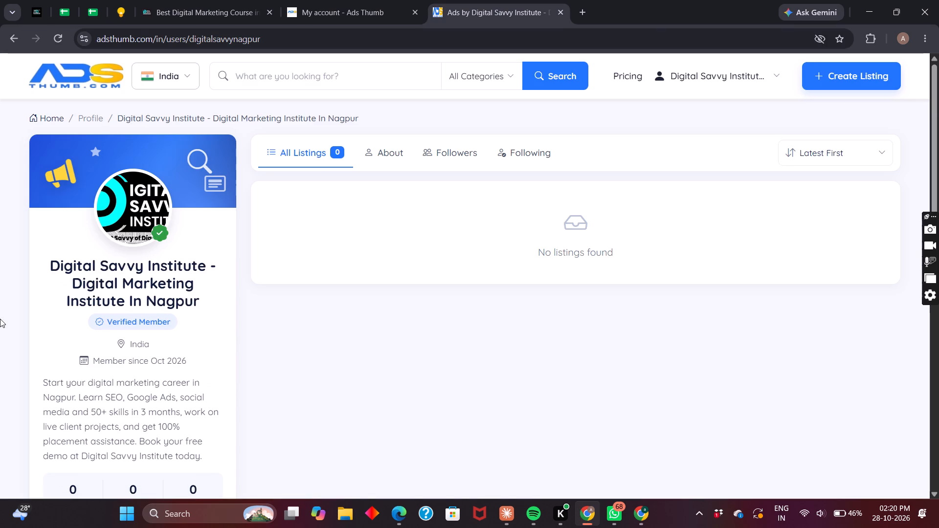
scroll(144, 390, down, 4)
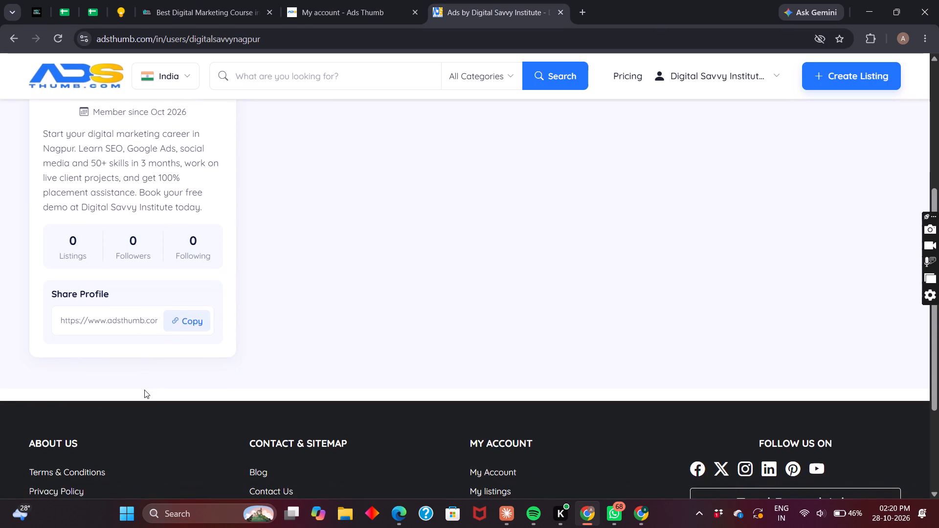
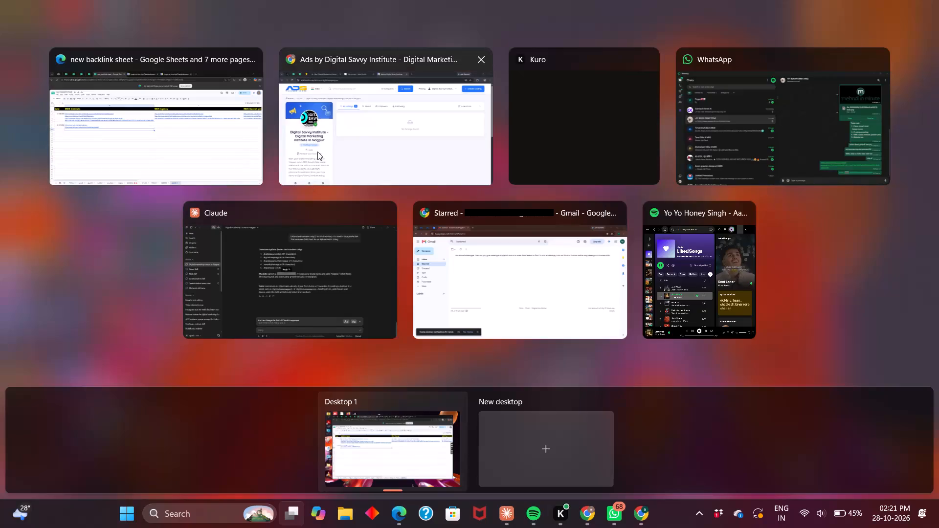
Switch to the Ads Thumb window in Chrome and review the institute profile's About details.
click(317, 152)
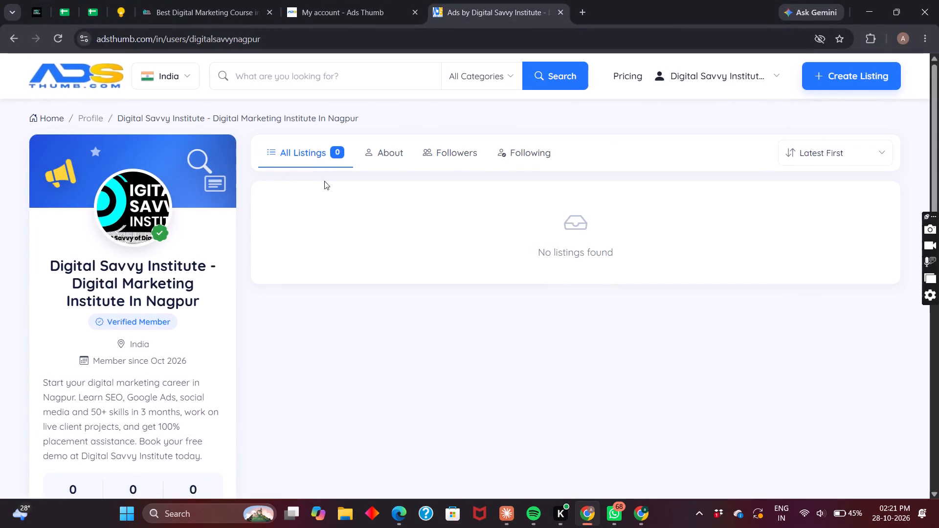
click(381, 153)
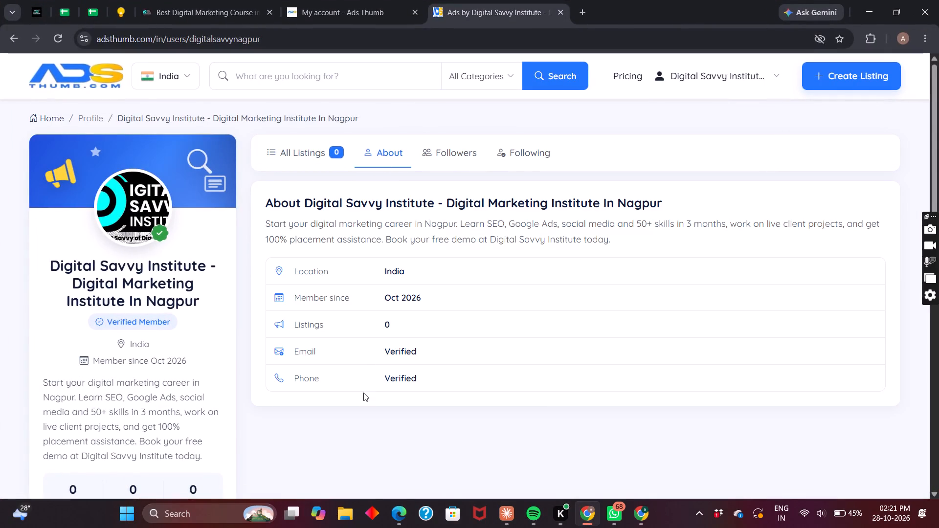
click(360, 445)
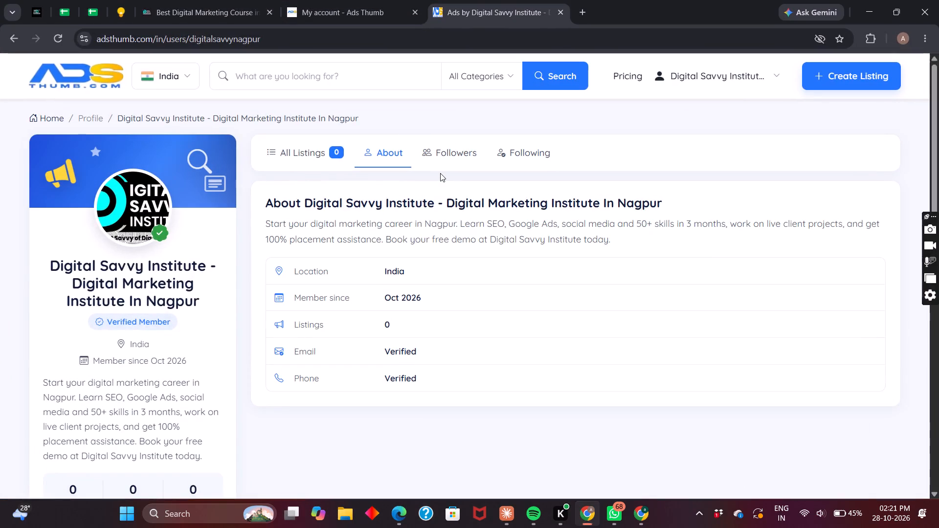
Check the account's My listings page, dismissing the ad that covers it.
click(858, 66)
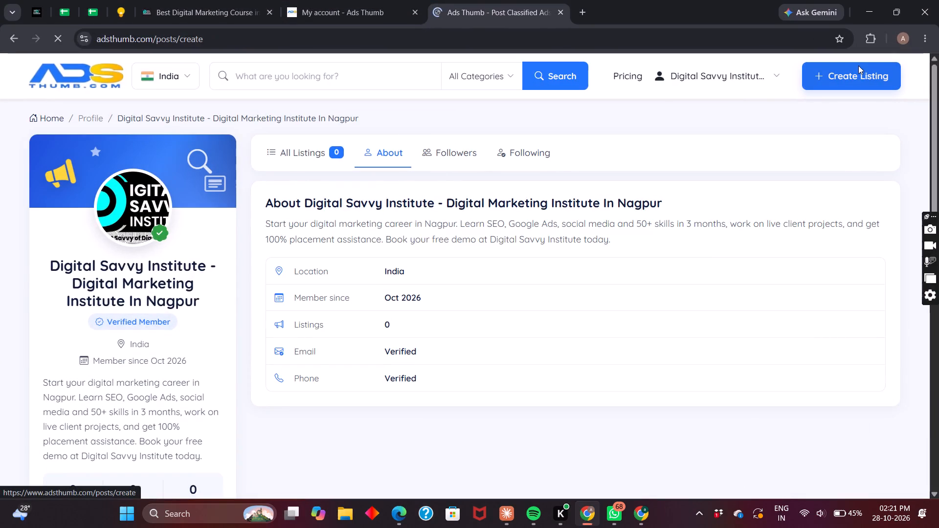
click(772, 70)
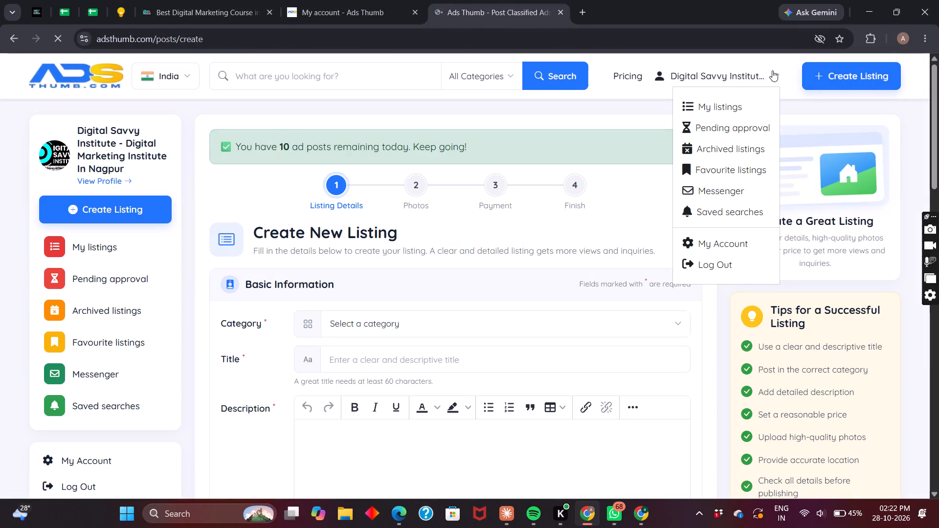
click(734, 102)
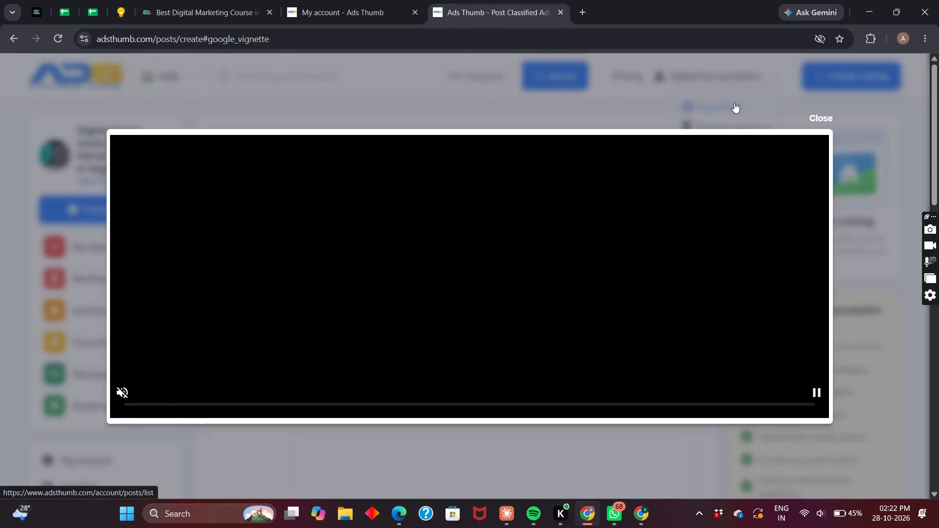
click(825, 119)
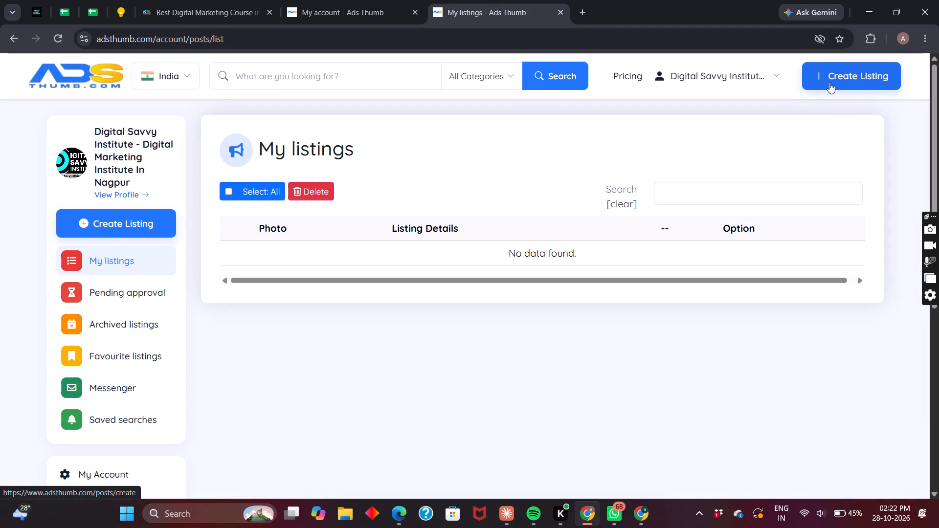
Open the form for creating a new listing and bring its basic information fields into view.
click(829, 83)
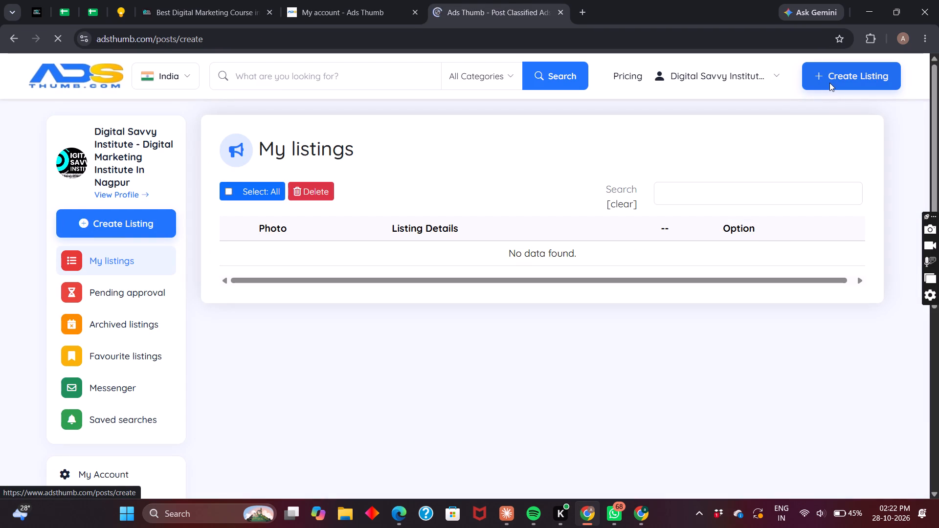
scroll(556, 308, down, 3)
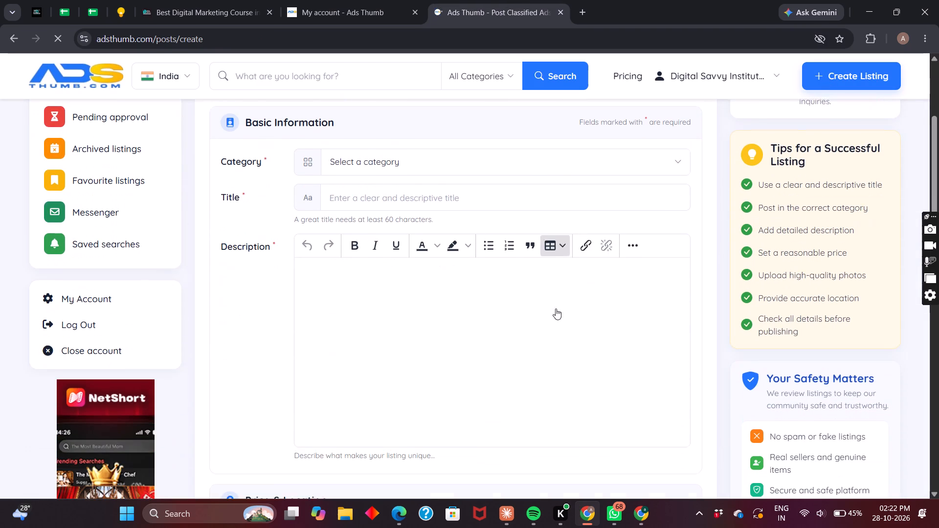
scroll(556, 308, down, 1)
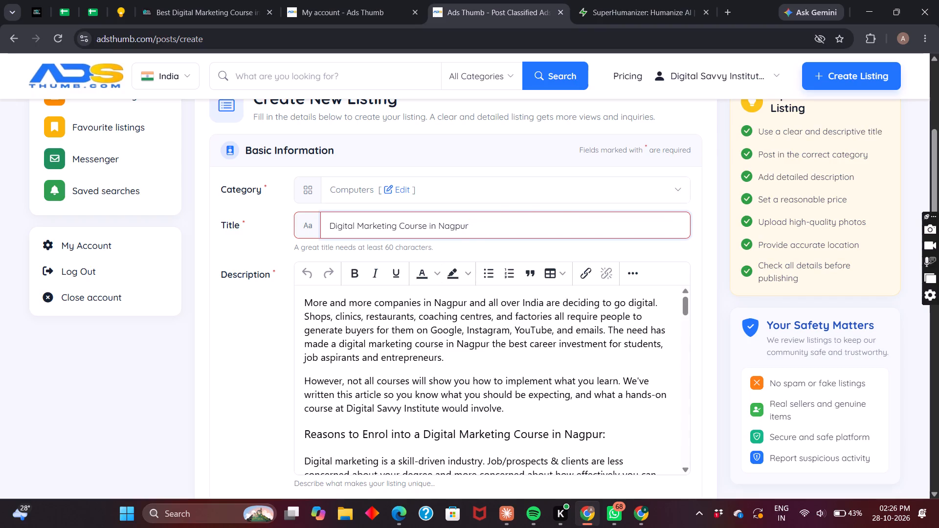
Submit the listing details again with the shortened title to proceed to the Photos stage.
scroll(546, 316, down, 17)
scroll(546, 316, down, 9)
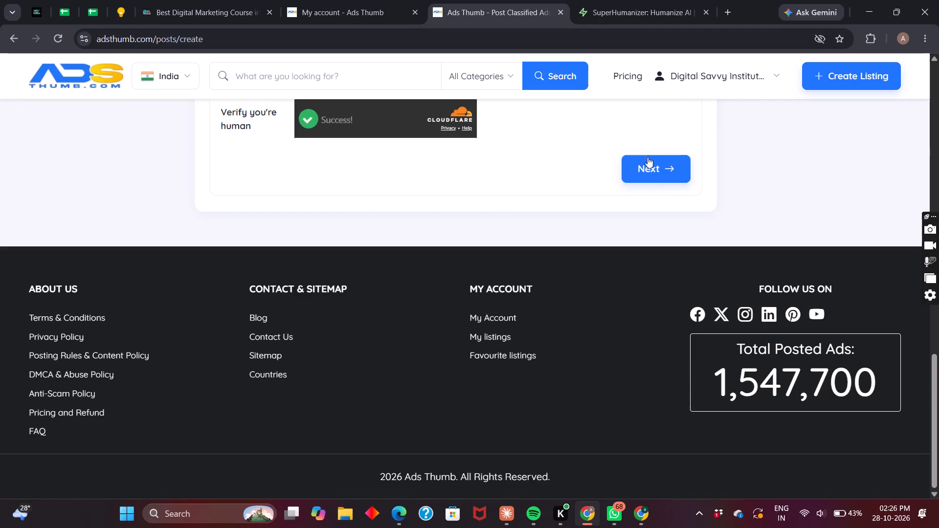
click(654, 172)
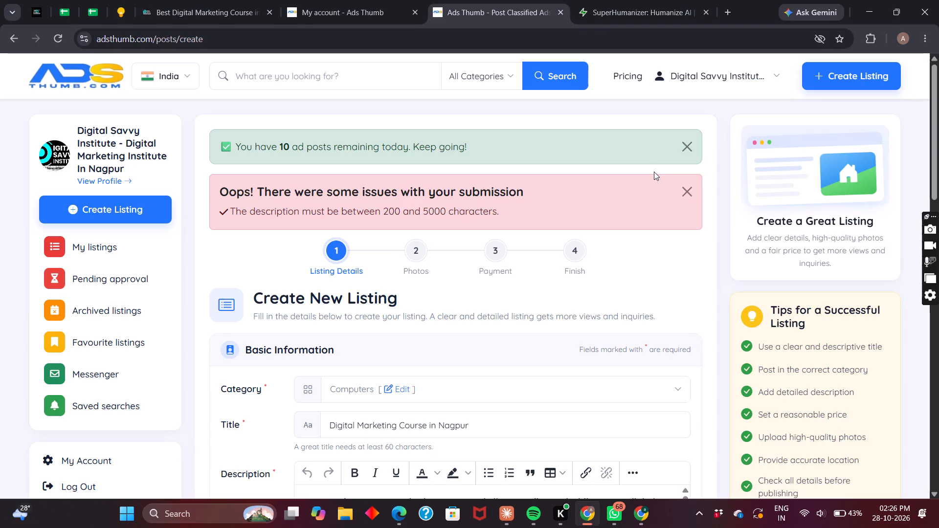
Look through the listing form's price, location, tags and seller information sections.
scroll(657, 141, down, 5)
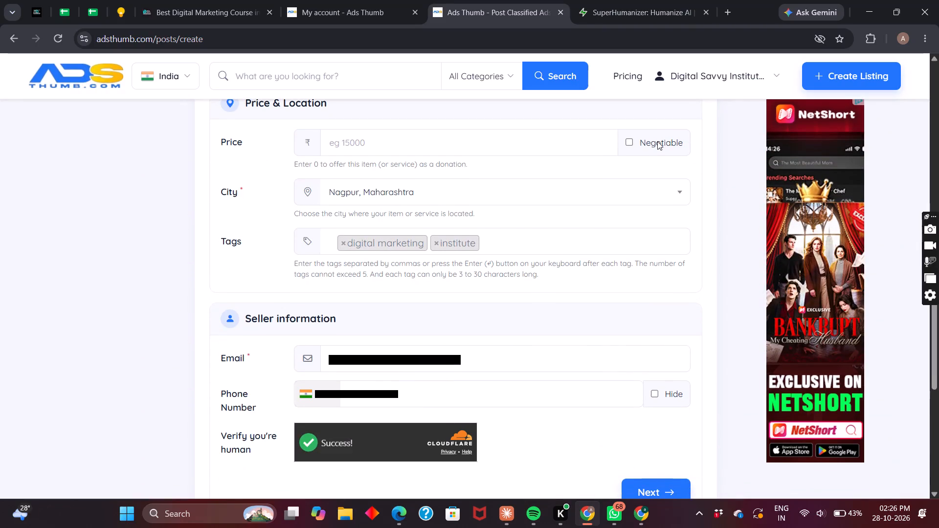
scroll(657, 141, down, 3)
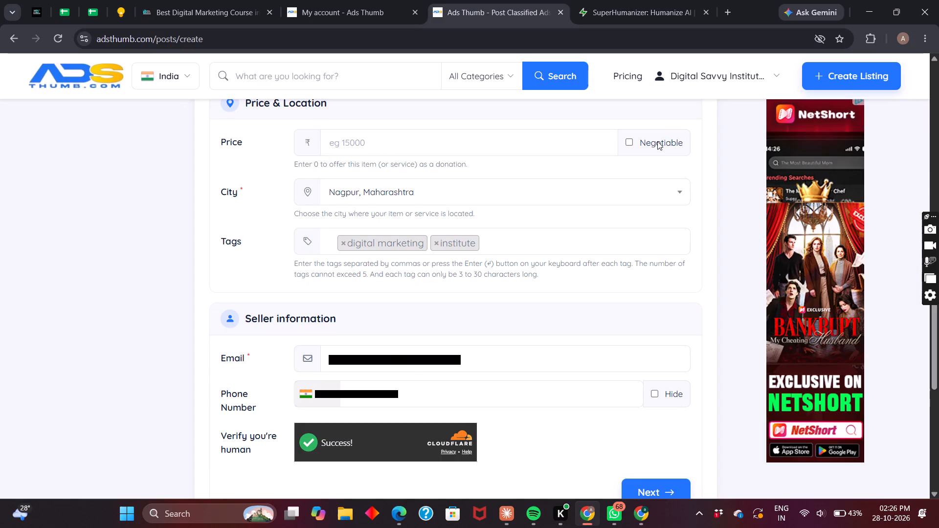
scroll(657, 141, down, 4)
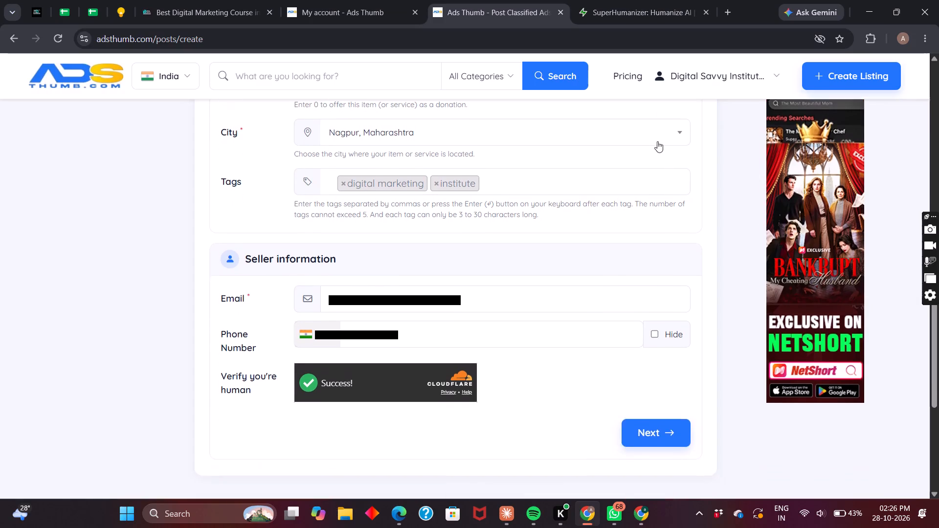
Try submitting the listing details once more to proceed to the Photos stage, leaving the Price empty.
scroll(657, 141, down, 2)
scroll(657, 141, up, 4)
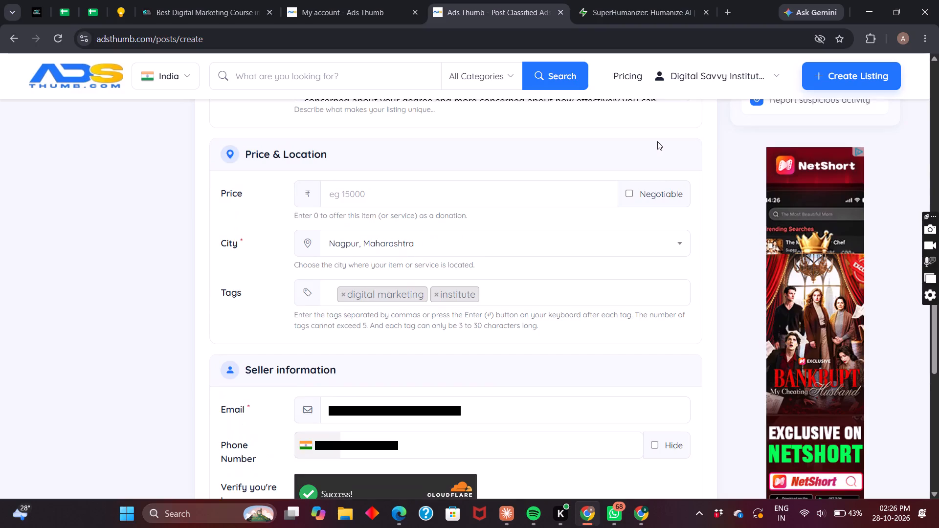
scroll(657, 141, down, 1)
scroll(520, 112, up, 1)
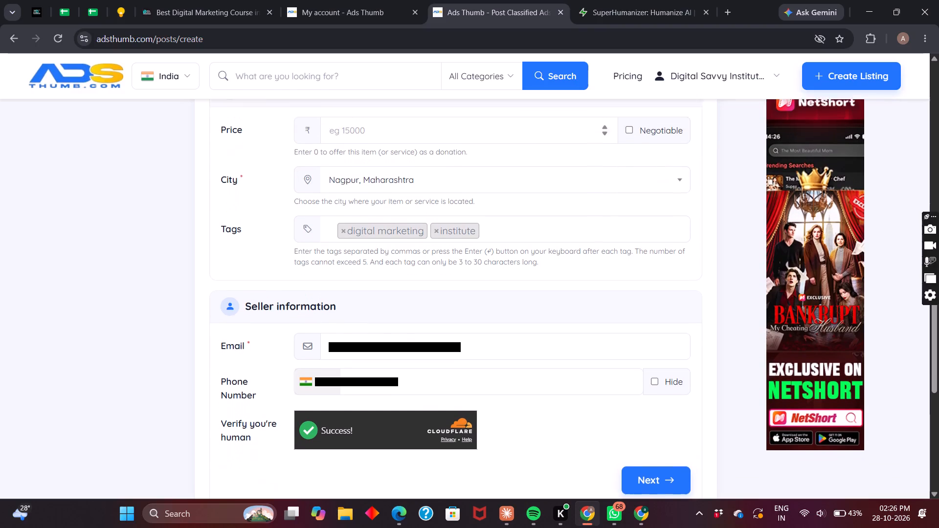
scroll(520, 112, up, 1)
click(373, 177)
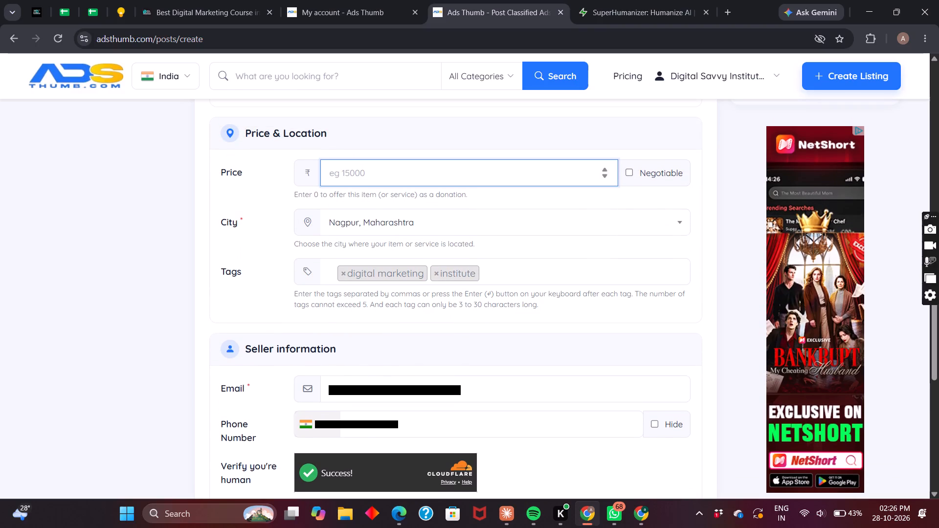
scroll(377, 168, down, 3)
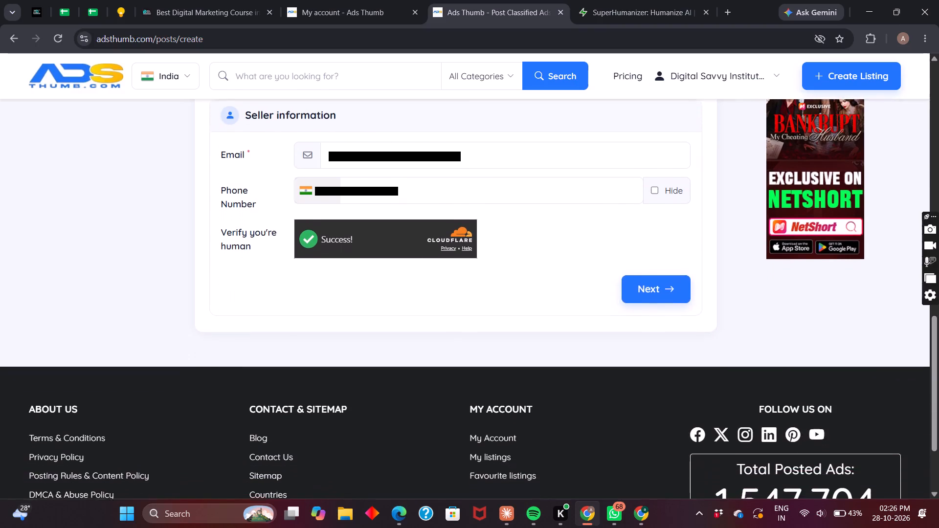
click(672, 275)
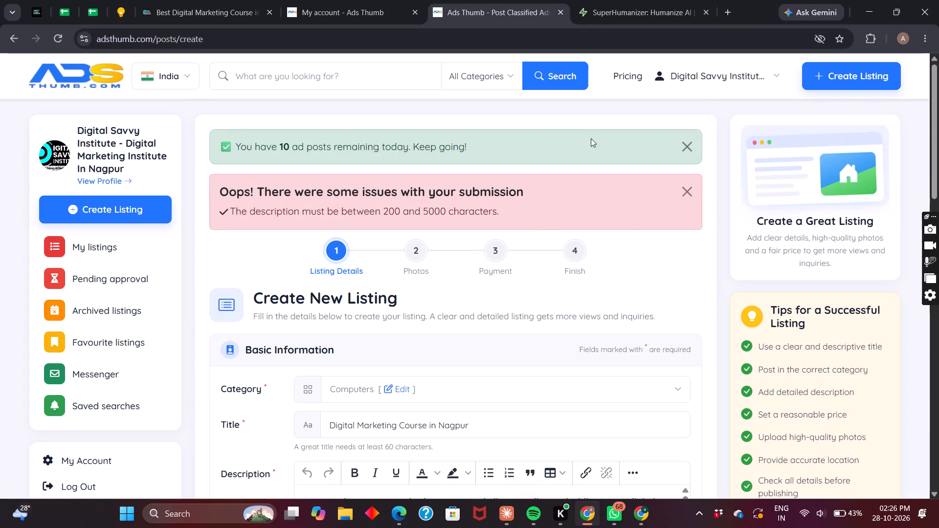
Copy the create-listing page's URL and record it in cell B10 under MDS Institute in the new backlink sheet in Microsoft Edge.
drag(229, 34, 43, 45)
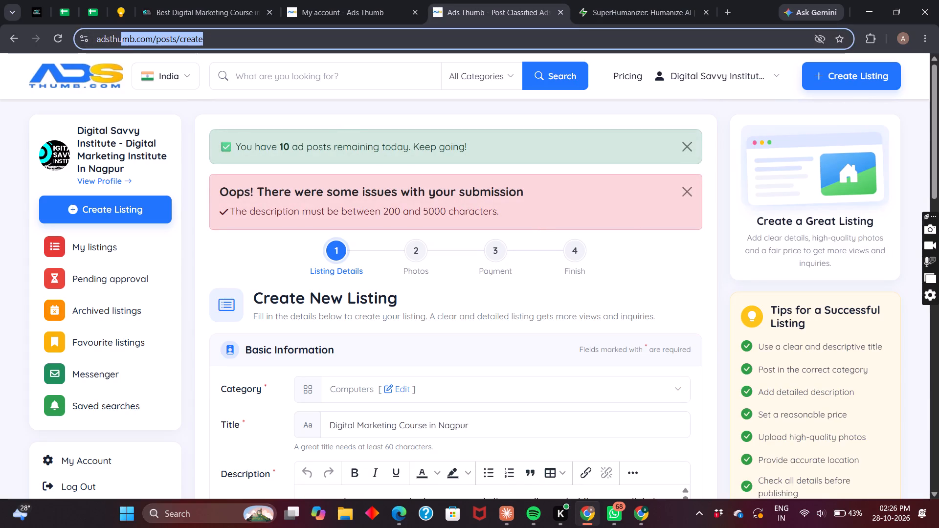
drag(43, 45, 26, 44)
key(ctrl+c)
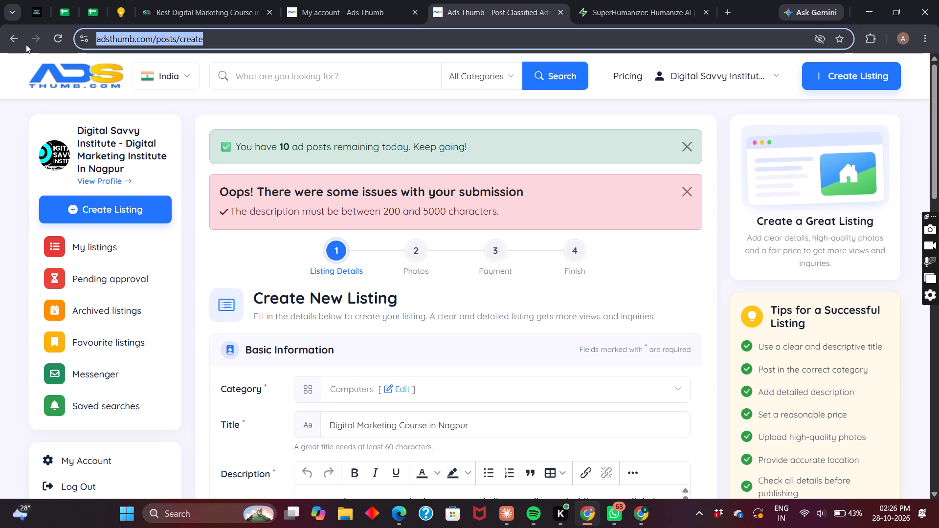
scroll(194, 250, down, 9)
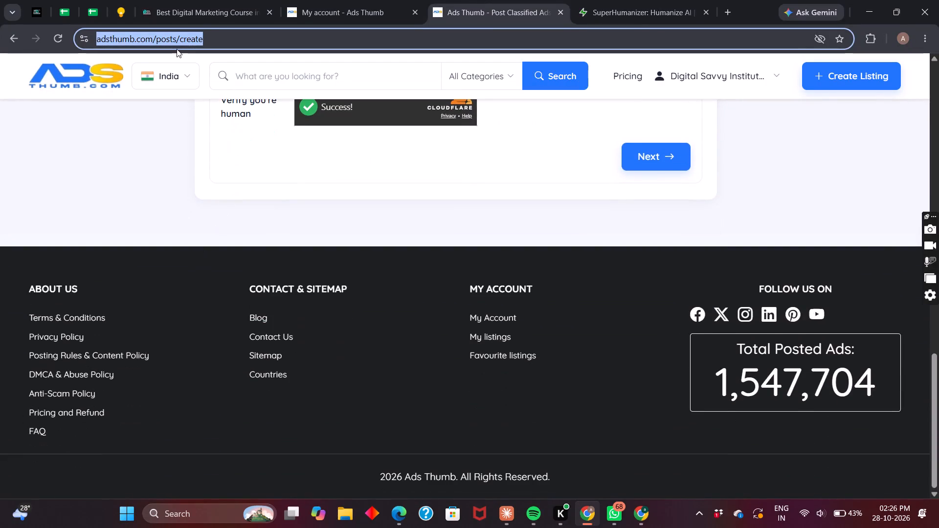
click(89, 10)
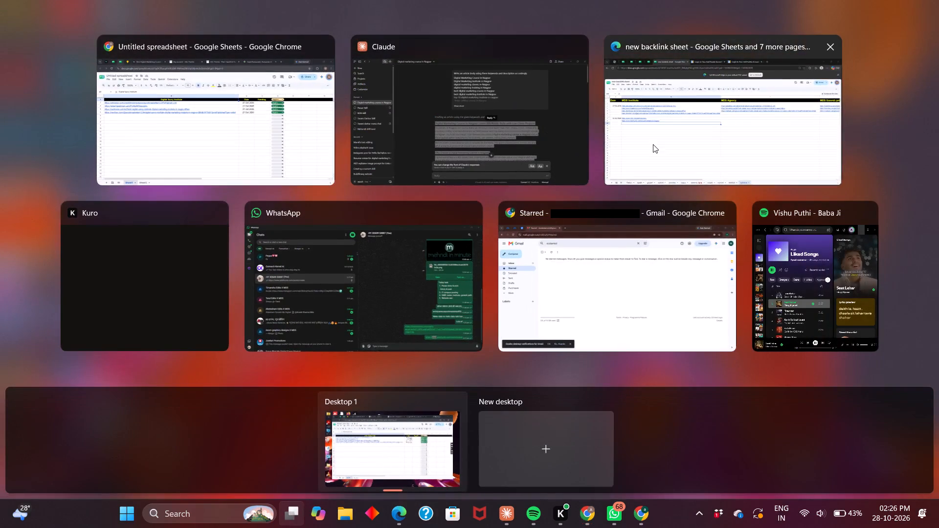
click(653, 144)
click(314, 252)
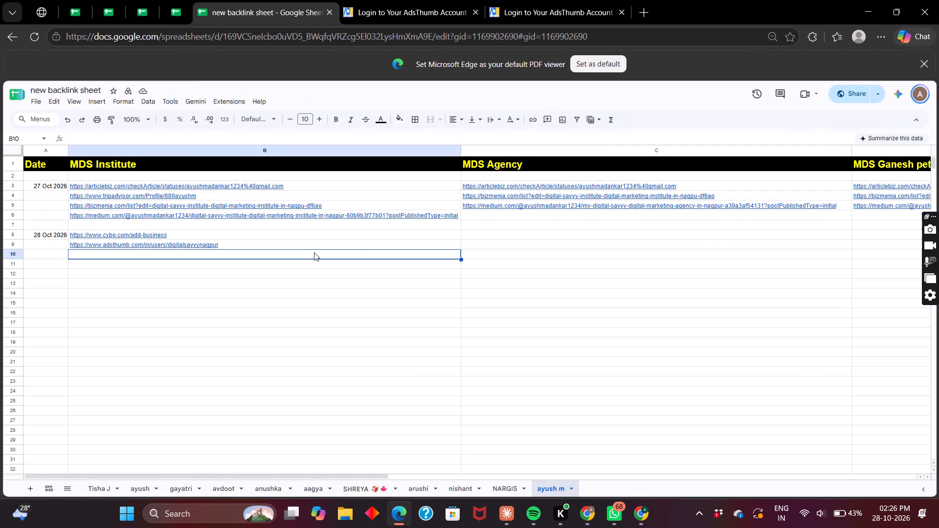
key(ctrl+v)
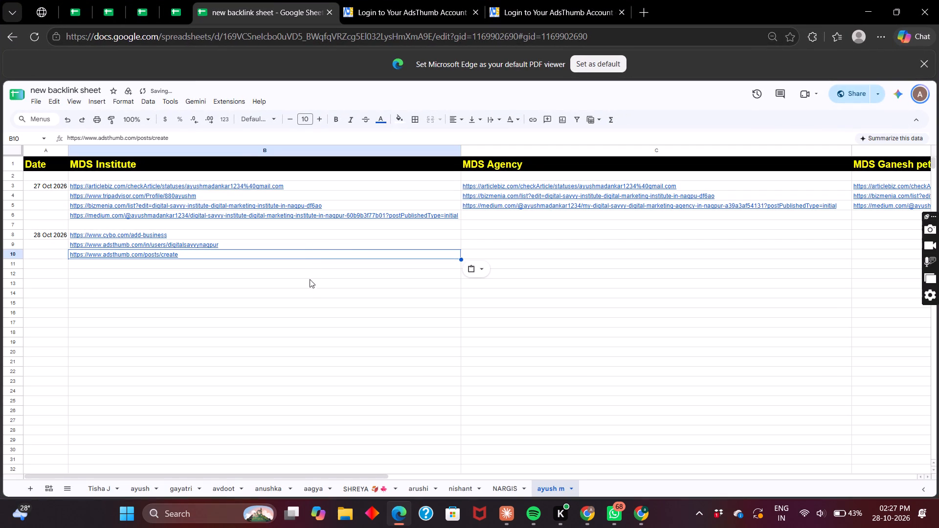
click(306, 293)
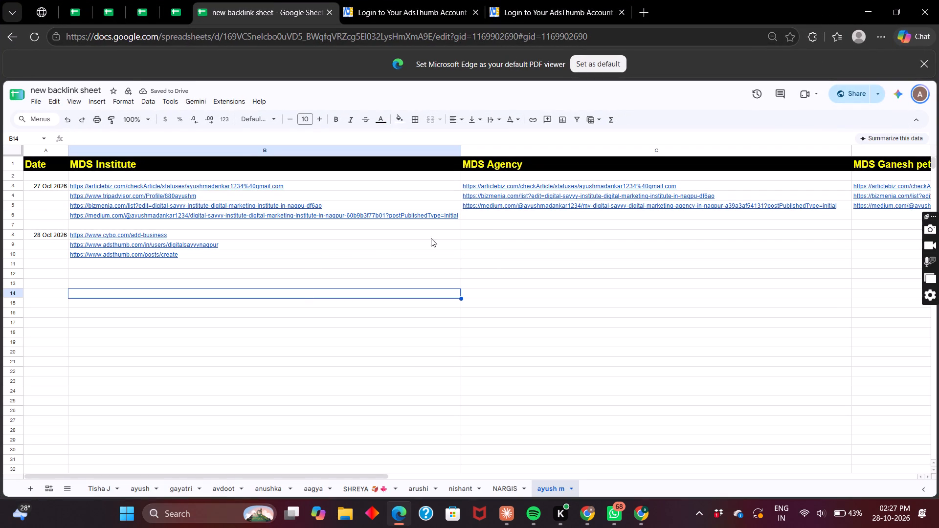
click(471, 239)
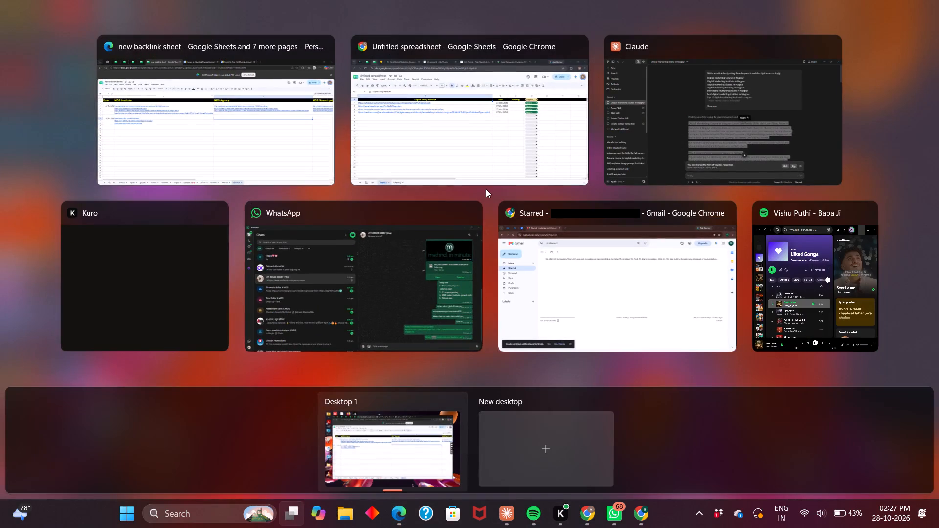
Switch back to Google Chrome and close the Ads Thumb listing form and My account pages.
click(486, 189)
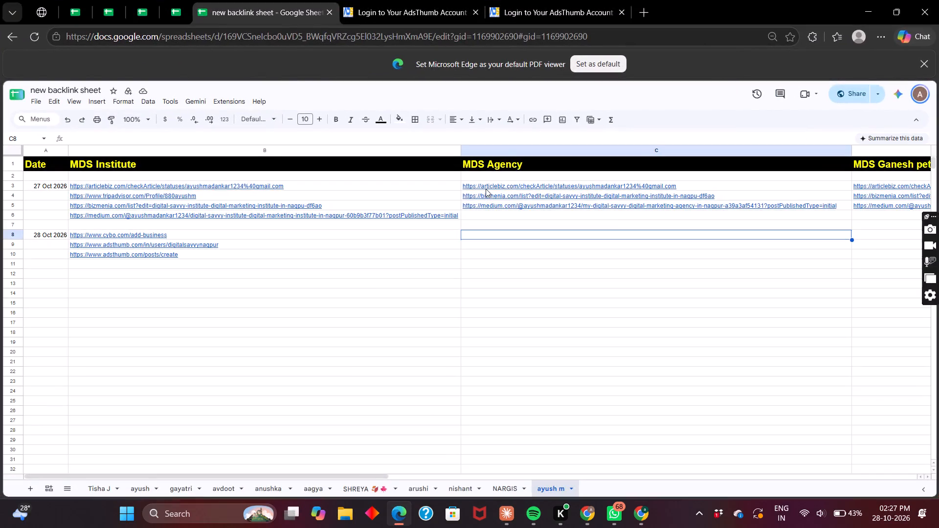
click(492, 146)
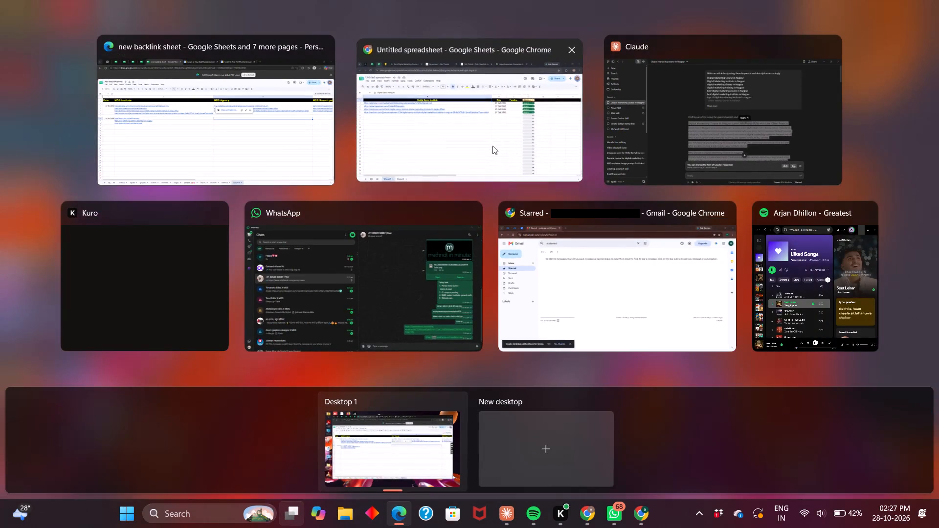
click(564, 10)
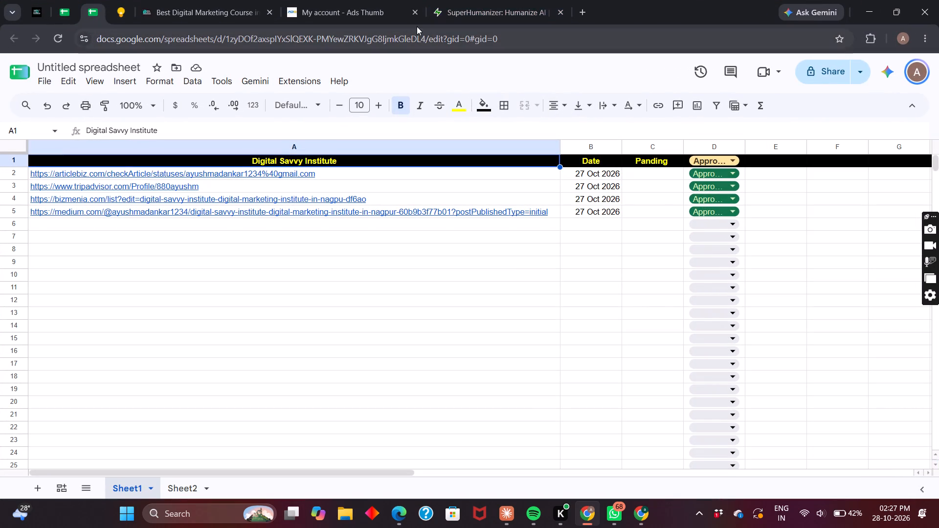
click(415, 15)
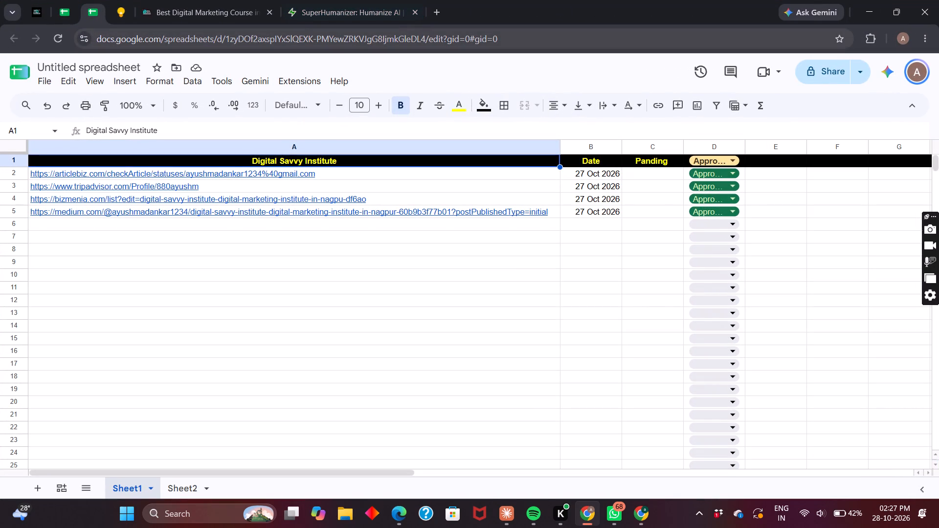
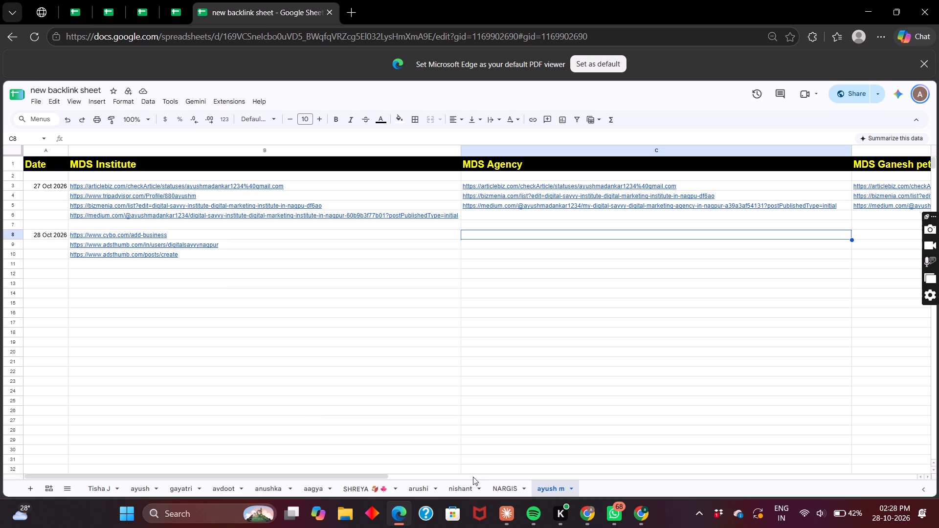
In the NARGIS sheet, copy the mbookmarking.com story link from the 17 Oct entries under INSTITUTE.
click(512, 489)
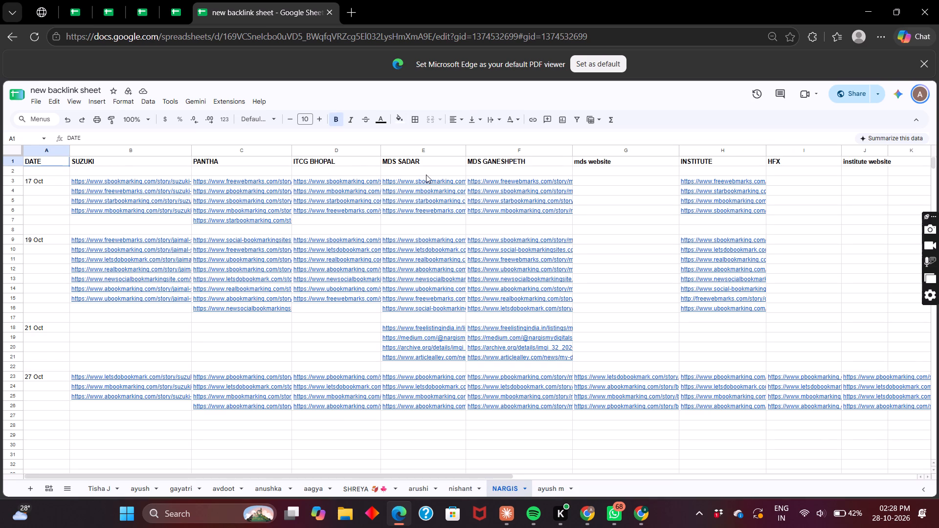
scroll(426, 175, left, 2)
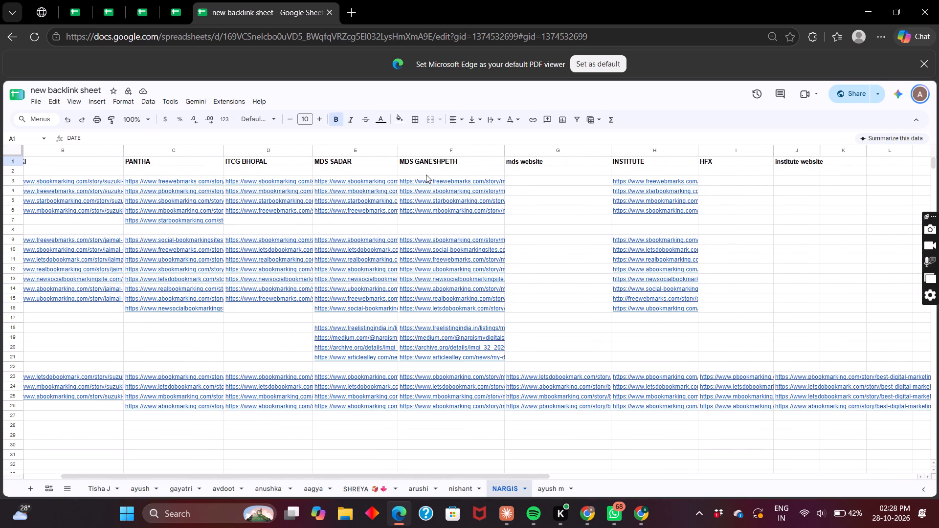
scroll(426, 175, left, 2)
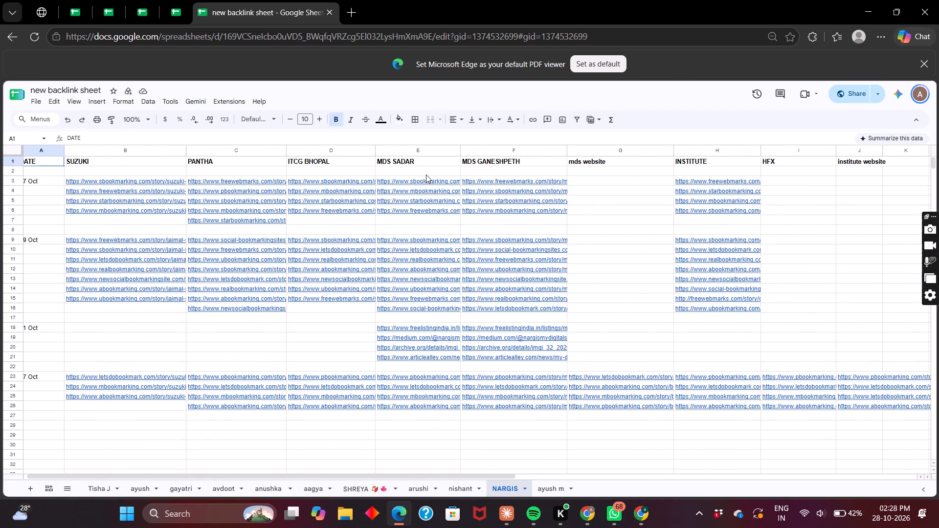
scroll(426, 175, left, 2)
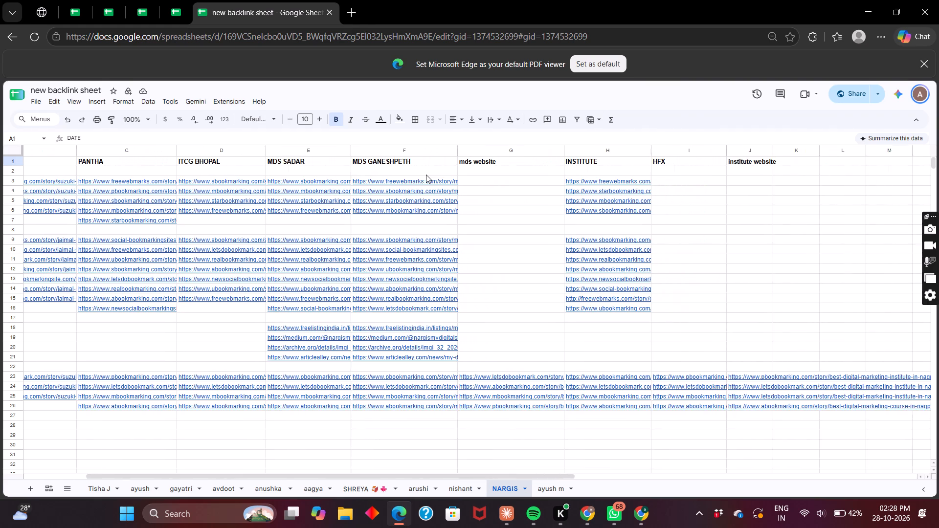
scroll(426, 175, left, 1)
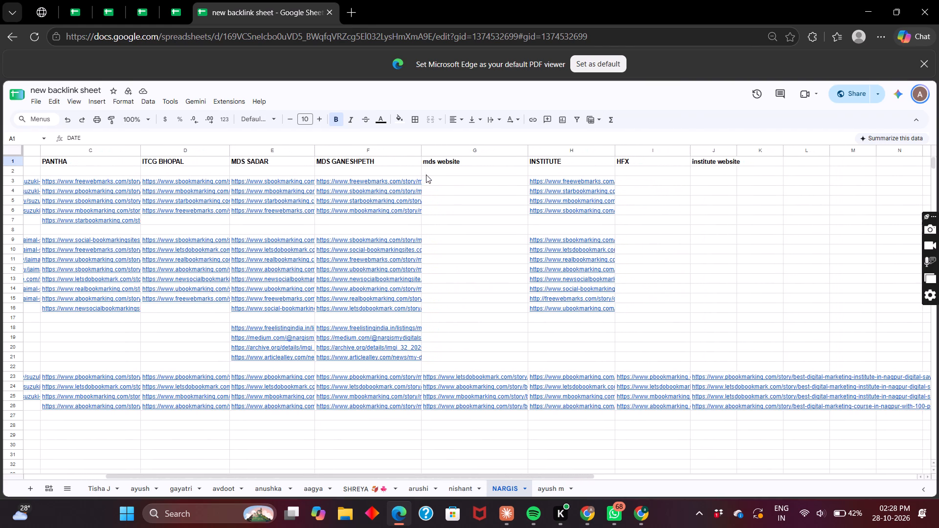
scroll(426, 175, left, 3)
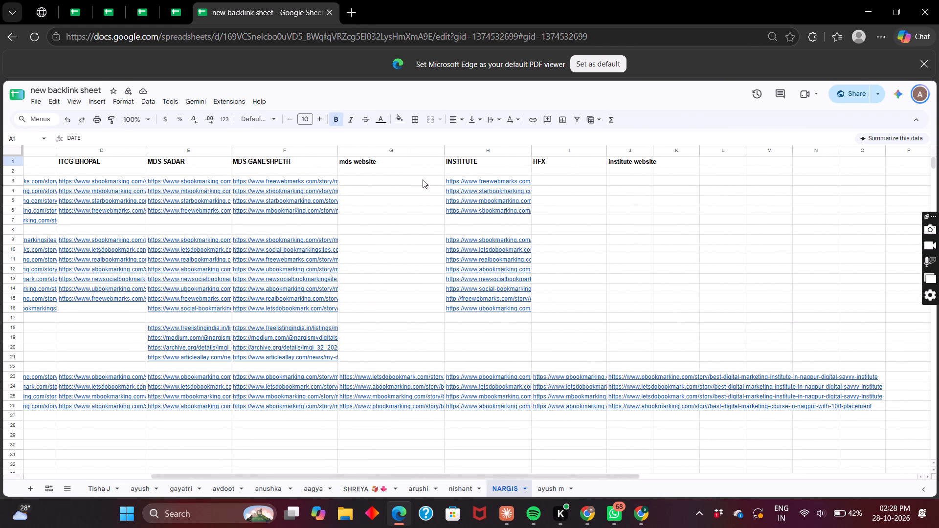
scroll(423, 179, left, 3)
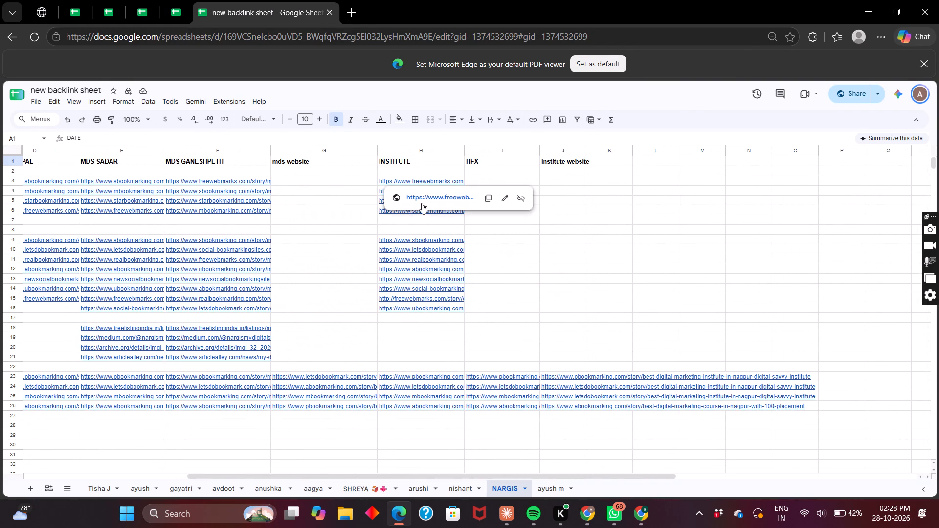
click(328, 225)
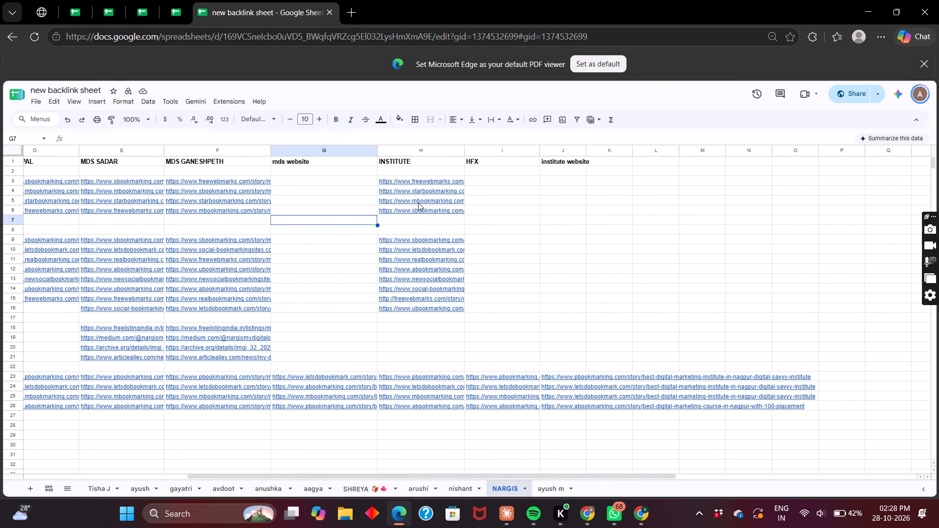
click(486, 216)
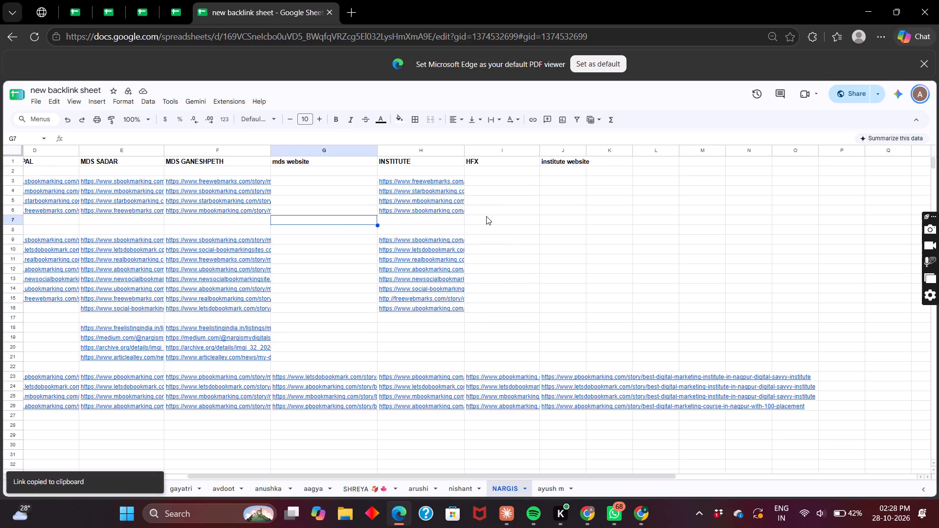
Switch to Google Chrome and load the copied mbookmarking.com story link in the blank page.
click(425, 142)
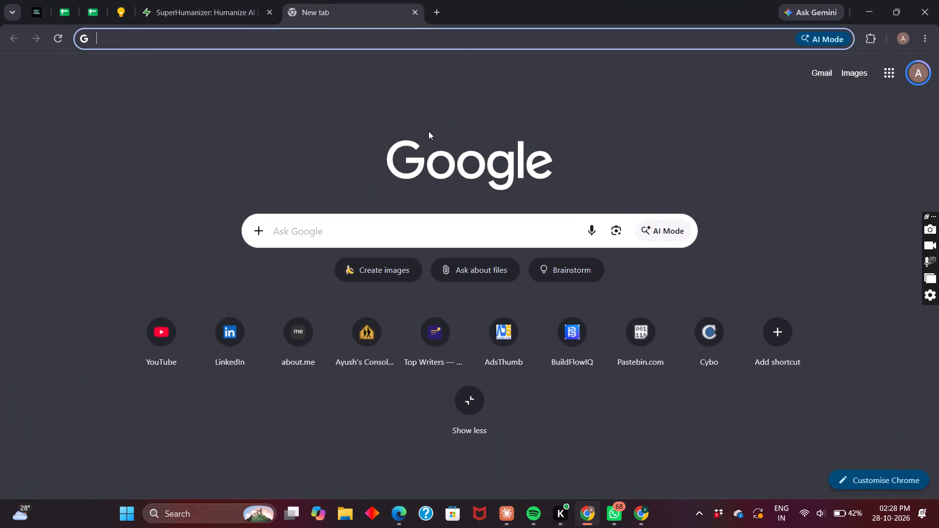
click(253, 41)
key(ctrl+v)
key(Return)
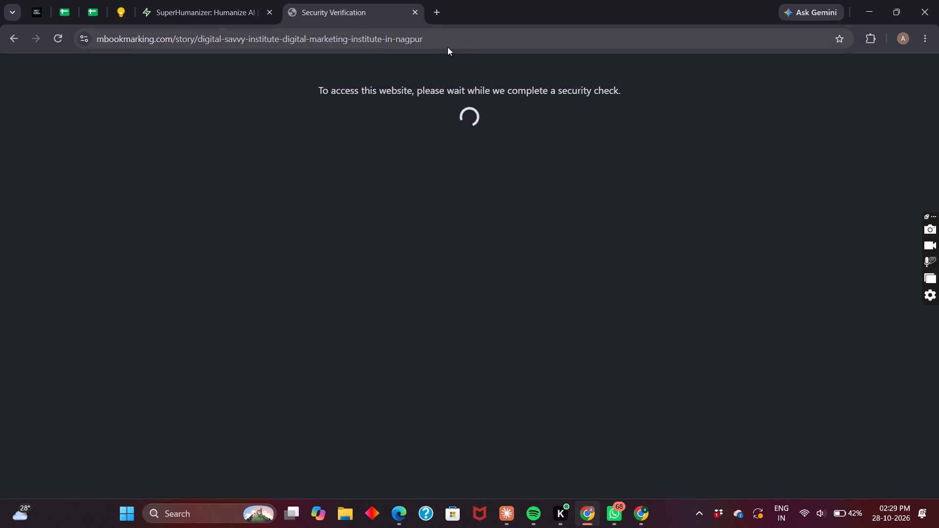
click(392, 132)
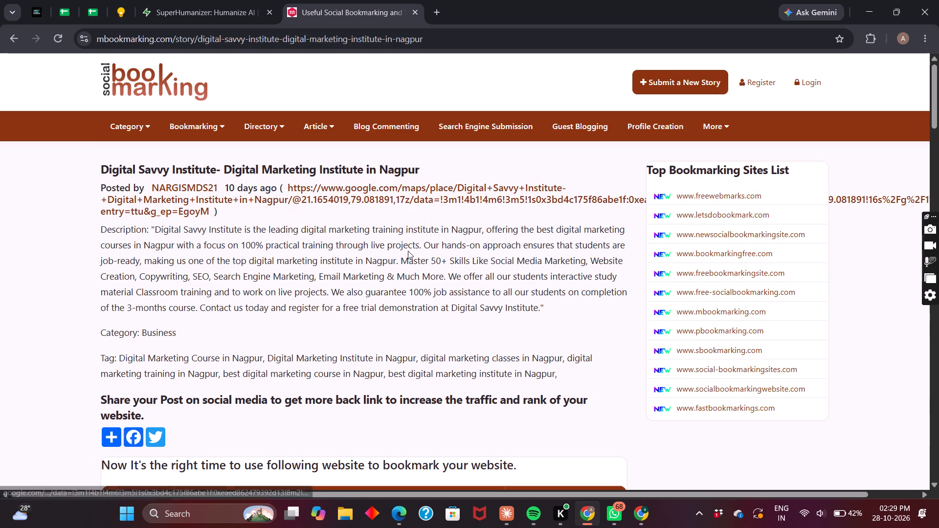
scroll(408, 251, down, 2)
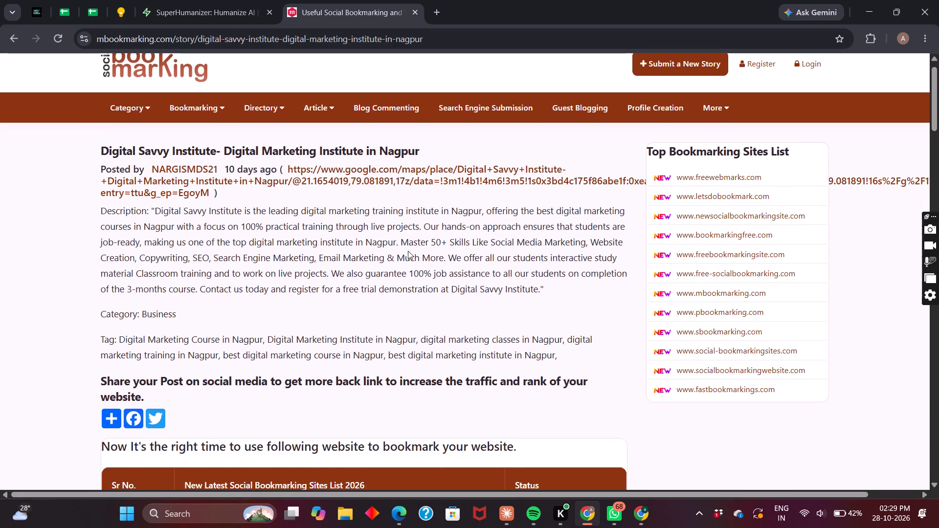
scroll(408, 251, down, 2)
scroll(408, 251, up, 1)
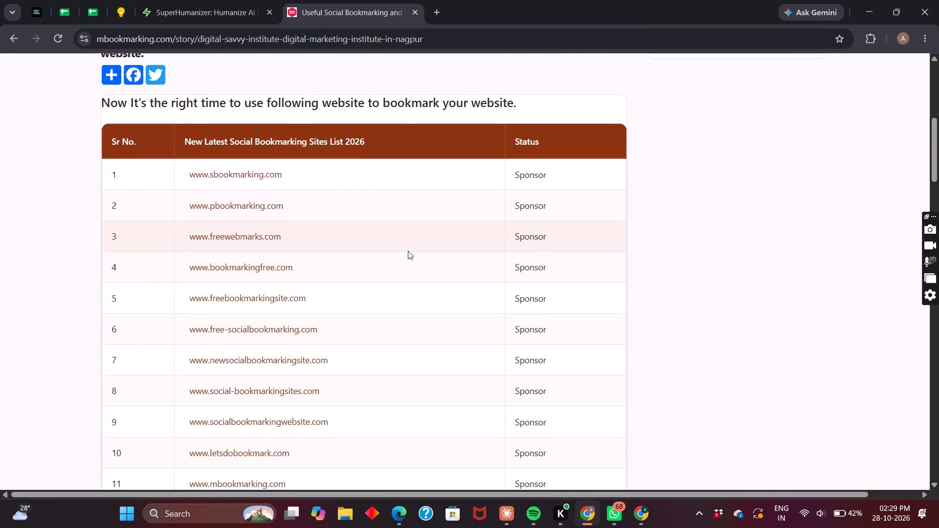
scroll(408, 251, up, 1)
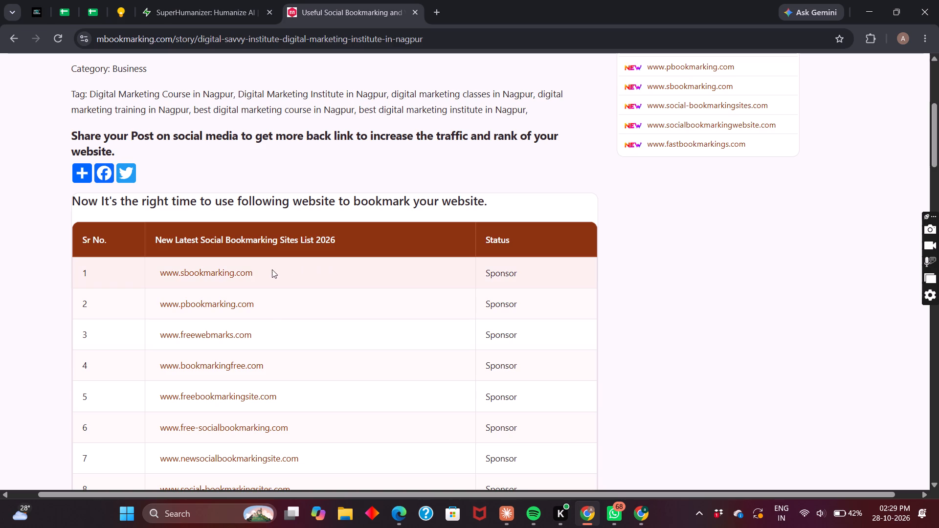
drag(272, 269, 156, 278)
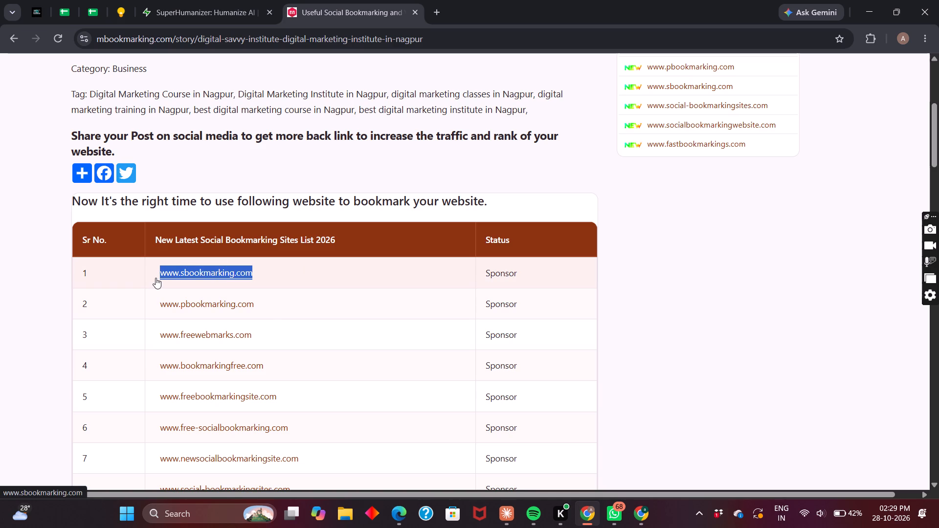
key(ctrl+c)
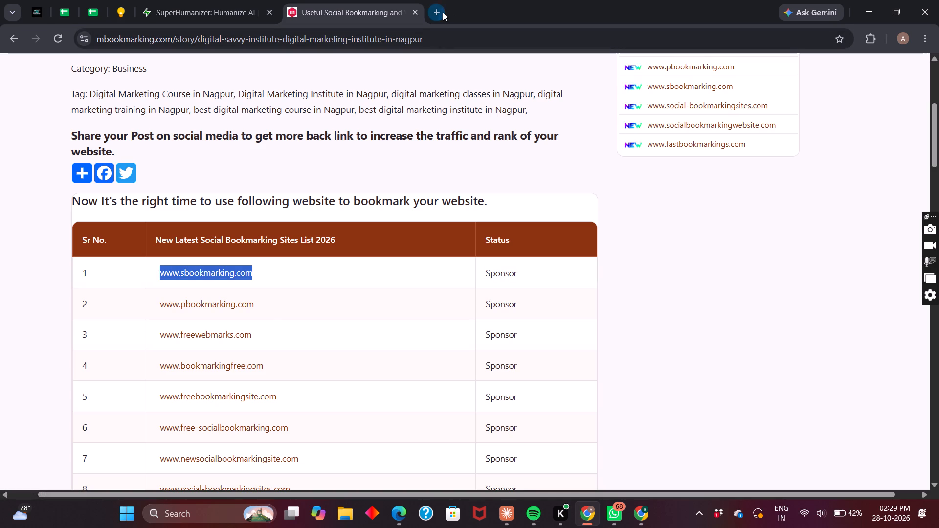
click(442, 12)
click(290, 40)
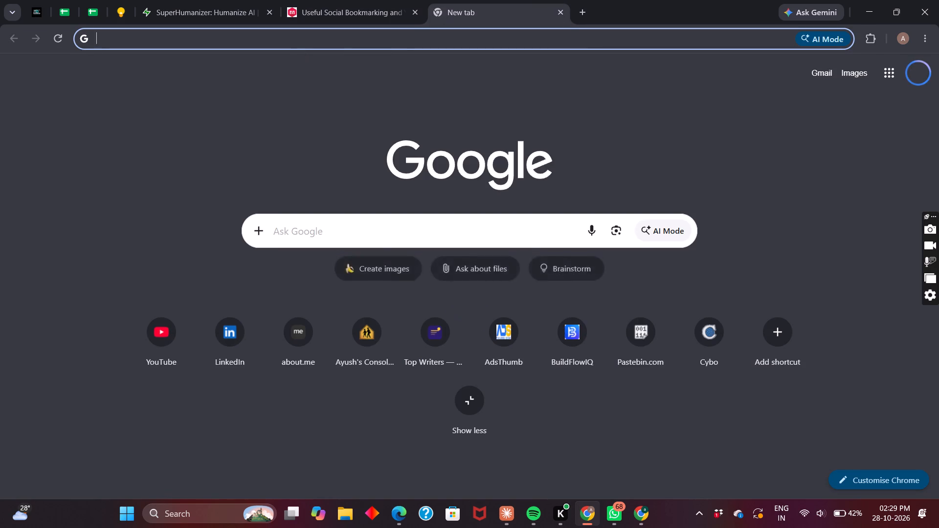
key(ctrl+v)
key(Return)
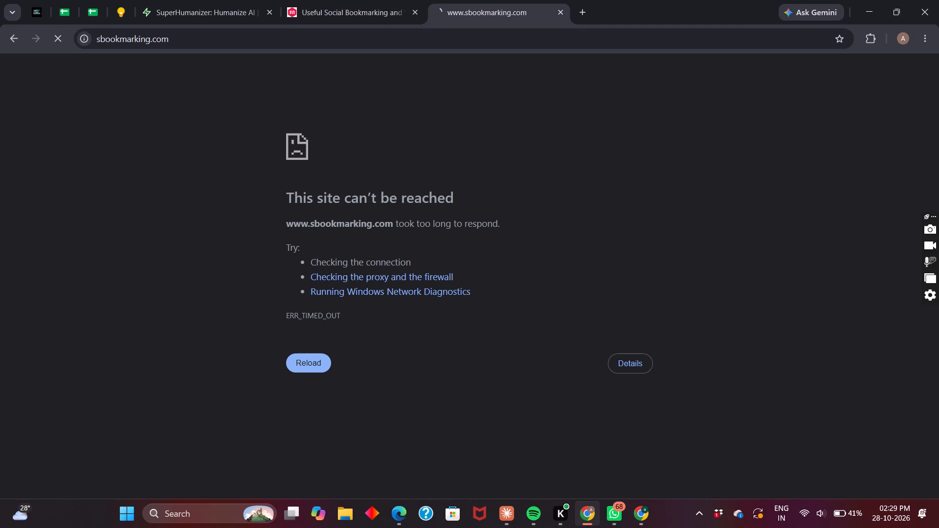
Switch to Spotify and open the 19s ongs playlist.
click(539, 508)
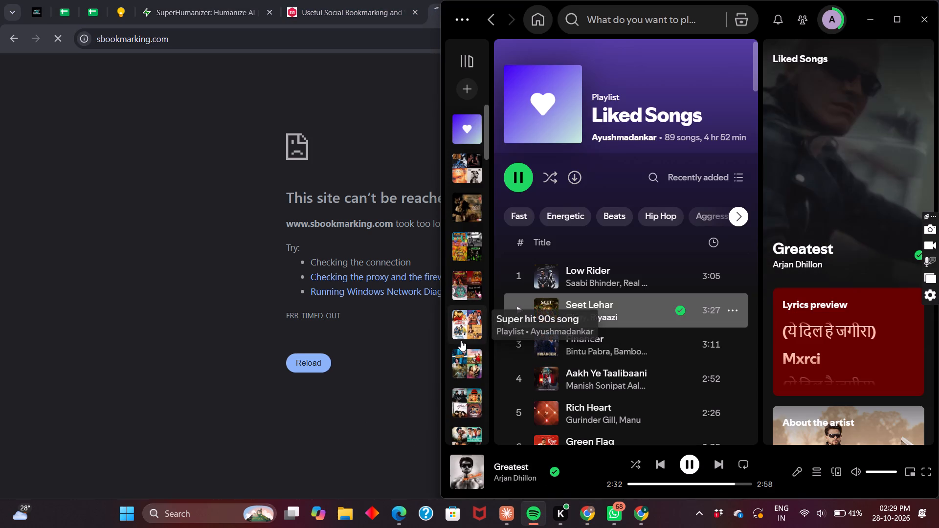
click(462, 290)
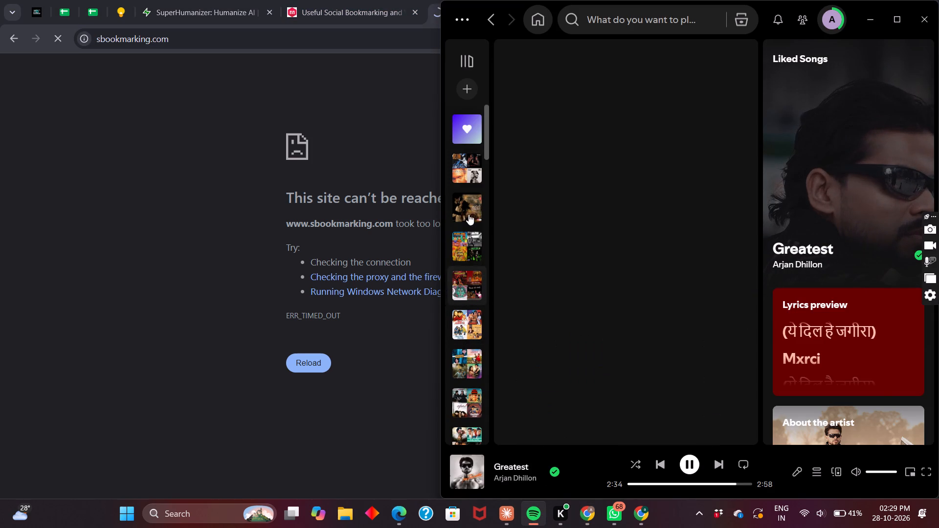
click(468, 211)
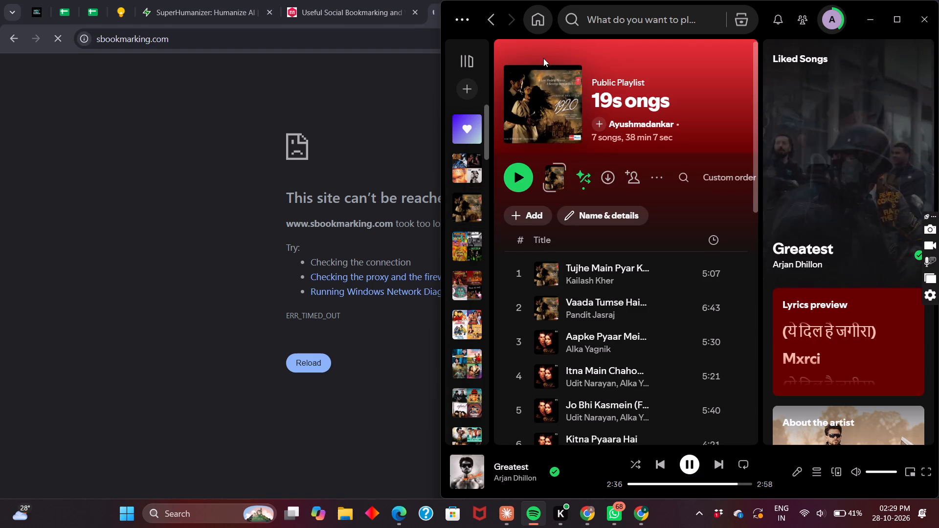
Search Spotify for "Gali me aaj chand nikla" and play the song Gali Mein Chand - Happy.
click(614, 23)
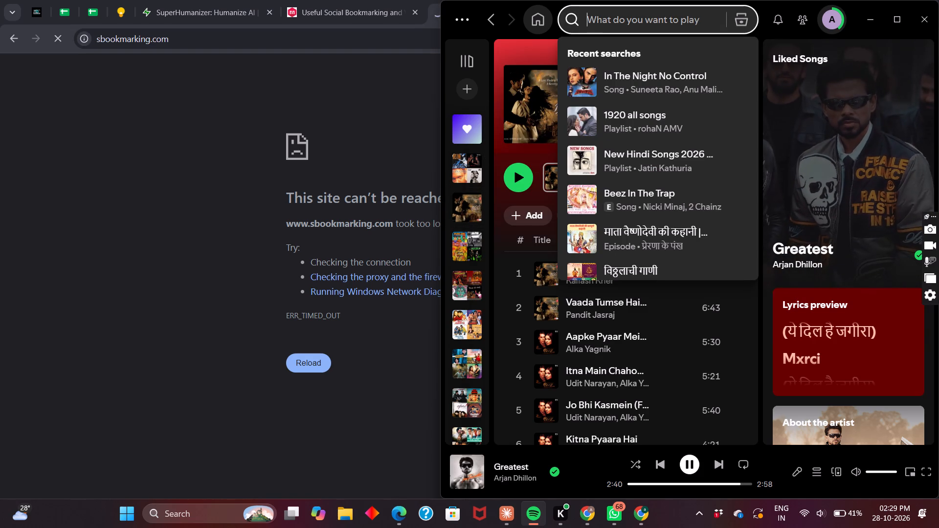
text(Ga)
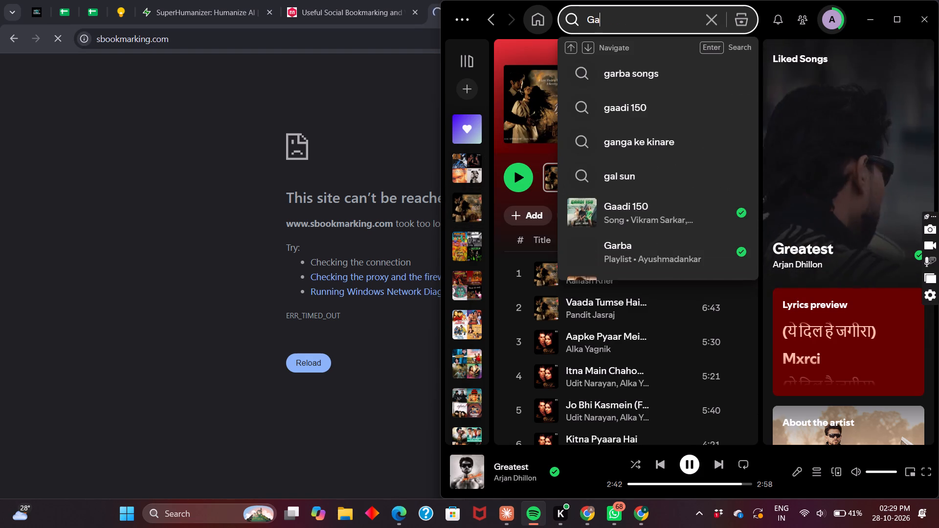
text(lim)
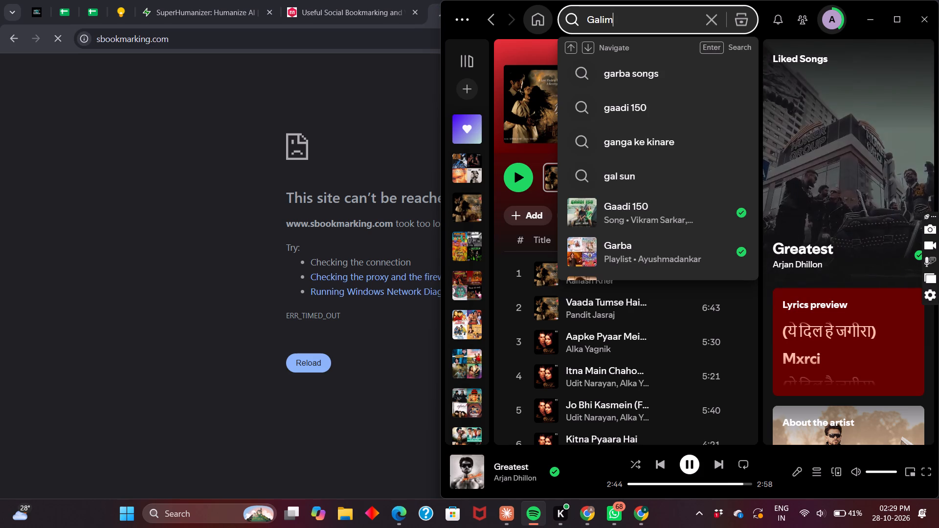
key(BackSpace)
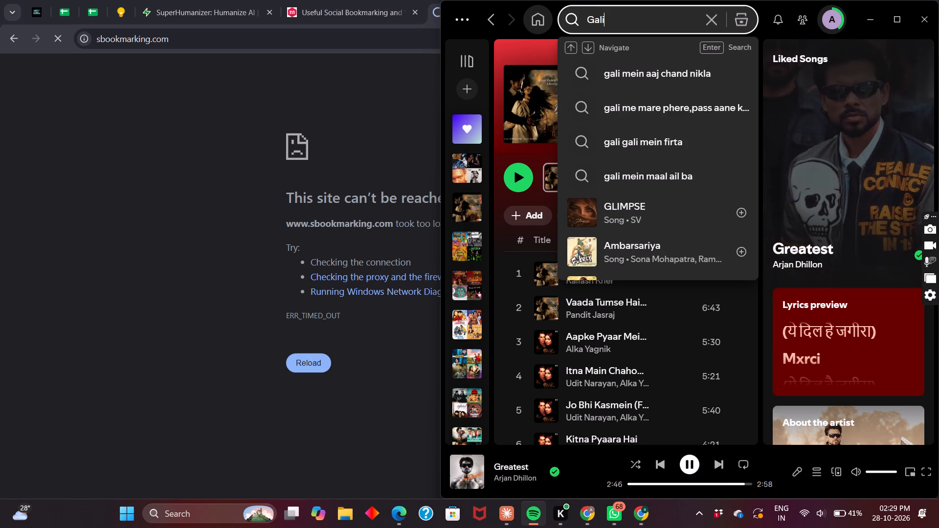
key(space)
text(me aaj chand nik)
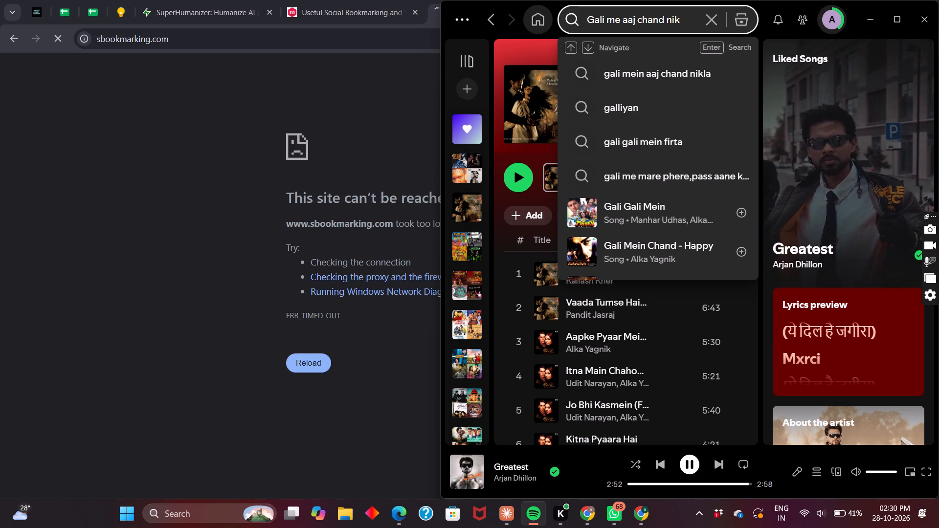
text(ls)
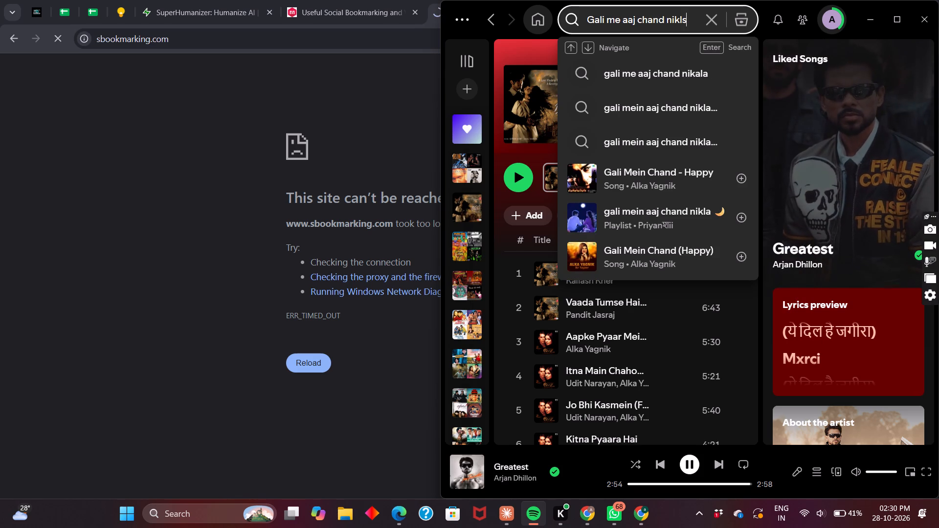
key(BackSpace)
key(a)
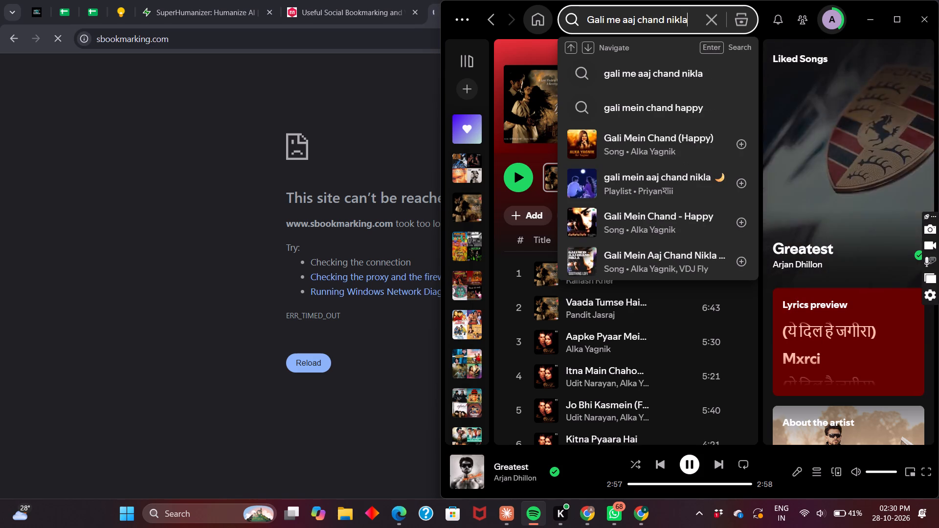
key(Return)
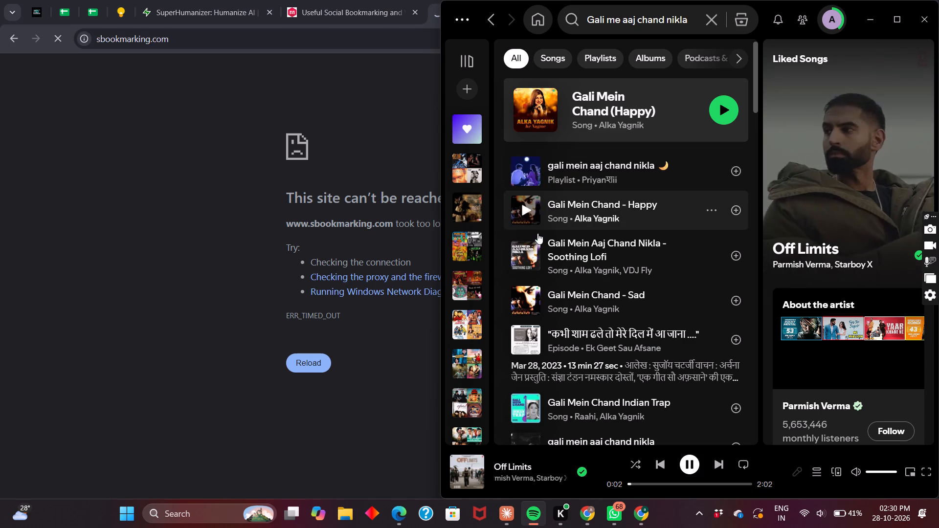
double_click(526, 205)
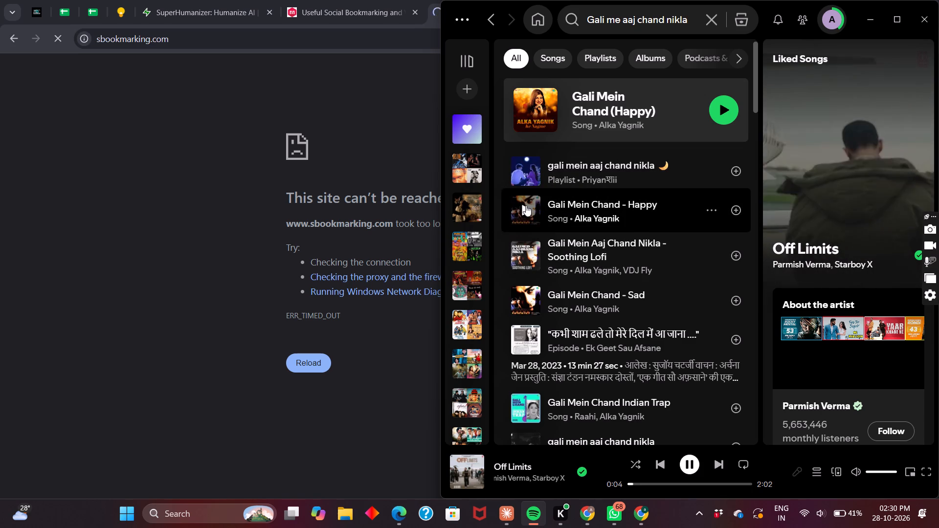
click(345, 385)
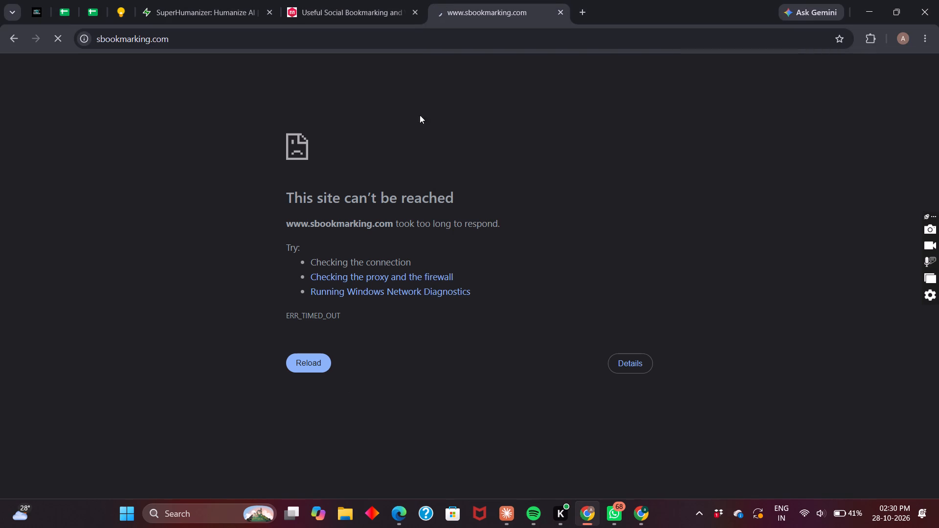
click(560, 13)
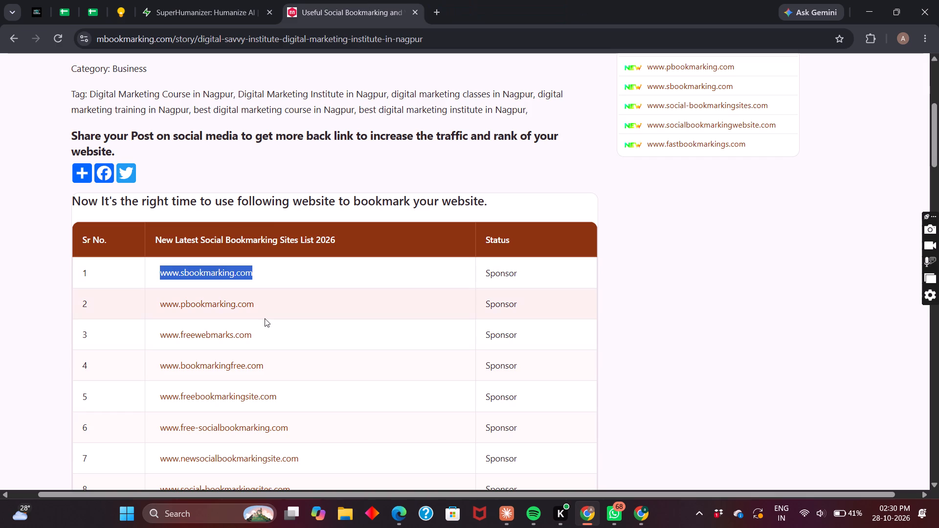
drag(269, 310, 171, 312)
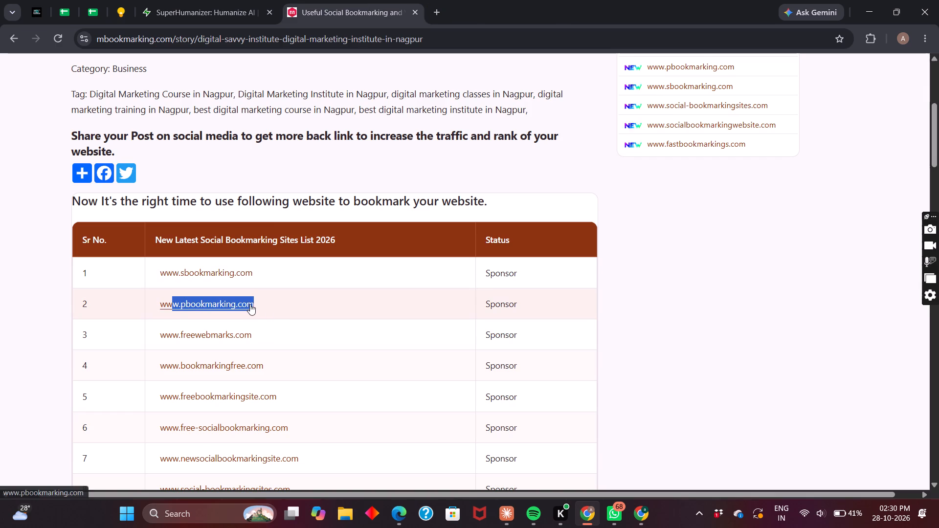
drag(271, 304, 283, 306)
click(283, 306)
drag(283, 306, 166, 302)
key(ctrl+c)
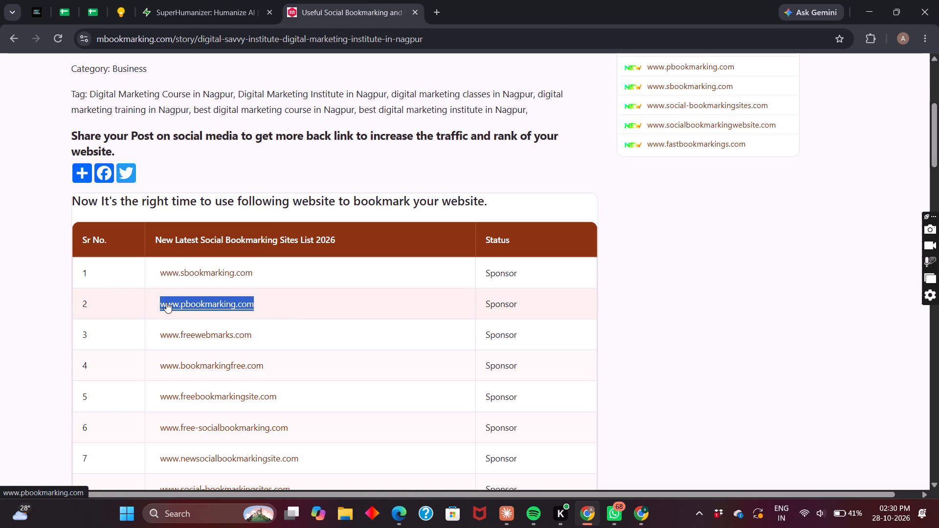
click(434, 12)
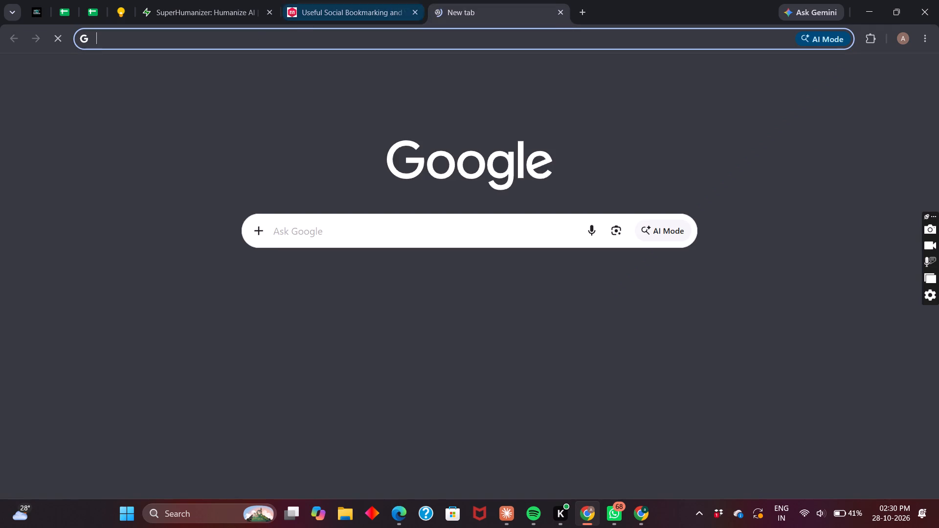
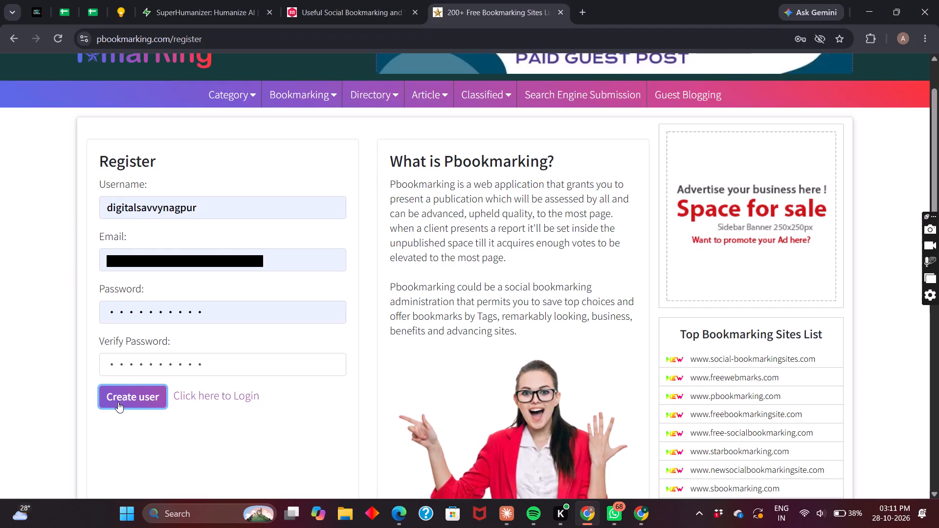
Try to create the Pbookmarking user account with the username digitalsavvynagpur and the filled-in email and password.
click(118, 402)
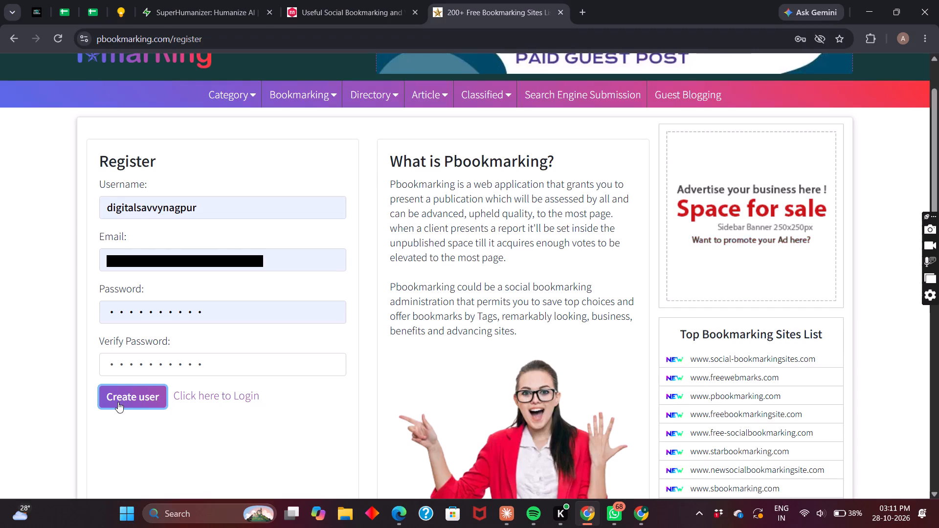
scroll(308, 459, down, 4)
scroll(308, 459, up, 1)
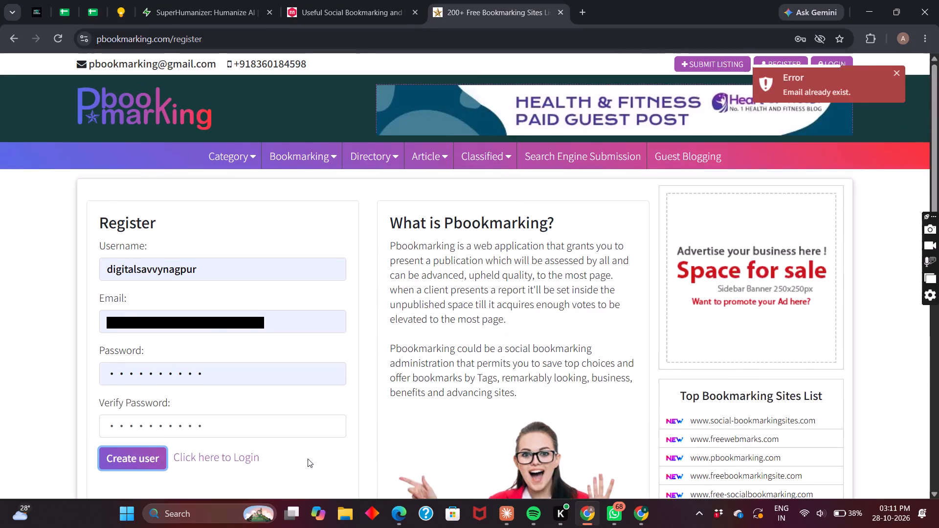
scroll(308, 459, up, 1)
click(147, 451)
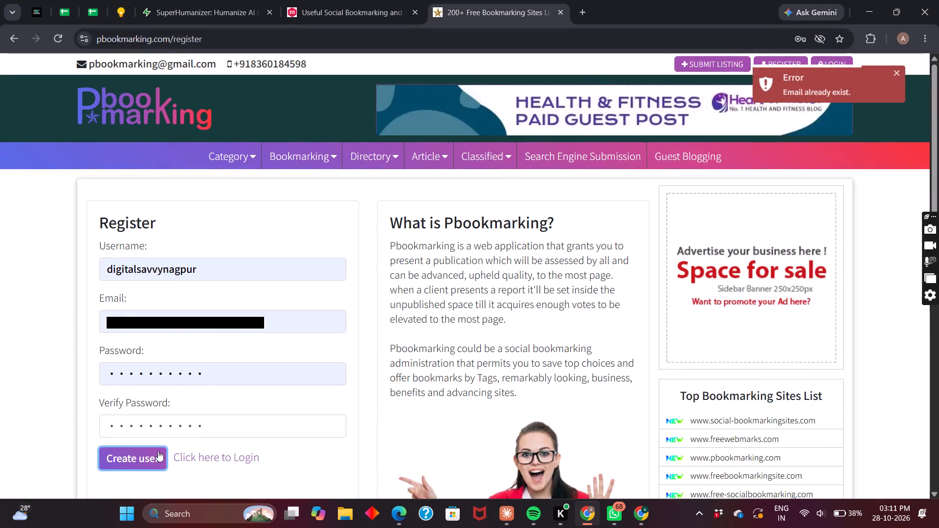
Clear the email address from the Pbookmarking registration form and switch to the pinned notes page.
drag(286, 321, 99, 347)
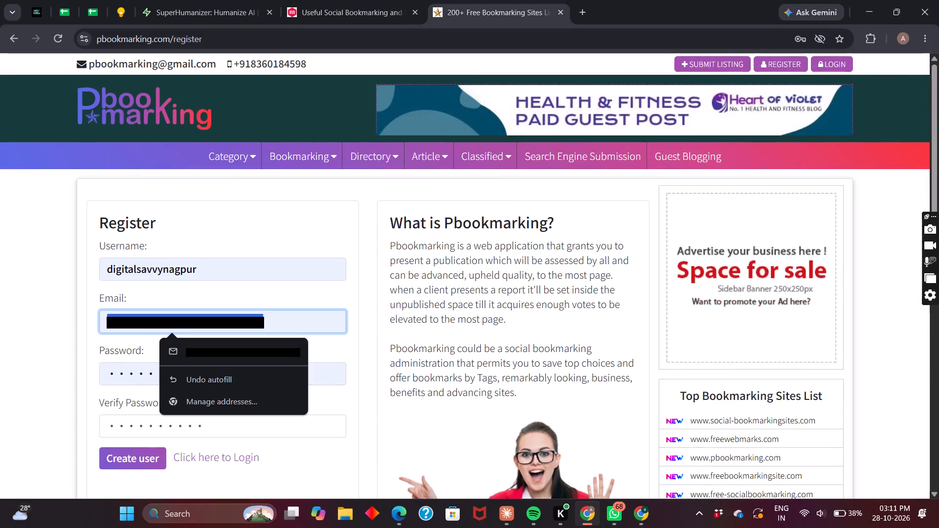
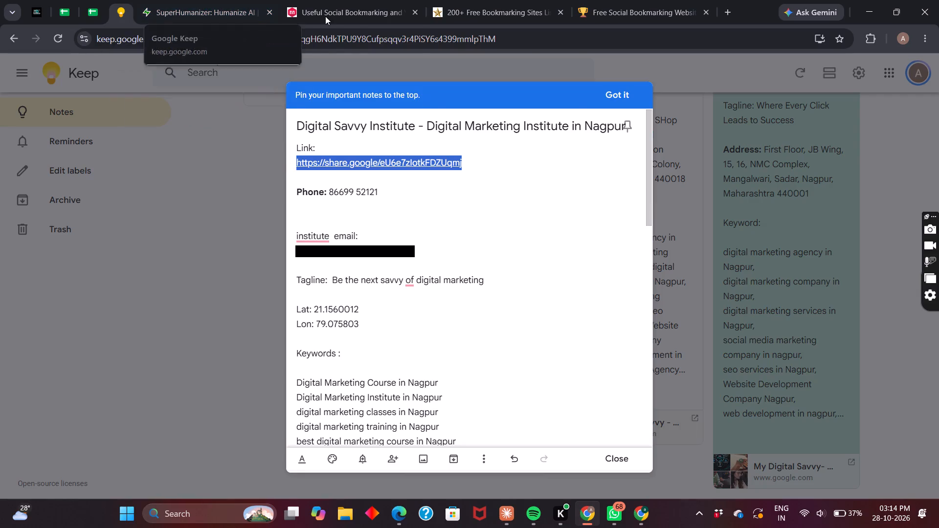
click(596, 12)
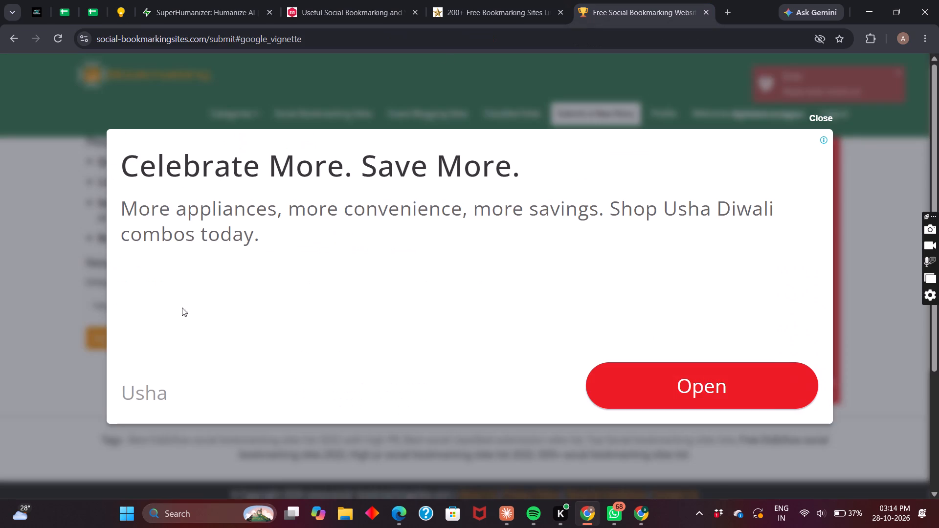
click(822, 118)
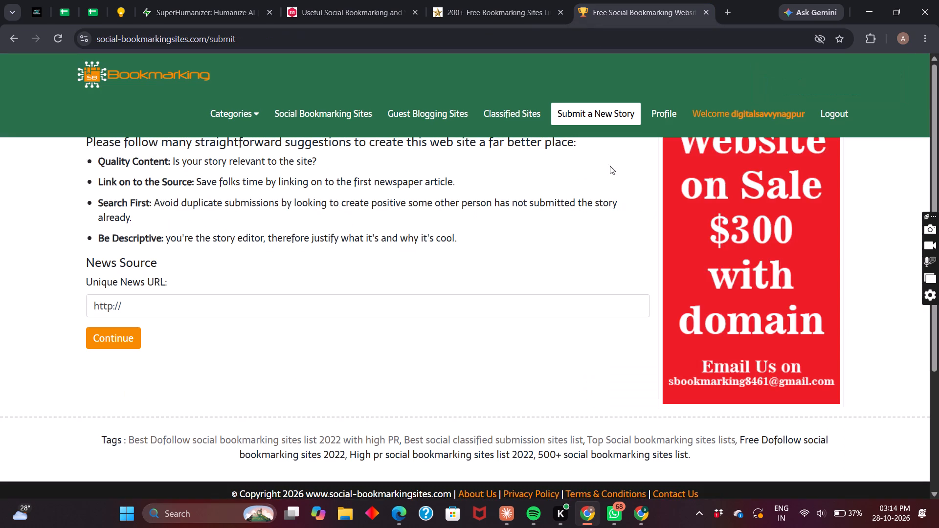
click(150, 304)
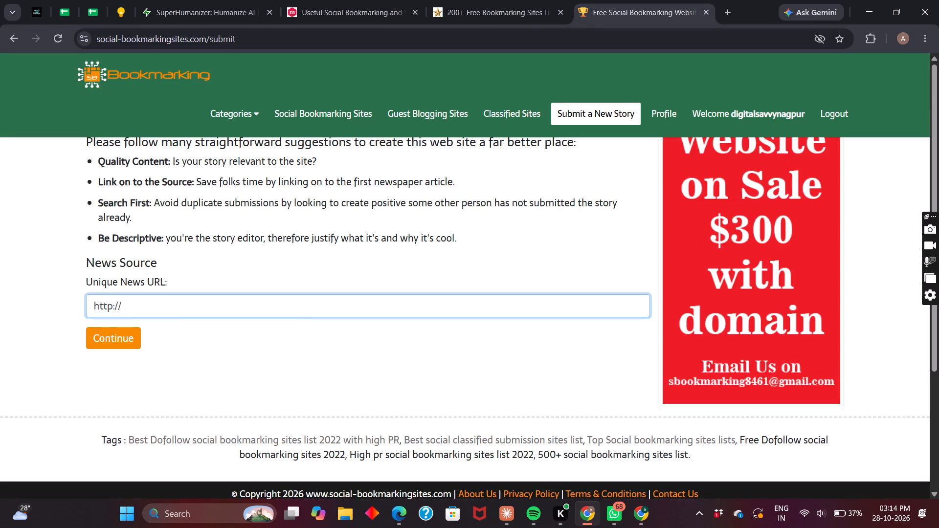
key(ctrl+v)
drag(155, 309, 131, 311)
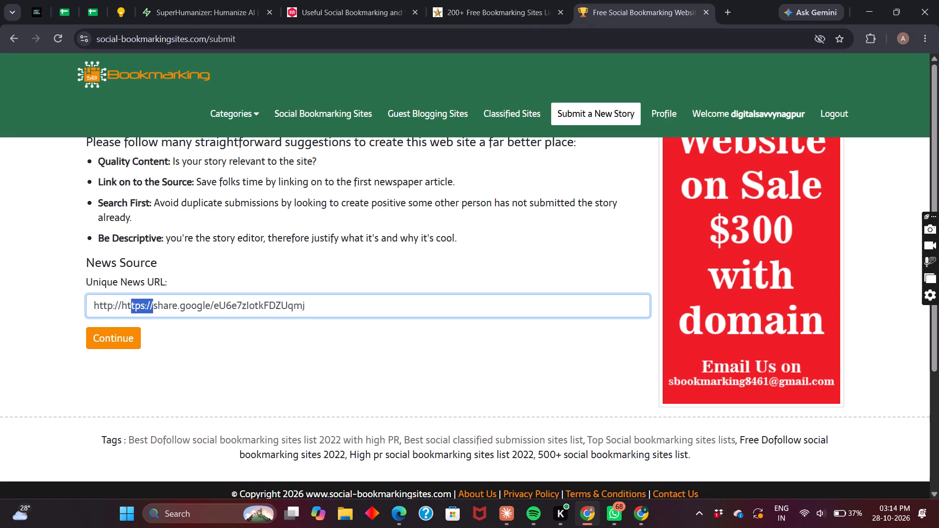
drag(131, 311, 122, 311)
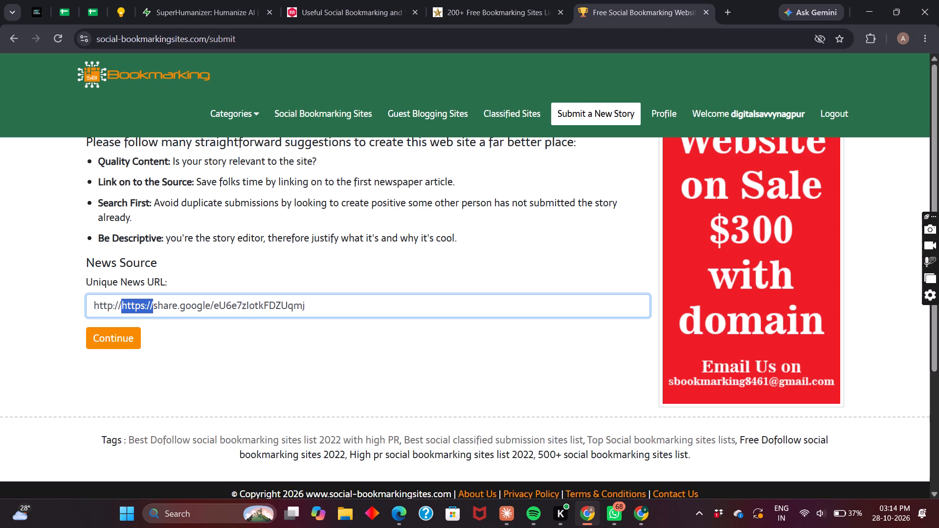
key(BackSpace)
click(115, 336)
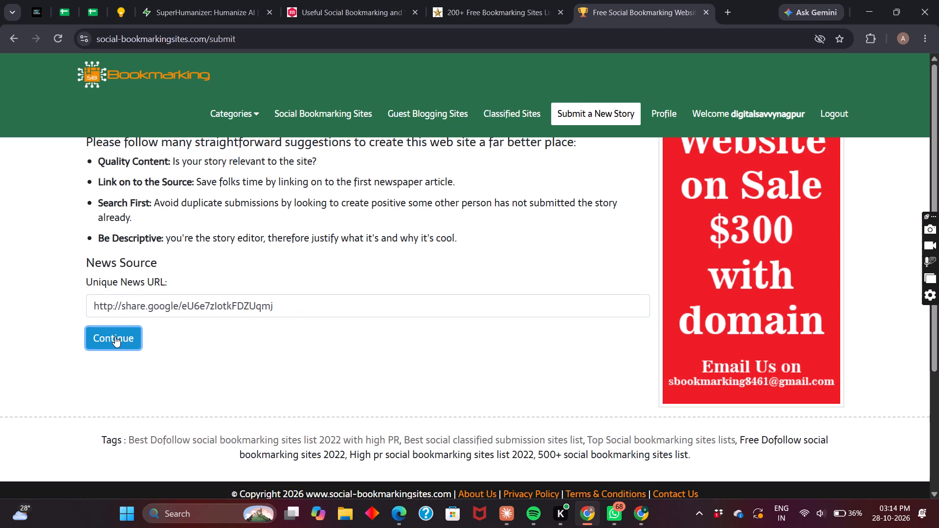
Copy the keyword "Digital Marketing Course in Nagpur" from the Google Keep note into the story's tags and try submitting the form.
scroll(171, 223, up, 1)
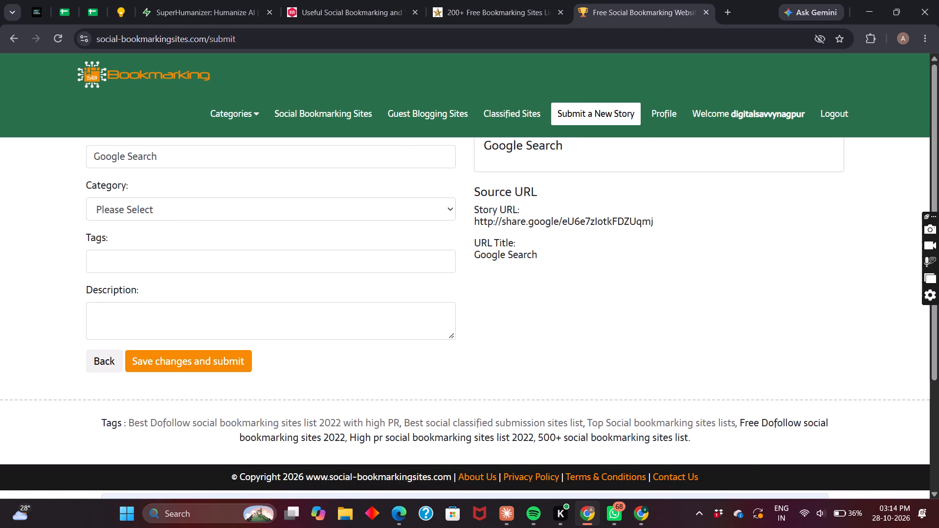
click(174, 151)
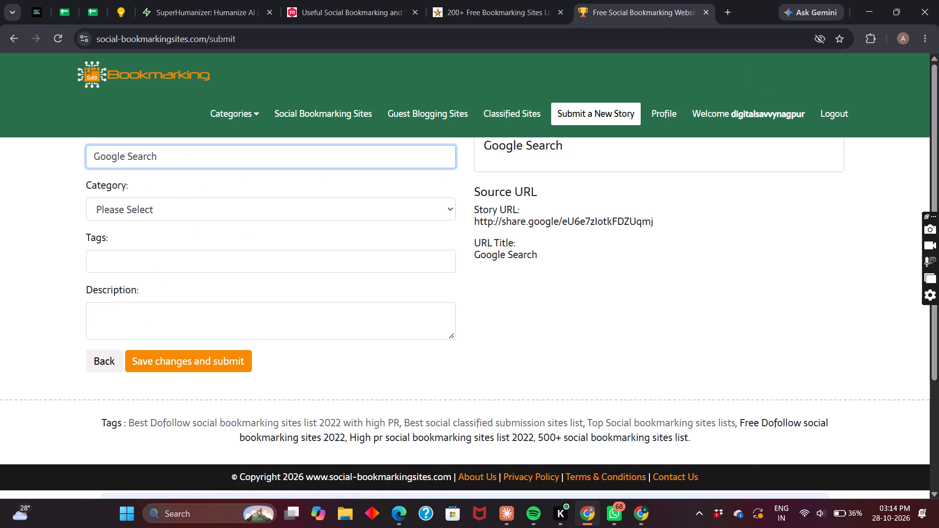
click(141, 254)
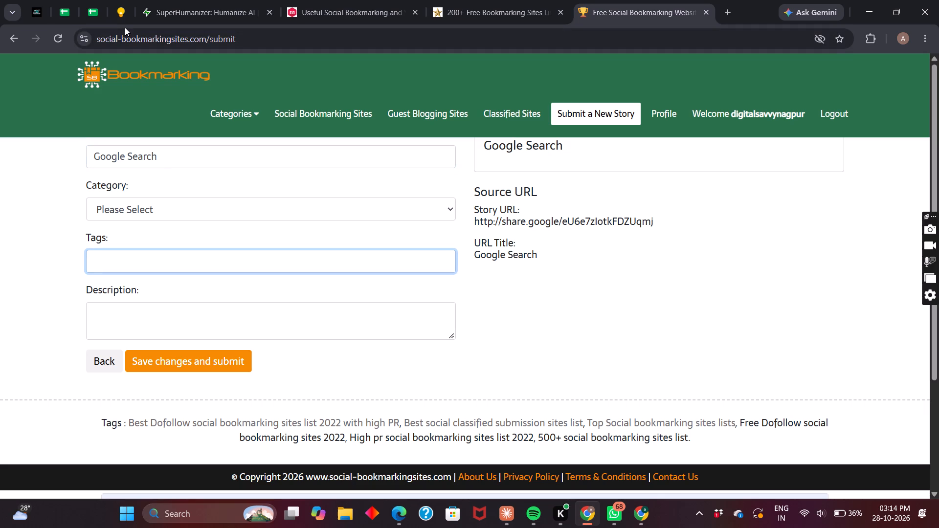
click(113, 16)
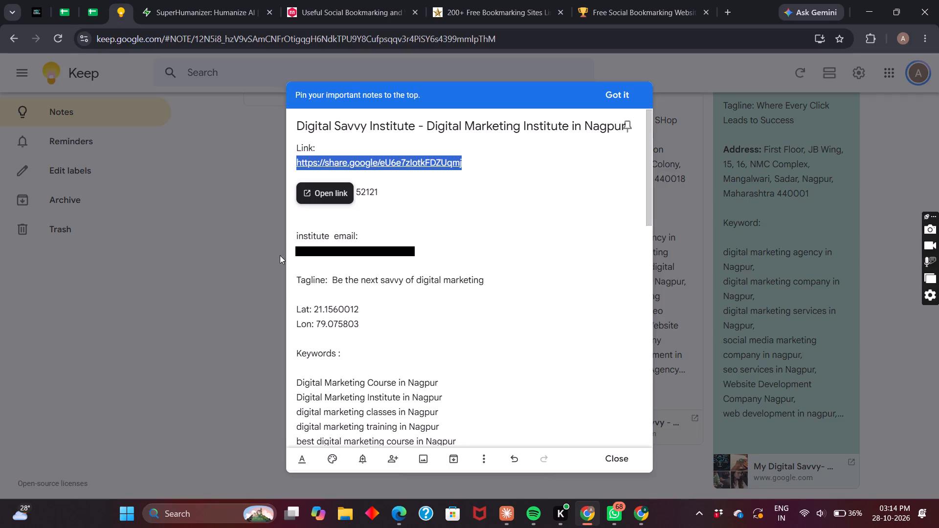
scroll(375, 250, up, 1)
drag(296, 123, 487, 110)
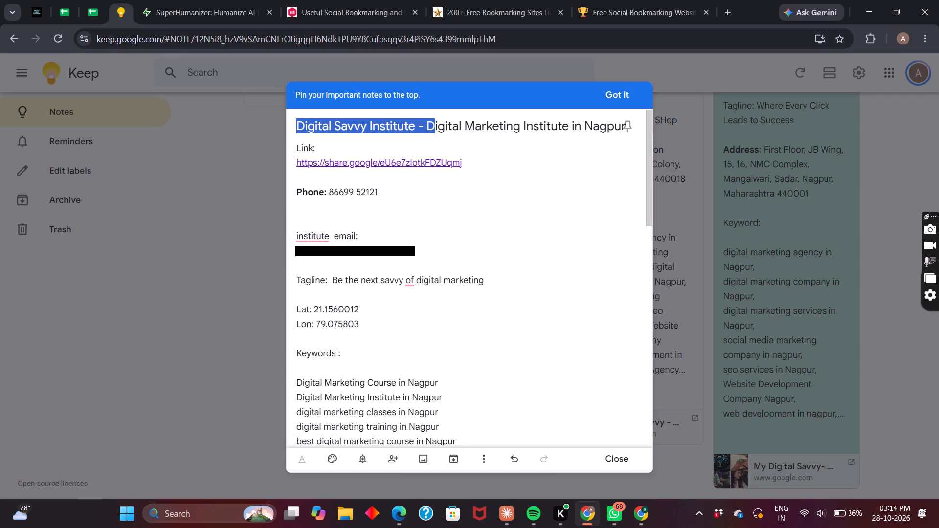
drag(487, 110, 723, 120)
key(ctrl+c)
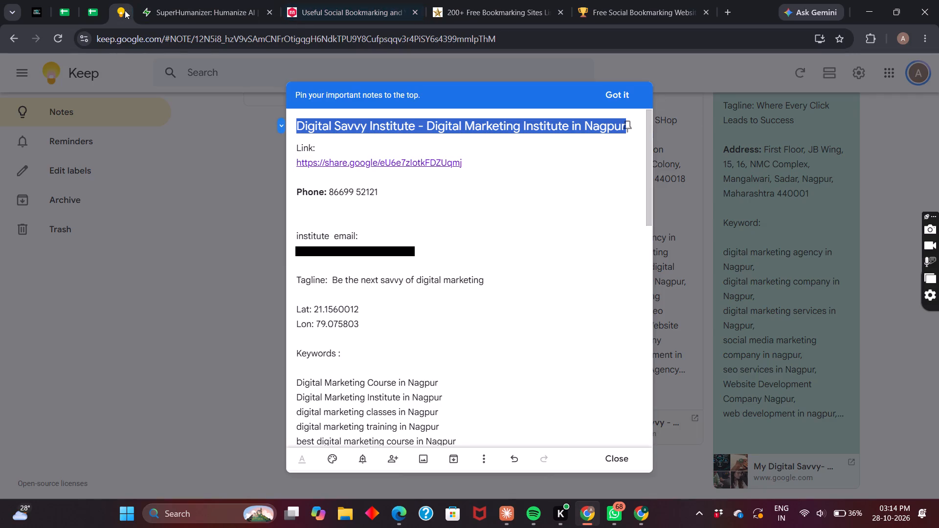
triple_click(314, 383)
key(ctrl+c)
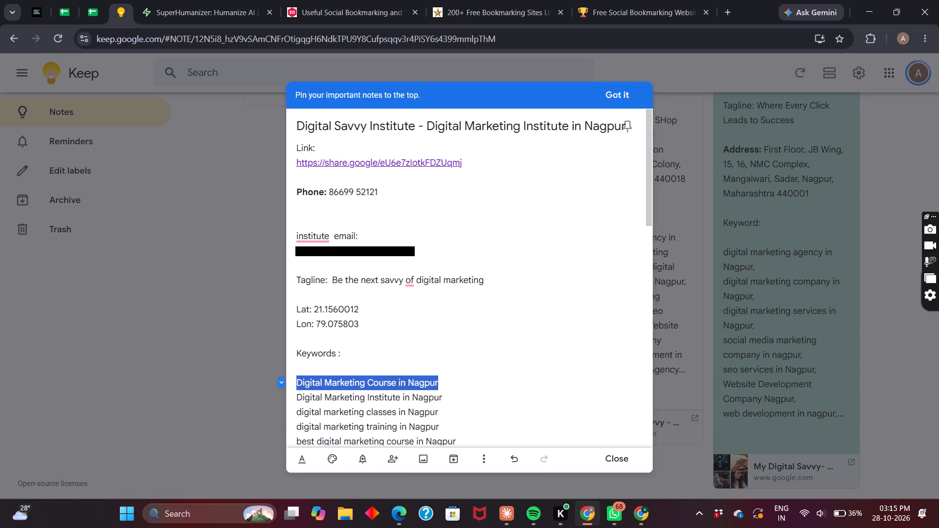
key(ctrl+c)
click(604, 0)
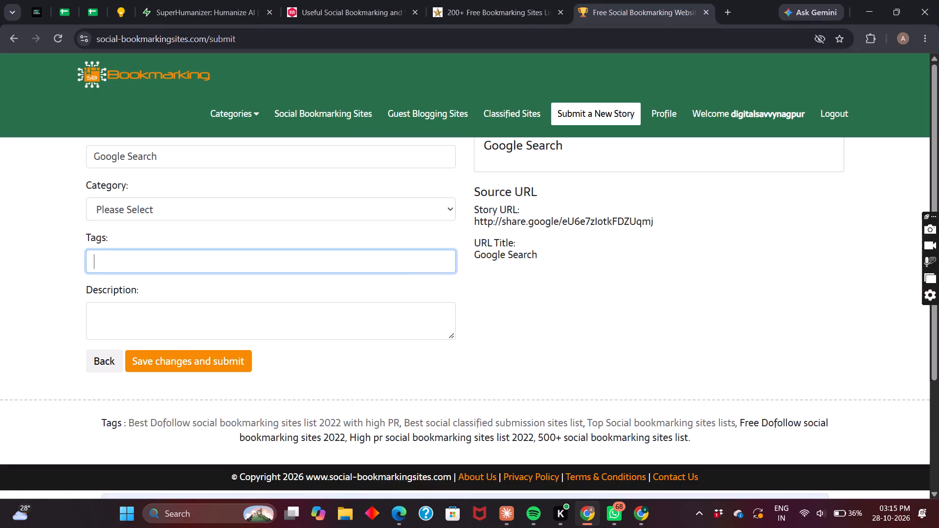
click(282, 260)
key(ctrl+v)
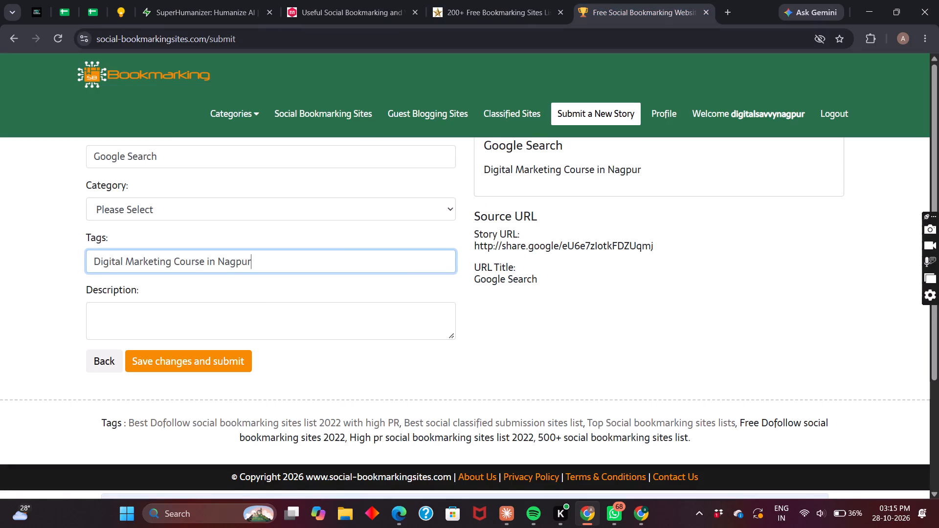
scroll(307, 308, up, 1)
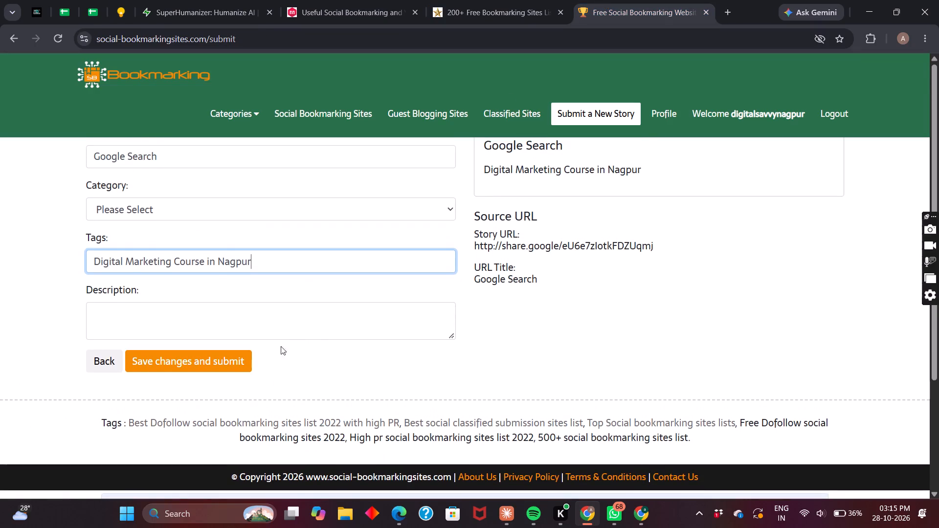
key(Return)
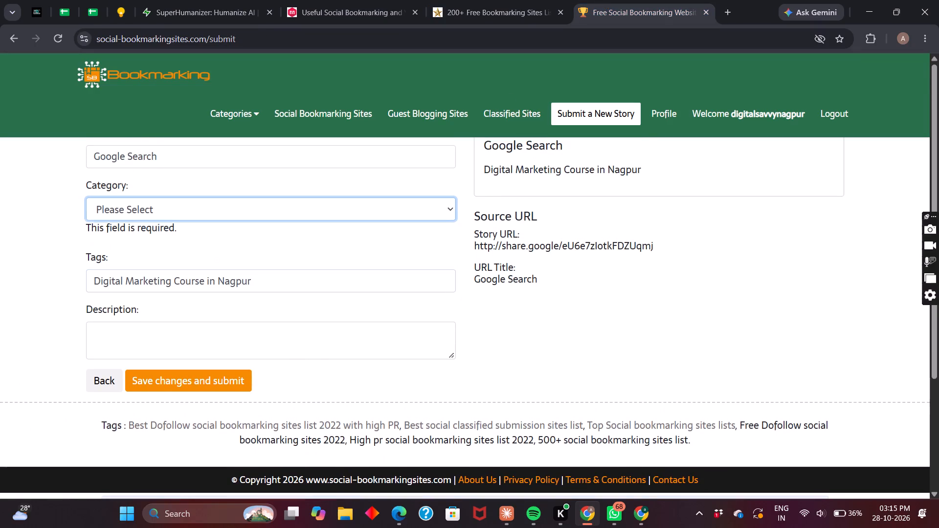
click(269, 280)
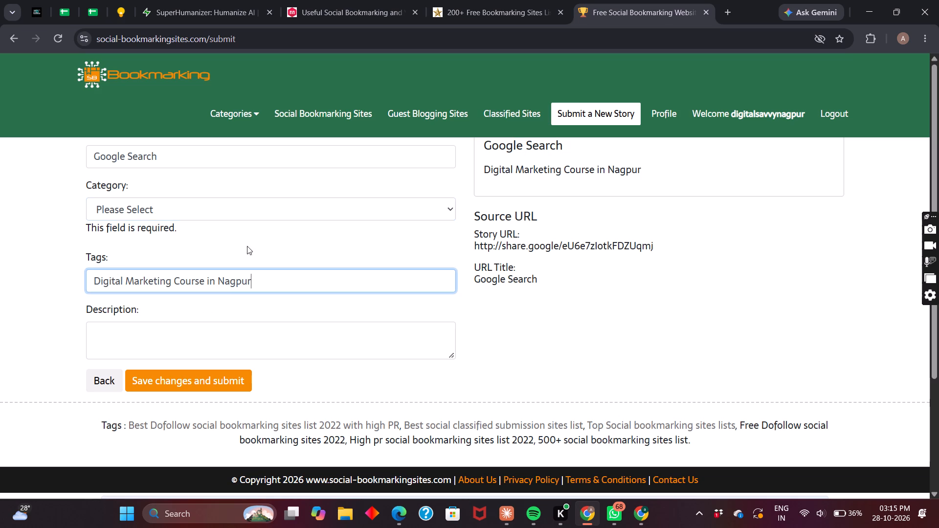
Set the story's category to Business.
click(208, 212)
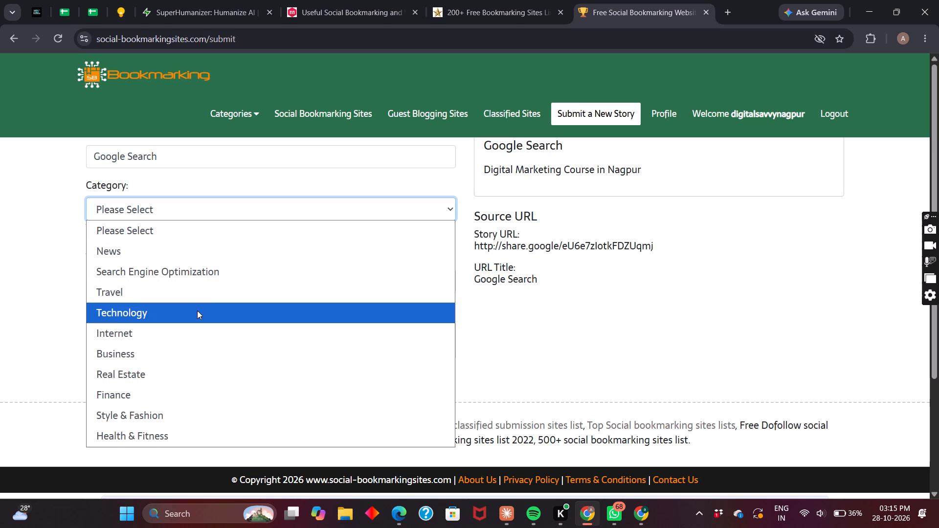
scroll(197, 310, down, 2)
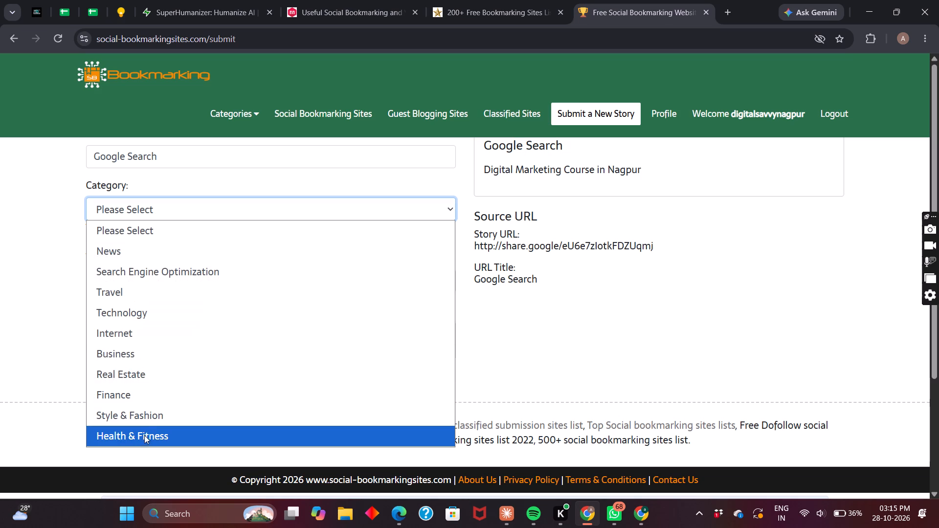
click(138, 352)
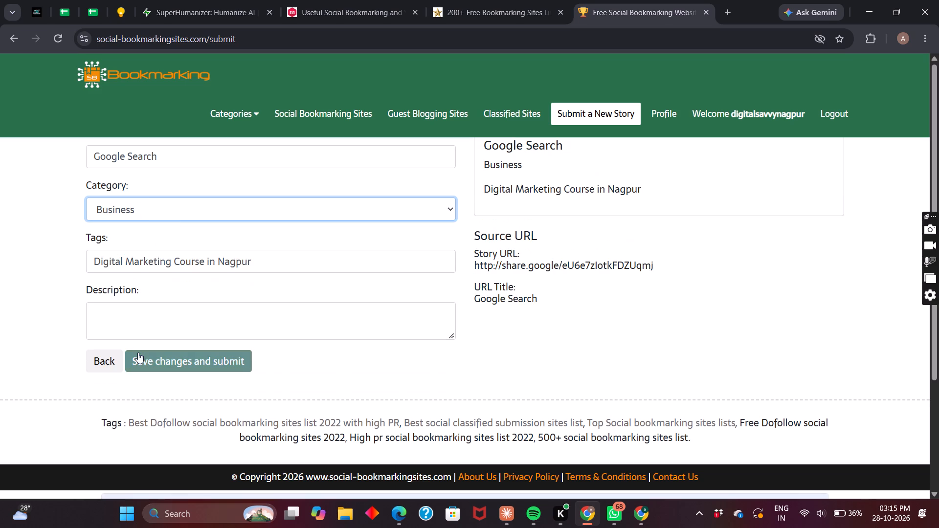
Change the story's category to Search Engine Optimization.
click(250, 205)
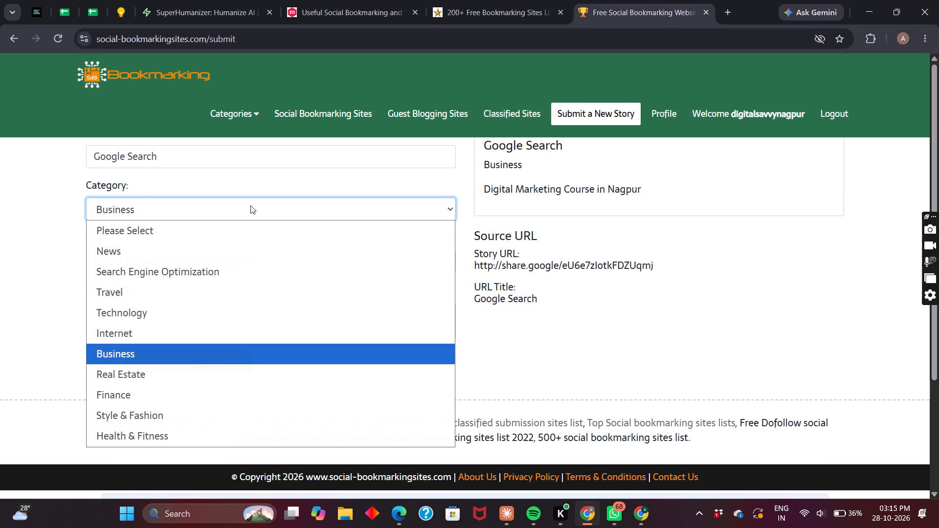
click(213, 265)
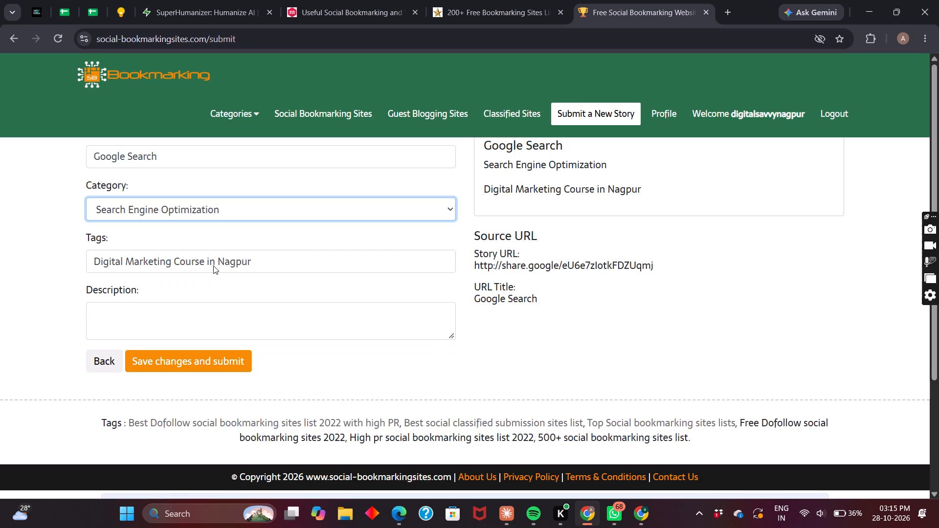
Copy the full Digital Savvy Institute description paragraph from the Google Keep note into the story's description.
click(188, 320)
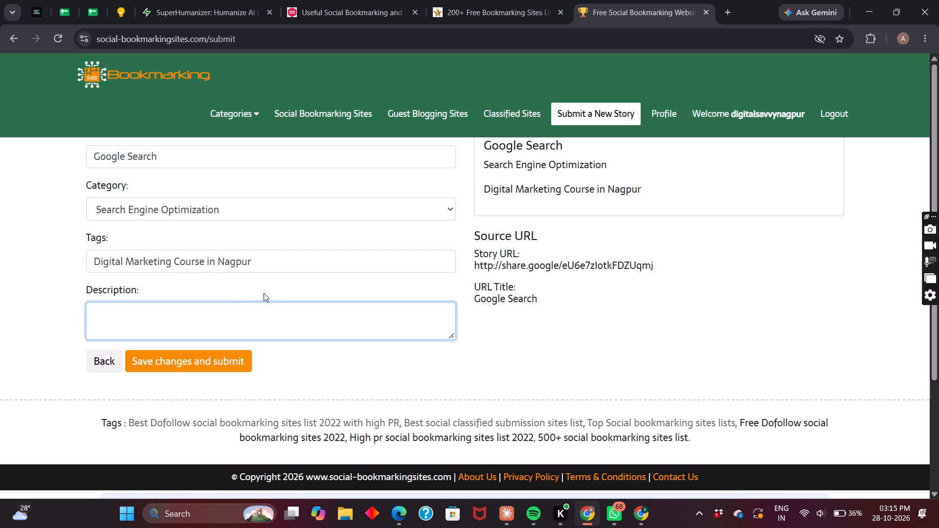
click(258, 266)
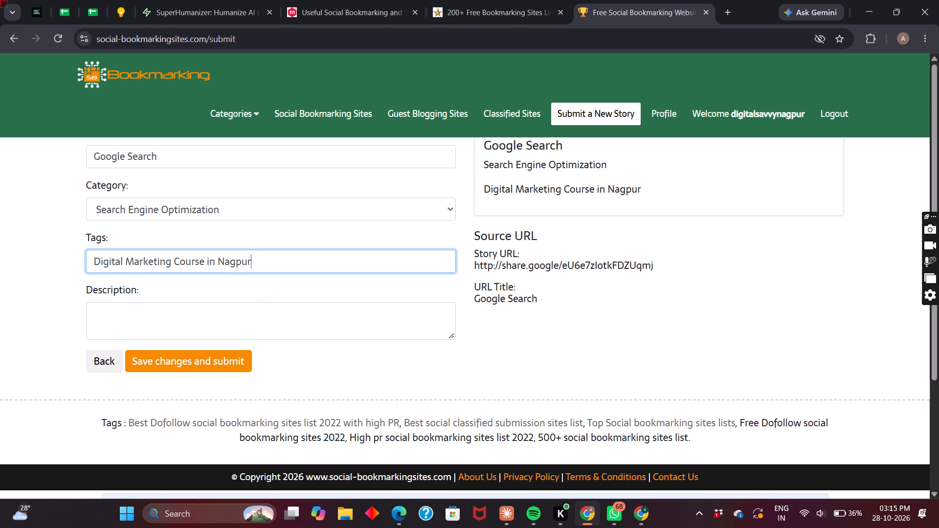
key(space)
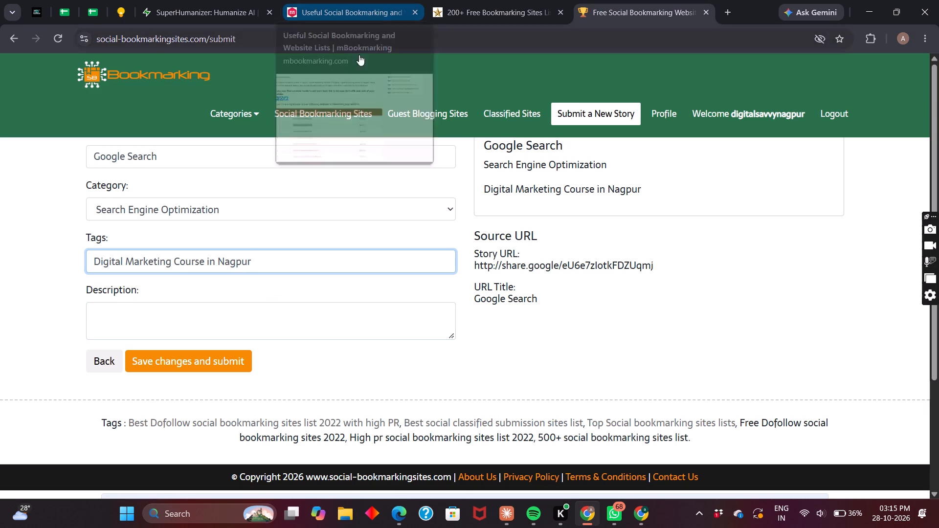
click(305, 320)
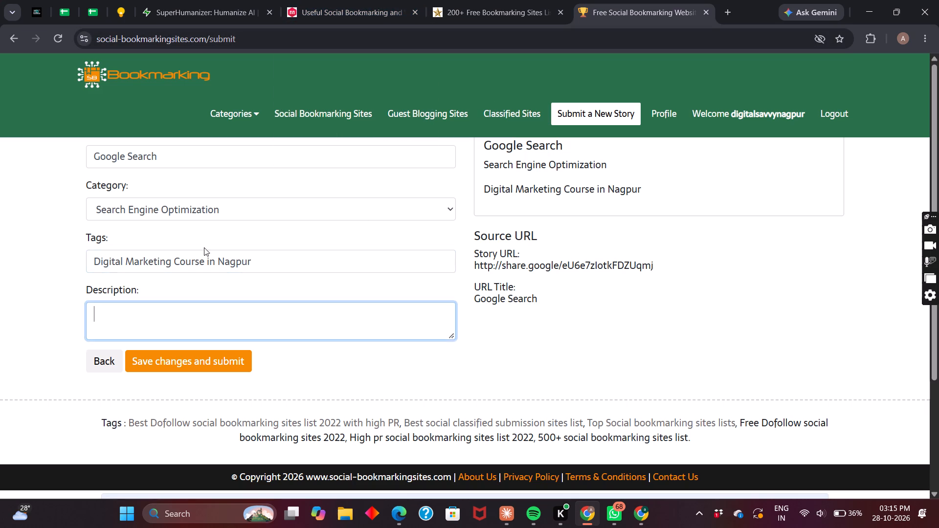
click(117, 13)
scroll(306, 396, down, 5)
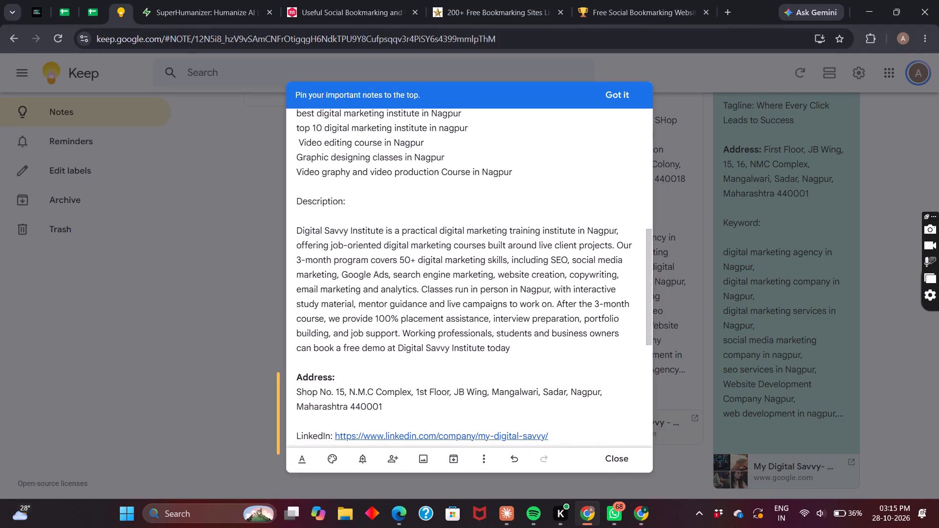
drag(298, 230, 549, 348)
key(ctrl+c)
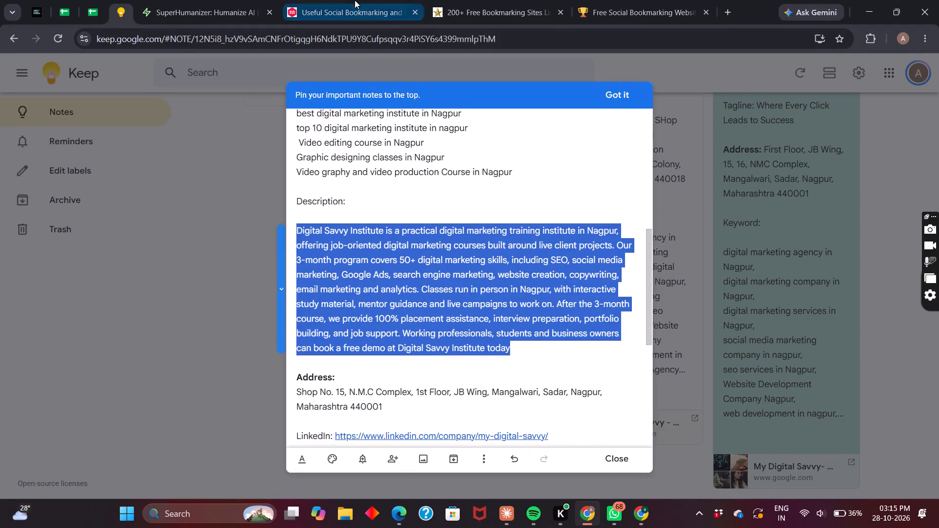
click(600, 0)
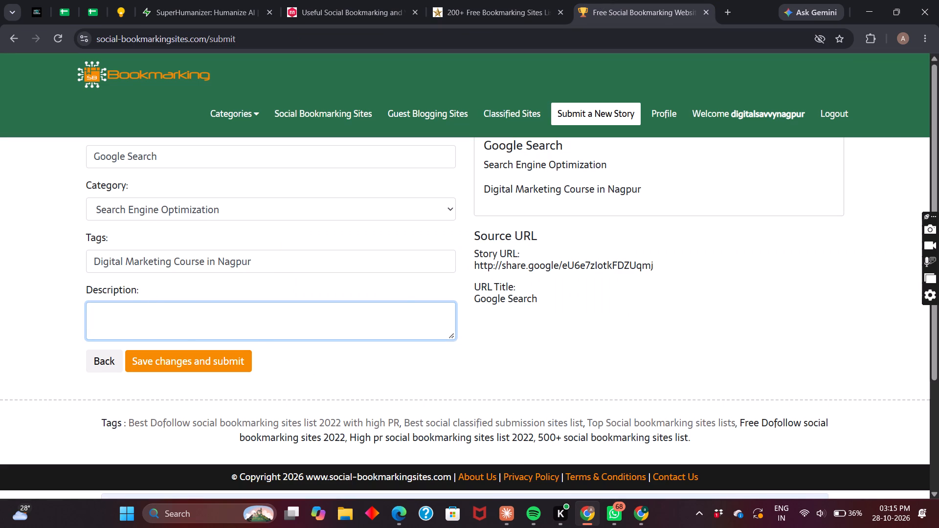
click(151, 322)
key(ctrl+v)
scroll(385, 410, up, 2)
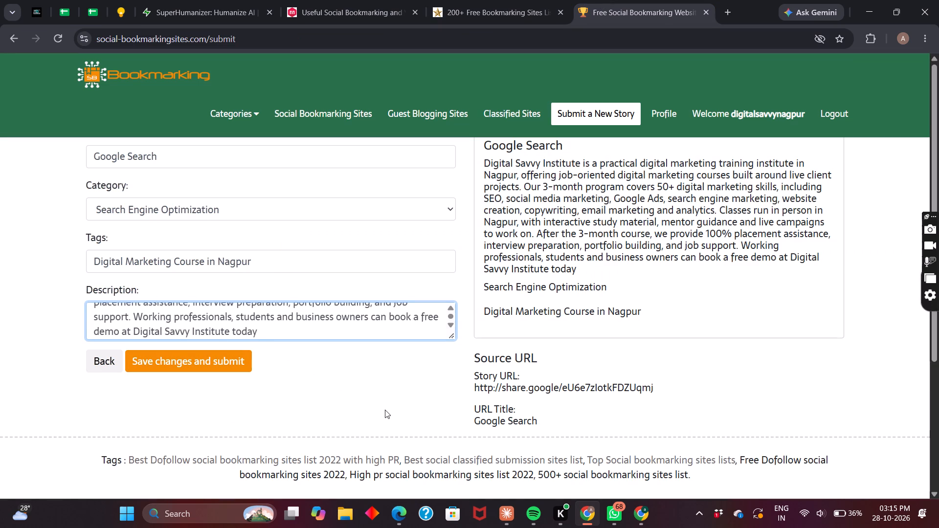
scroll(652, 296, up, 2)
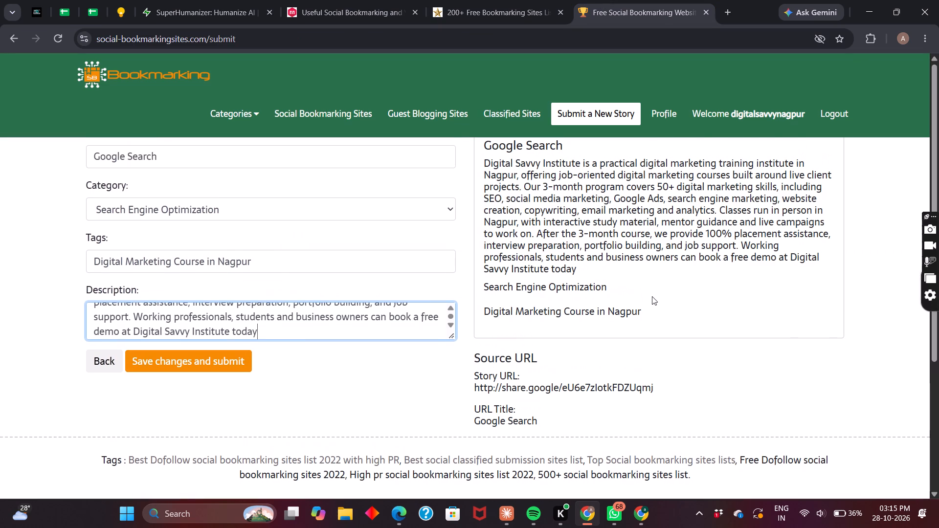
Copy the keyword "Graphic designing classes in Nagpur" from the Google Keep note into the story's tags, separated from the first tag by a comma.
click(302, 250)
click(122, 7)
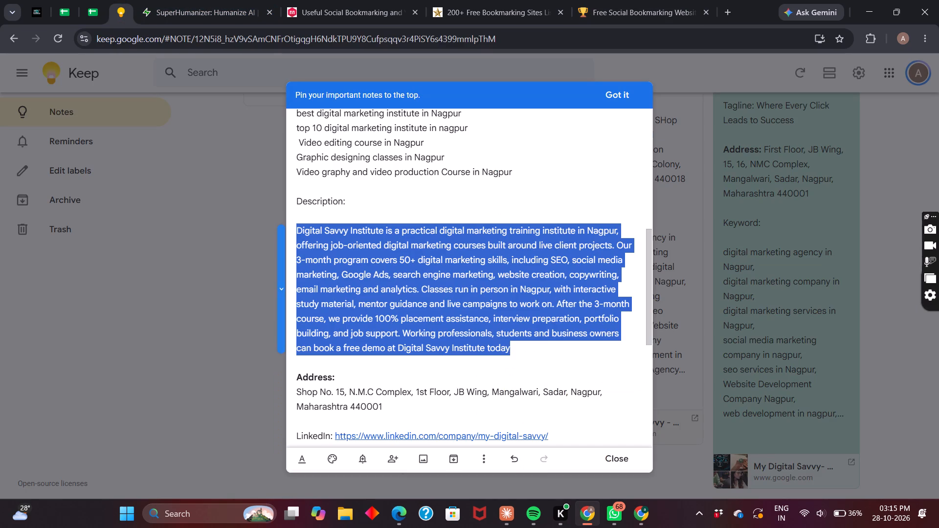
drag(296, 153, 441, 163)
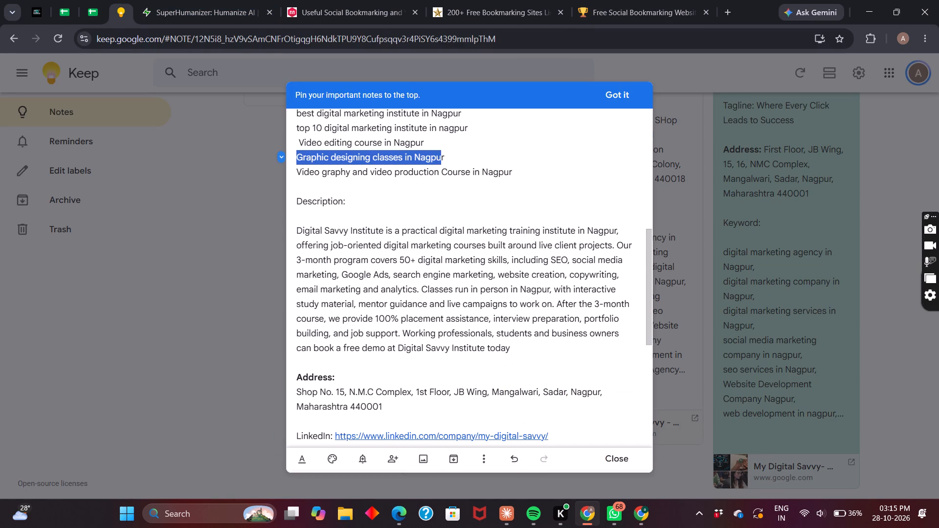
drag(441, 163, 446, 163)
key(ctrl+c)
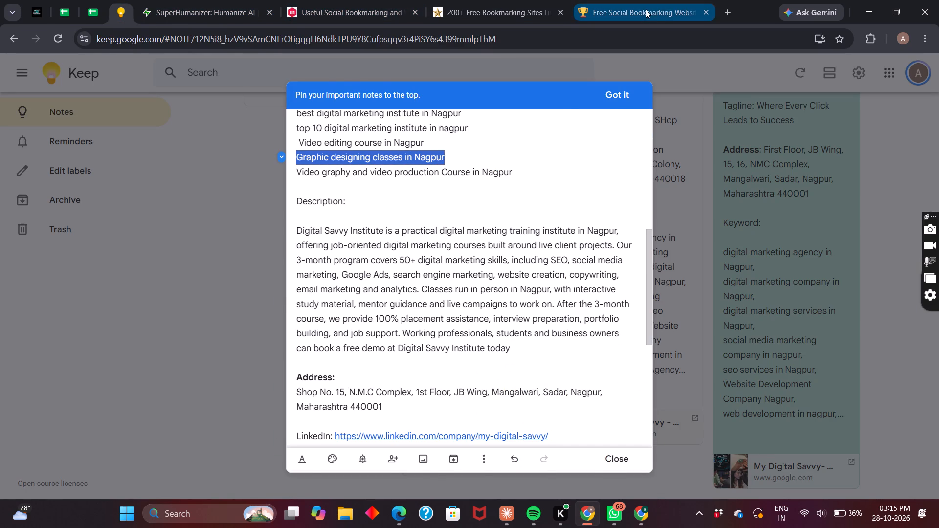
click(646, 9)
key(ctrl+v)
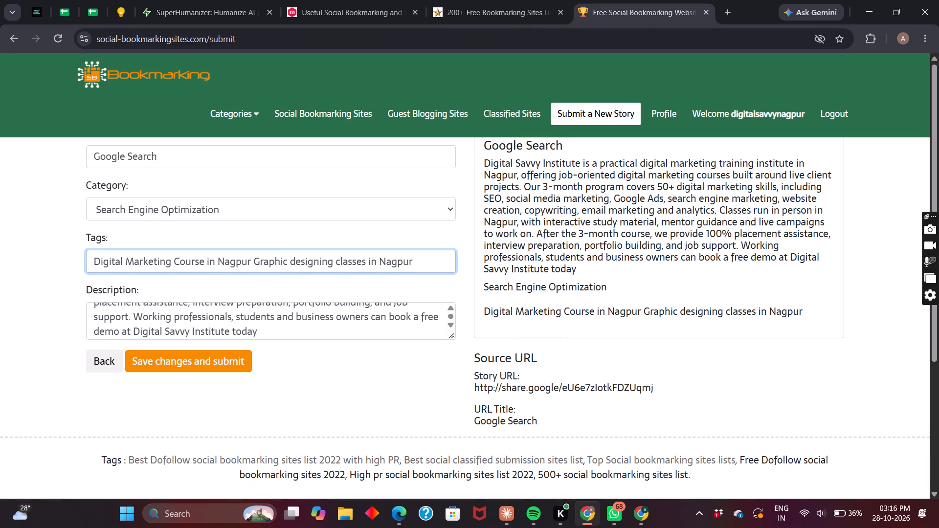
click(247, 264)
click(249, 264)
key(comma)
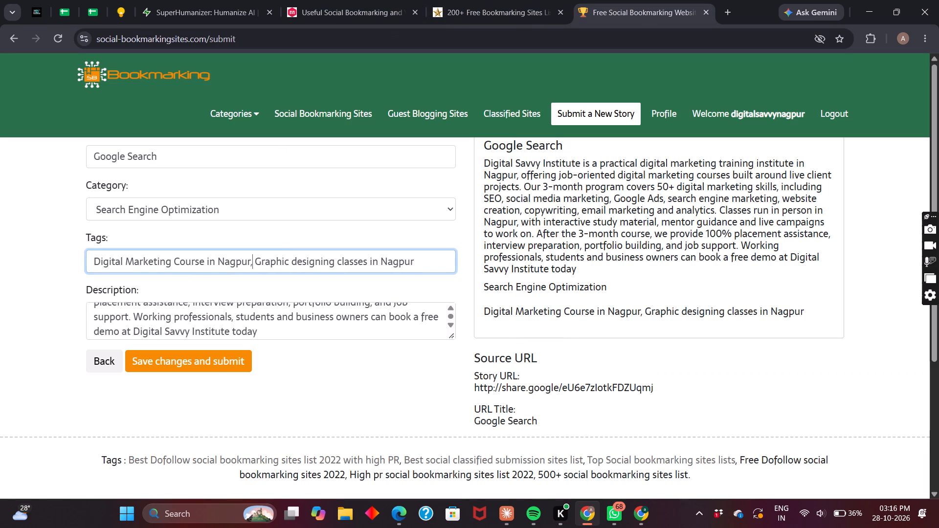
Add the keyword "best digital marketing course in Nagpur" from the Google Keep note as a third comma-separated tag.
click(414, 264)
key(comma)
click(127, 7)
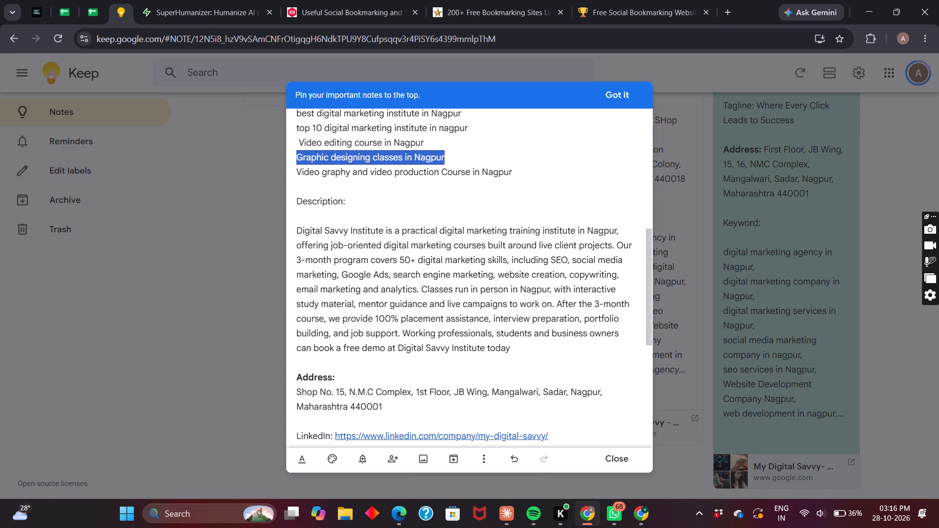
scroll(348, 220, up, 2)
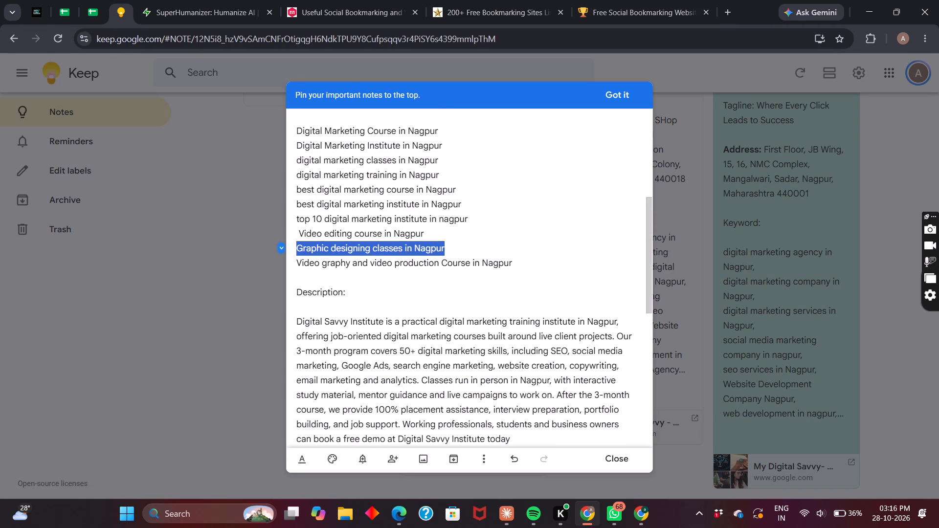
drag(293, 157, 412, 167)
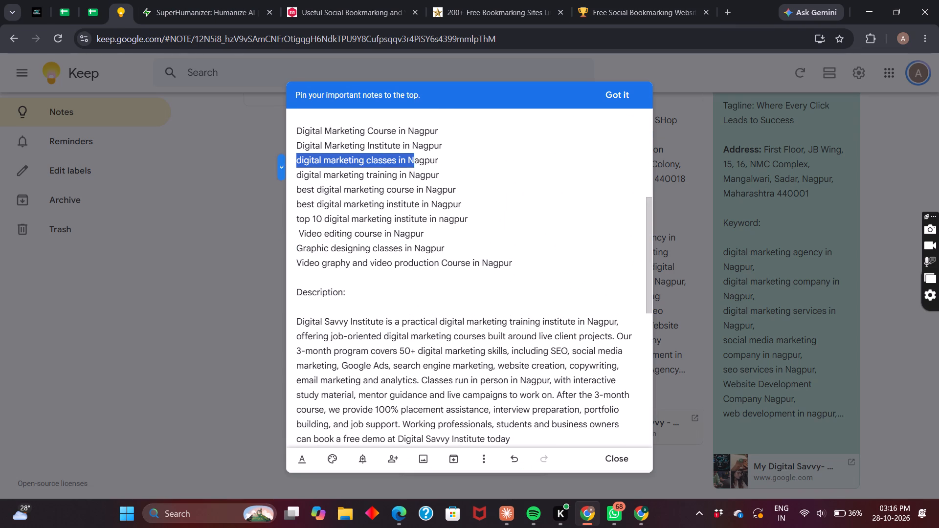
drag(412, 167, 439, 161)
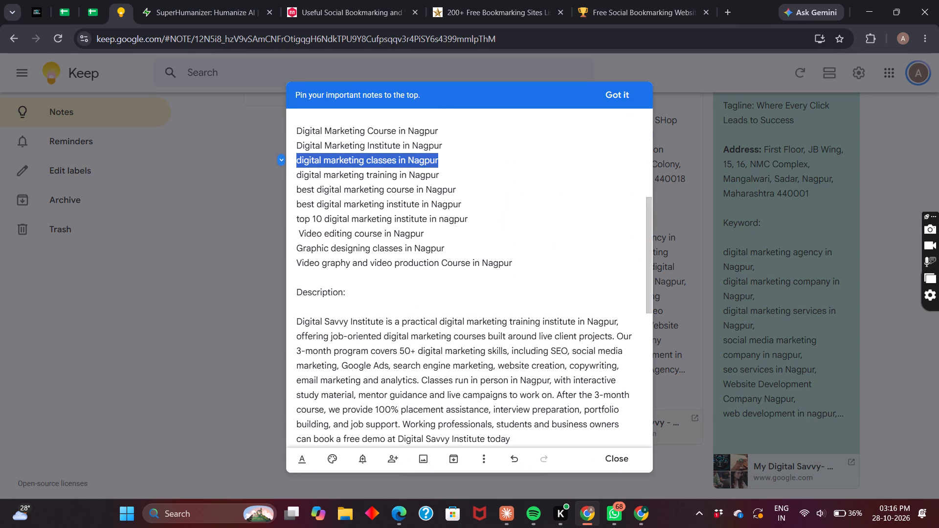
drag(290, 188, 465, 191)
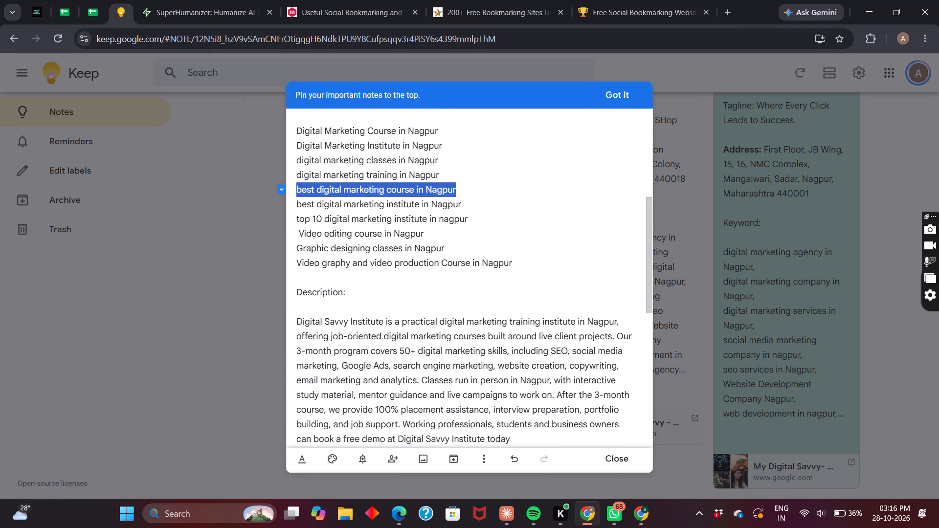
key(ctrl+c)
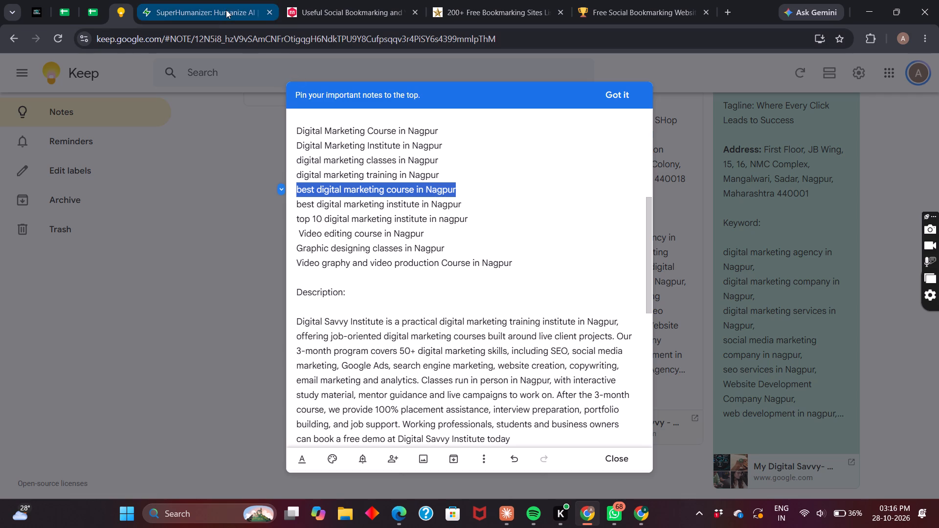
click(624, 12)
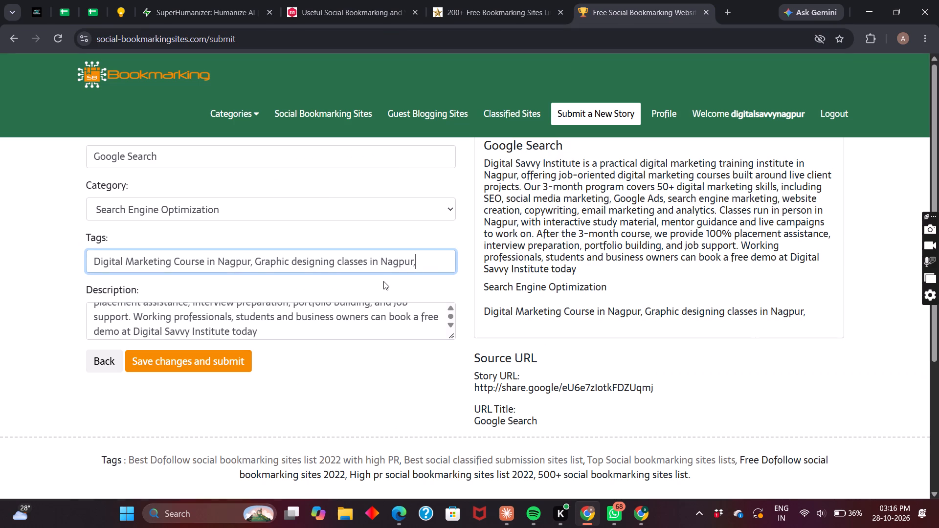
key(space)
key(ctrl+v)
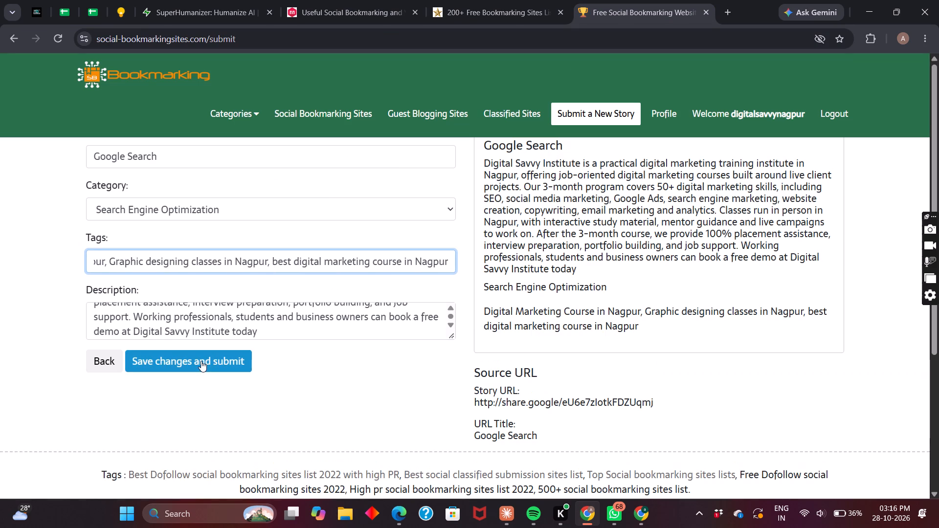
Save the story's details and submit the story for publication.
click(201, 361)
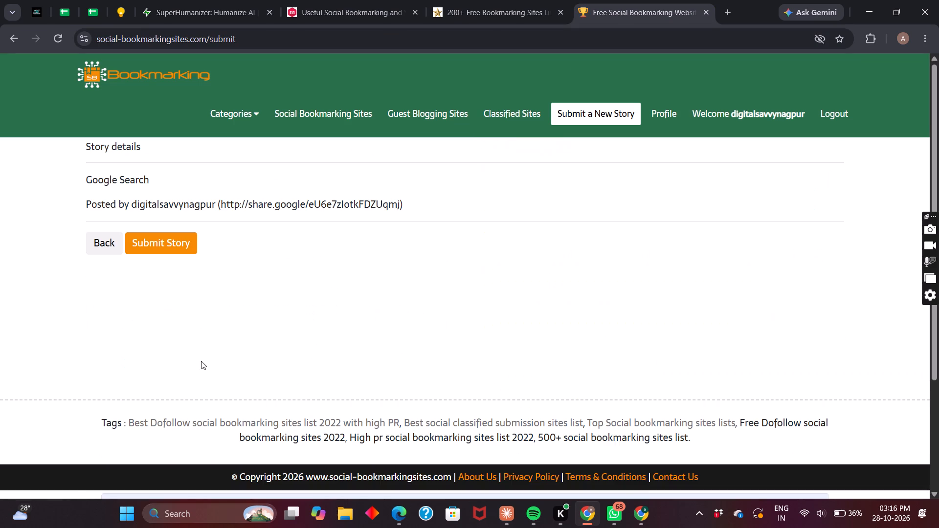
click(164, 239)
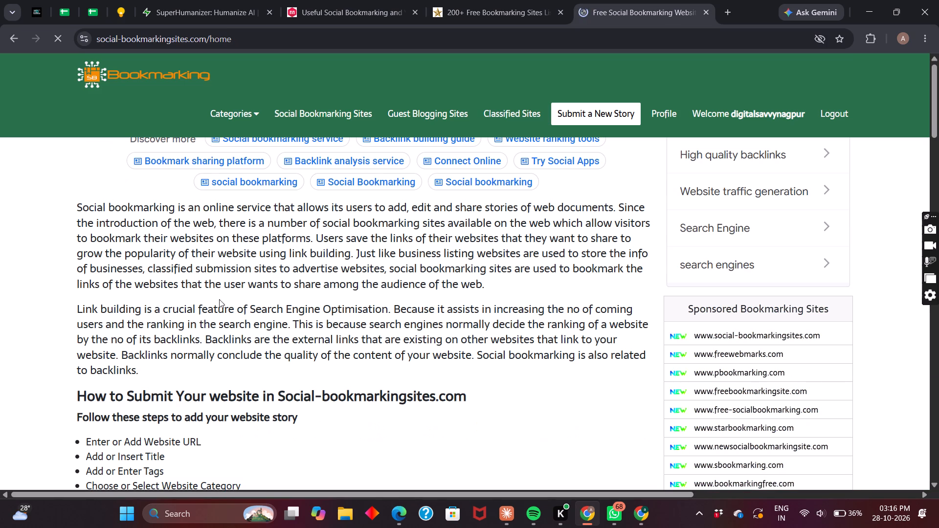
Find the newly posted Digital Savvy Institute story on the bookmarking site's home page and check where its source link leads.
scroll(221, 301, up, 2)
scroll(221, 301, down, 1)
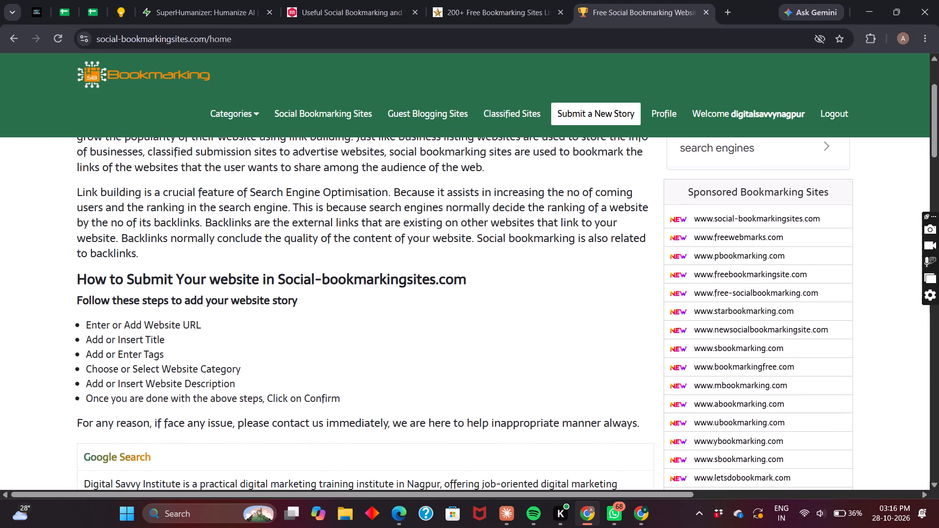
scroll(221, 301, down, 1)
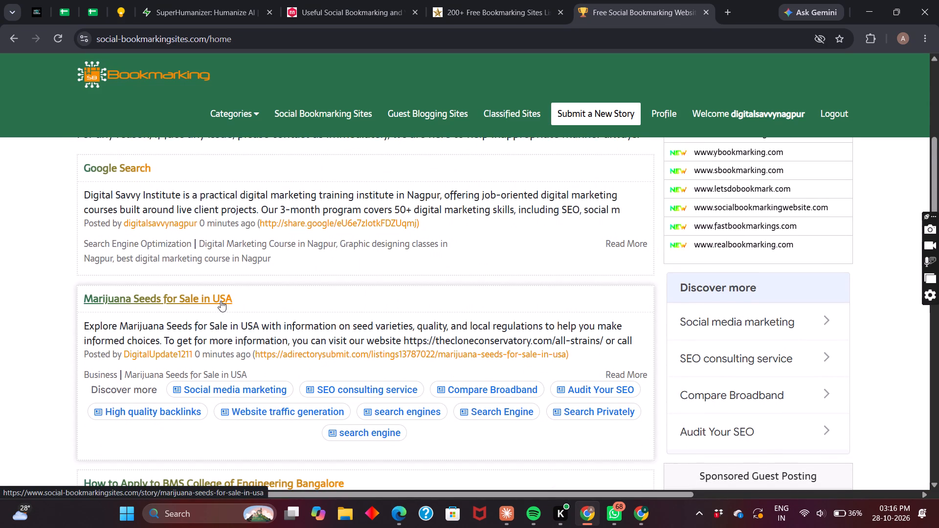
scroll(221, 301, down, 1)
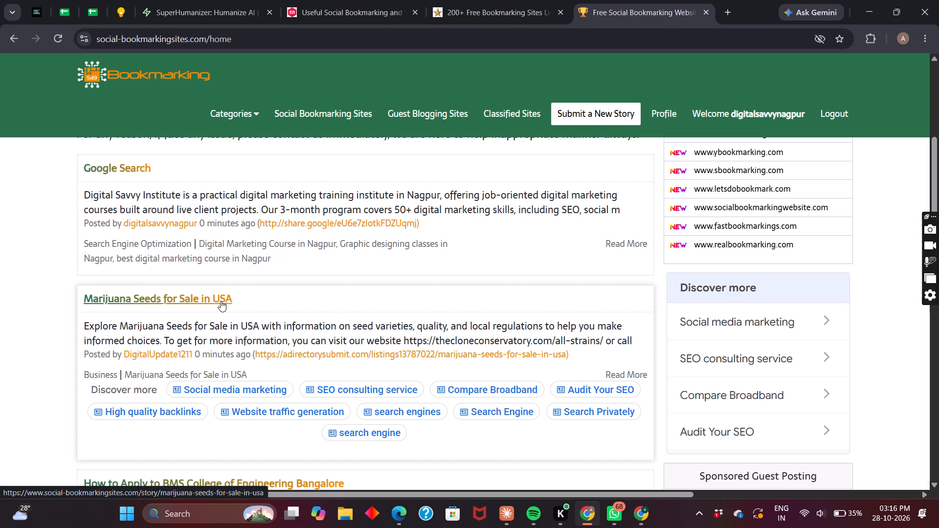
scroll(221, 301, down, 1)
click(314, 228)
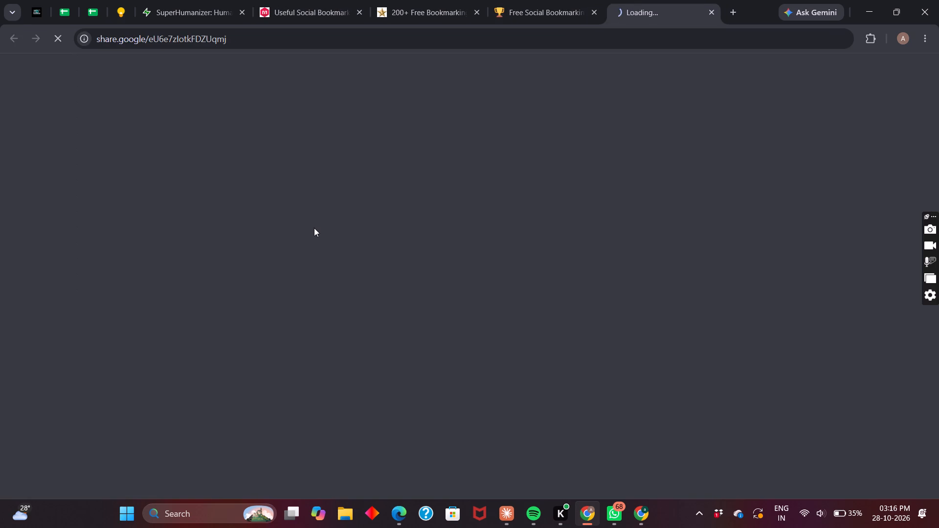
click(535, 2)
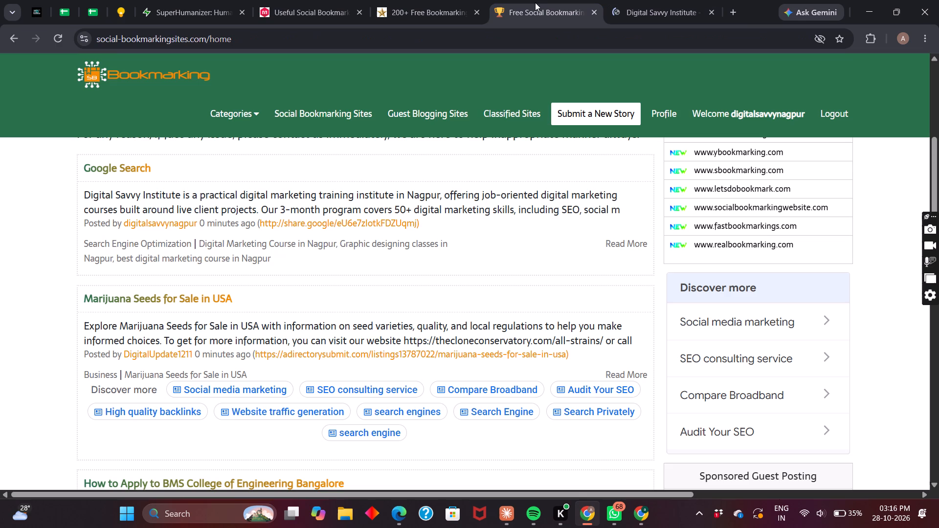
click(584, 246)
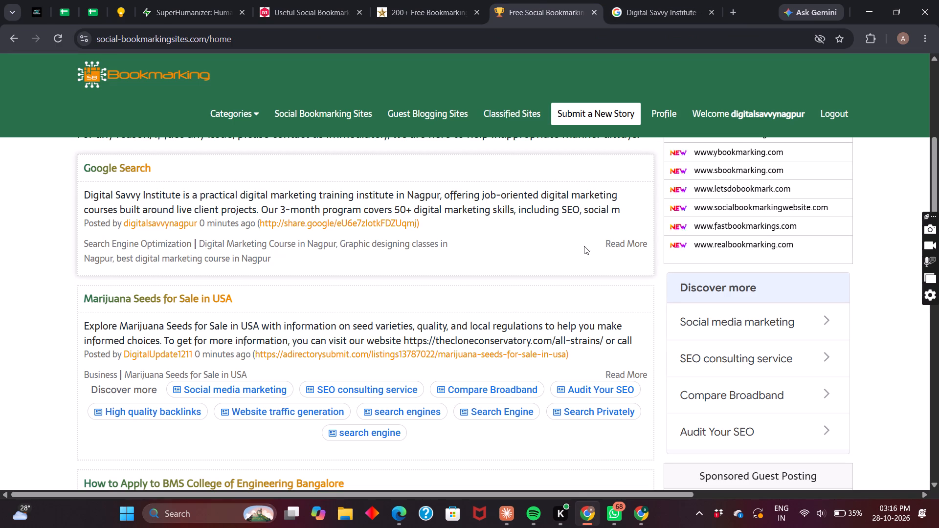
click(267, 198)
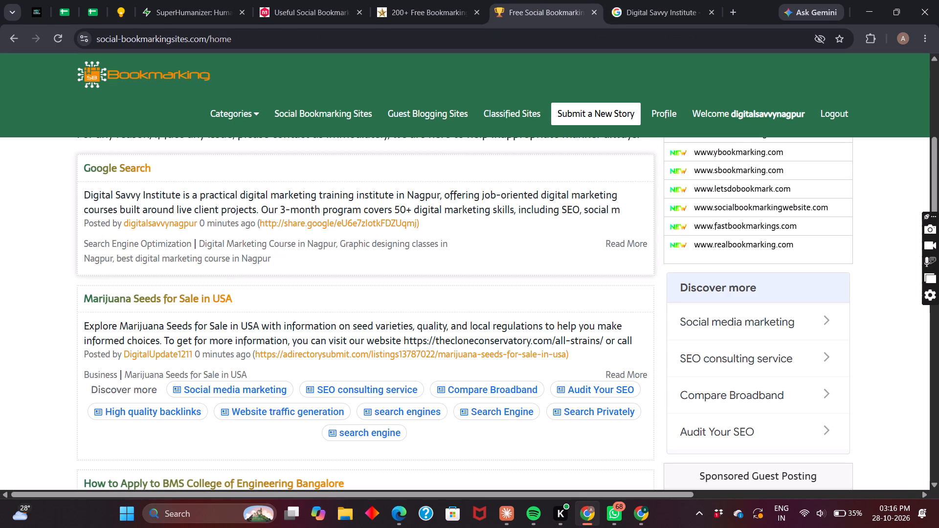
Recheck the Digital Savvy Institute story's listing and source link, compare the opened Google result pages, and return to the listing.
scroll(438, 206, up, 3)
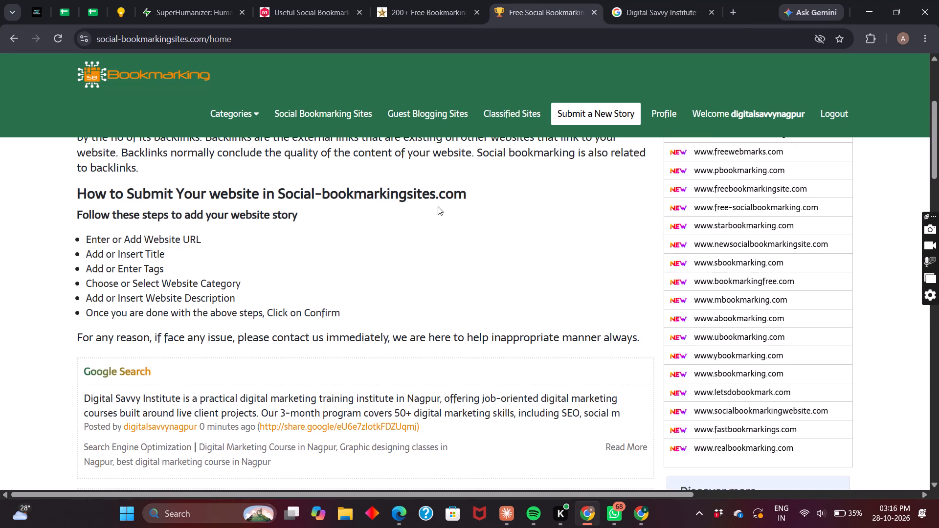
scroll(438, 206, down, 1)
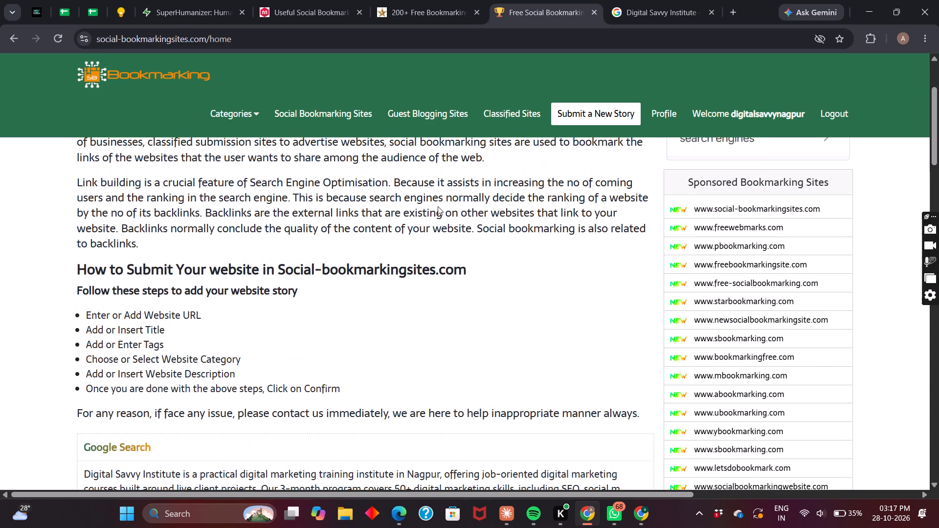
scroll(438, 206, down, 1)
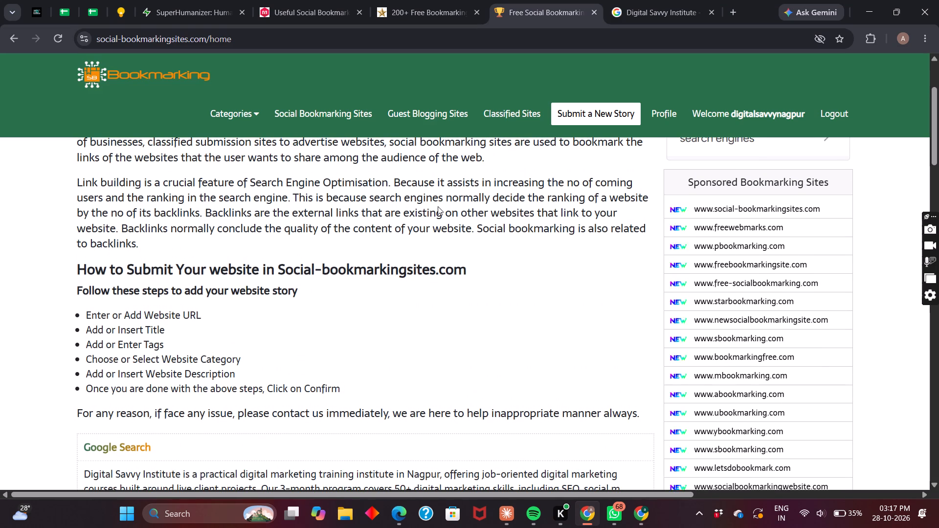
scroll(438, 206, down, 3)
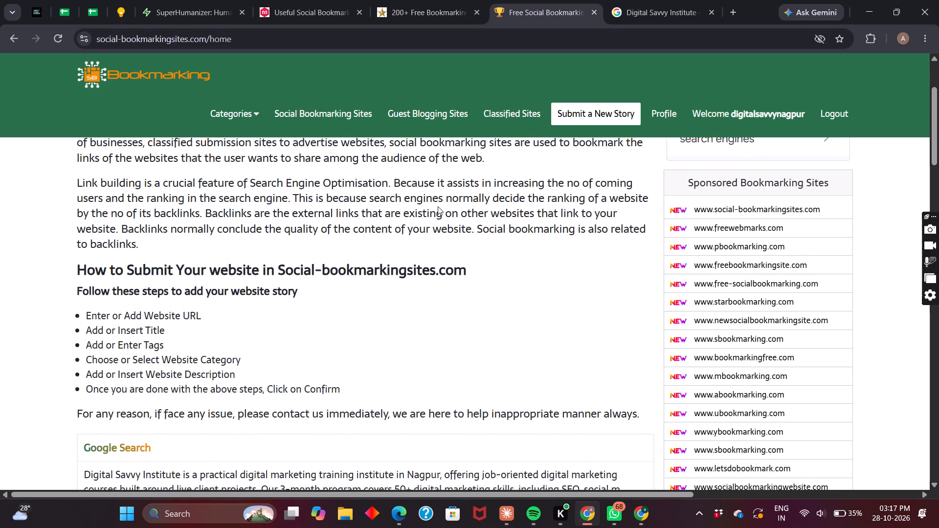
scroll(438, 206, down, 1)
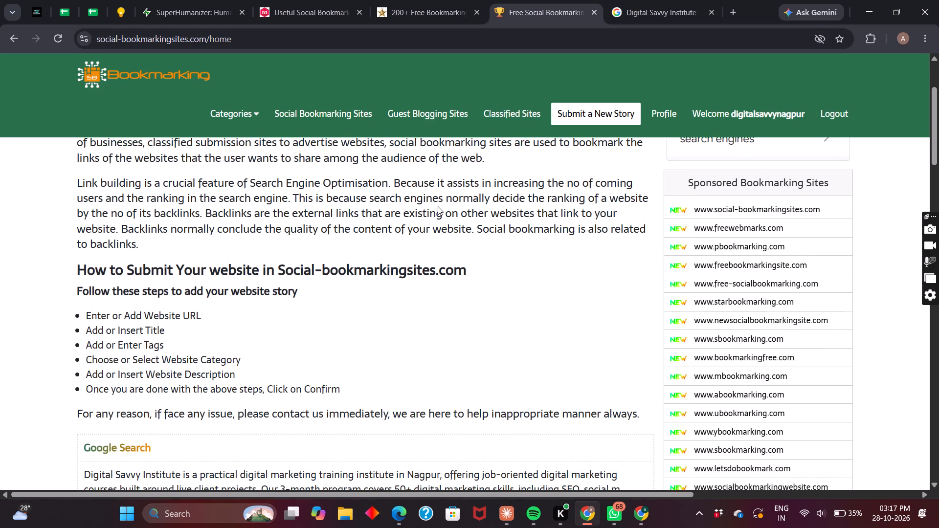
scroll(438, 206, down, 1)
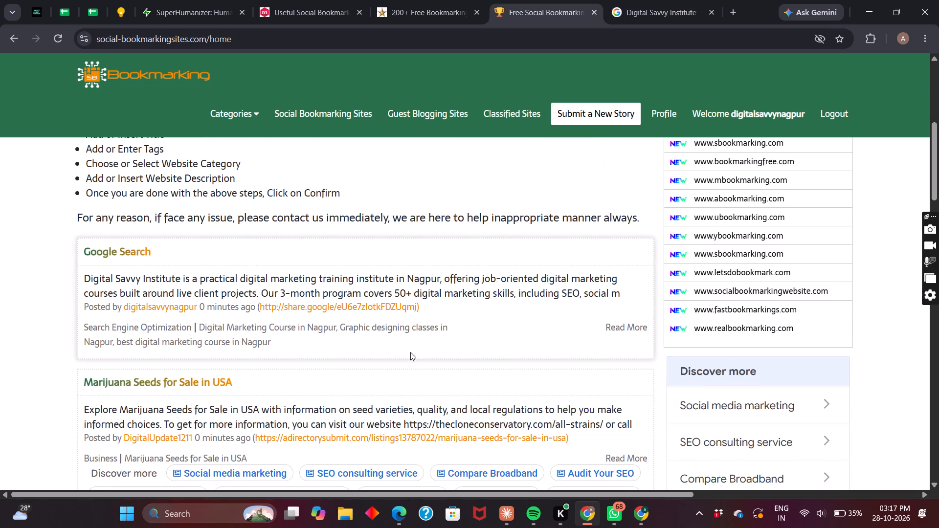
click(246, 325)
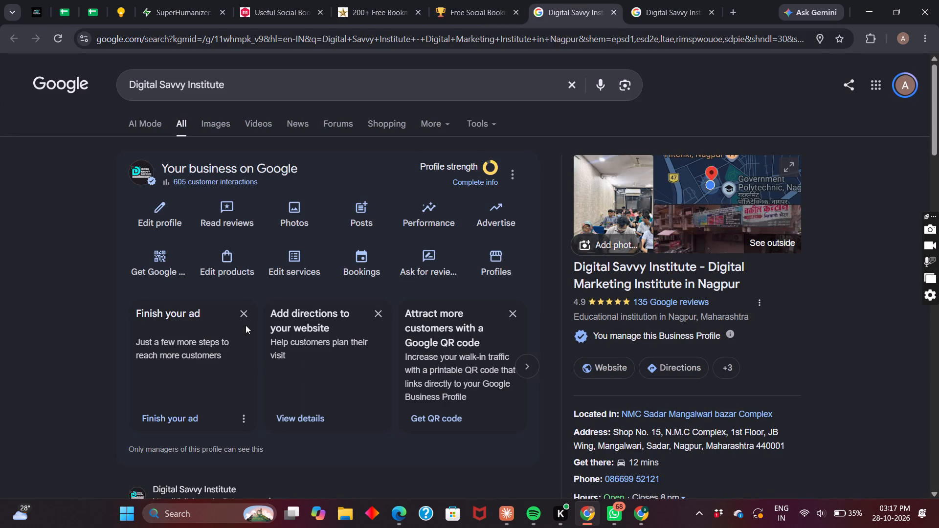
click(661, 0)
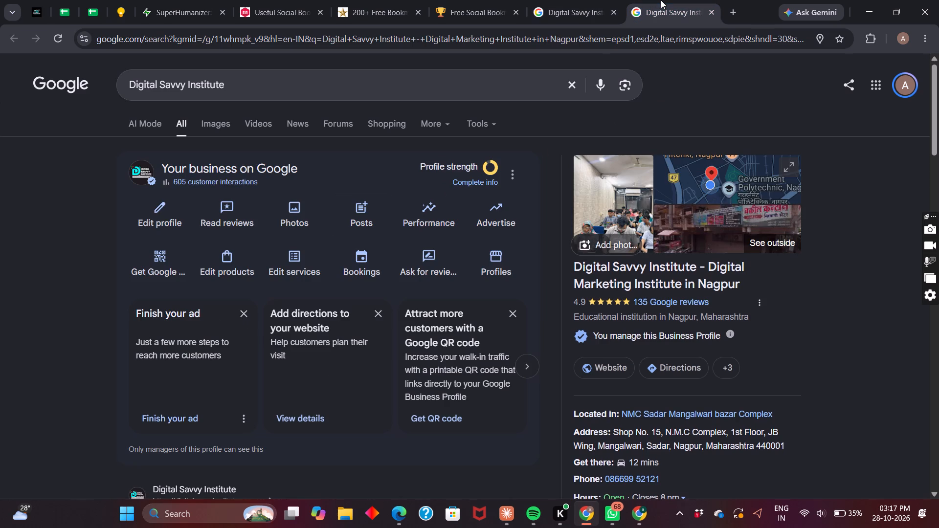
click(552, 7)
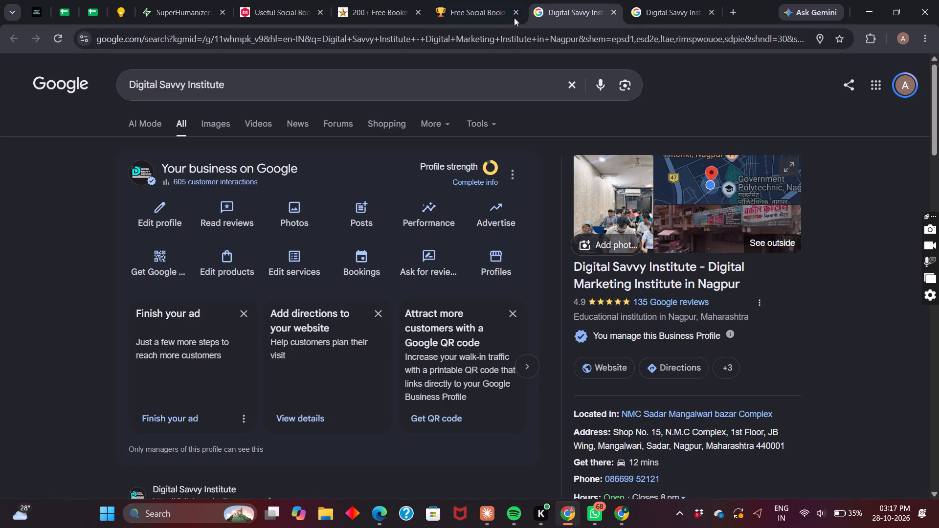
click(486, 12)
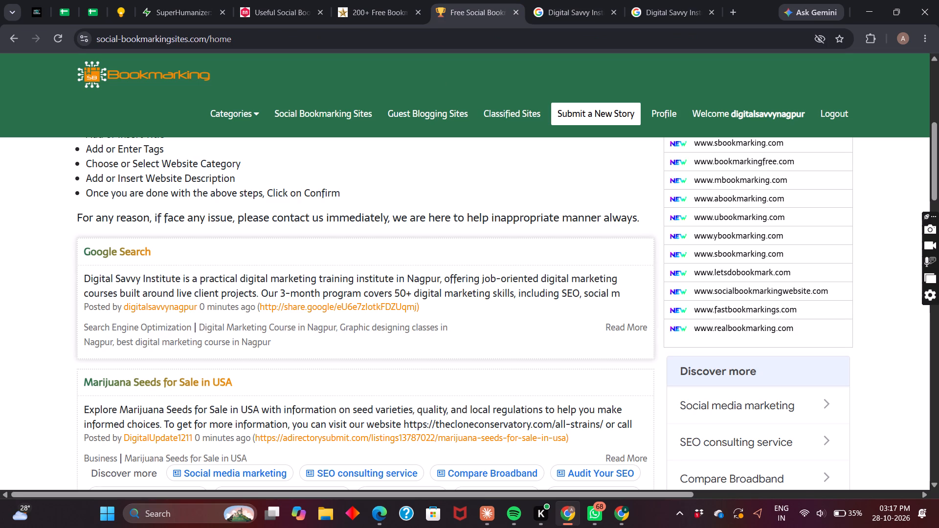
drag(236, 38, 5, 60)
key(ctrl+c)
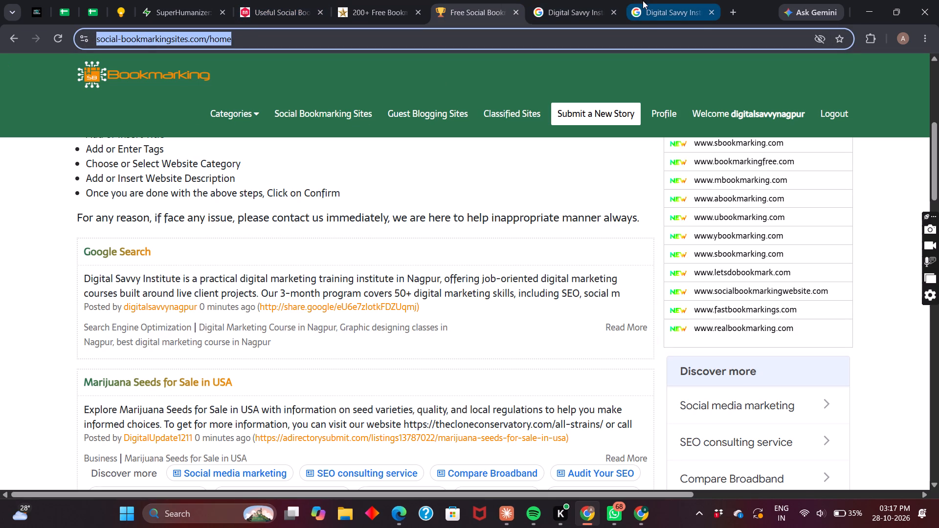
click(640, 17)
drag(280, 85, 67, 112)
key(ctrl+v)
key(Return)
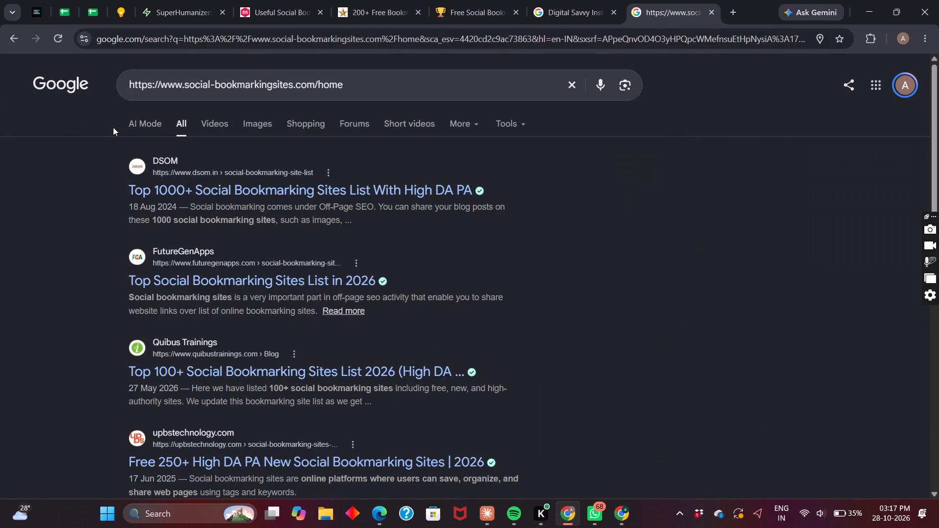
drag(361, 80, 0, 135)
key(BackSpace)
key(ctrl+v)
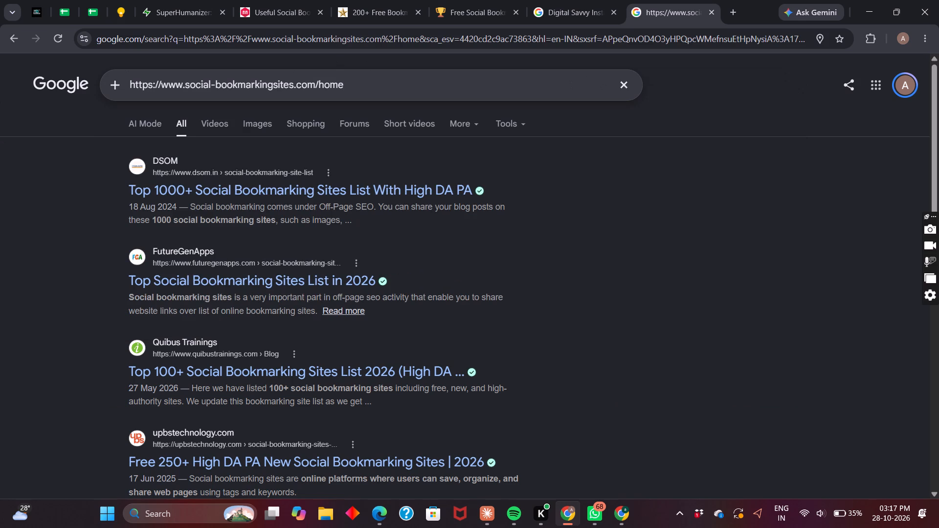
key(Return)
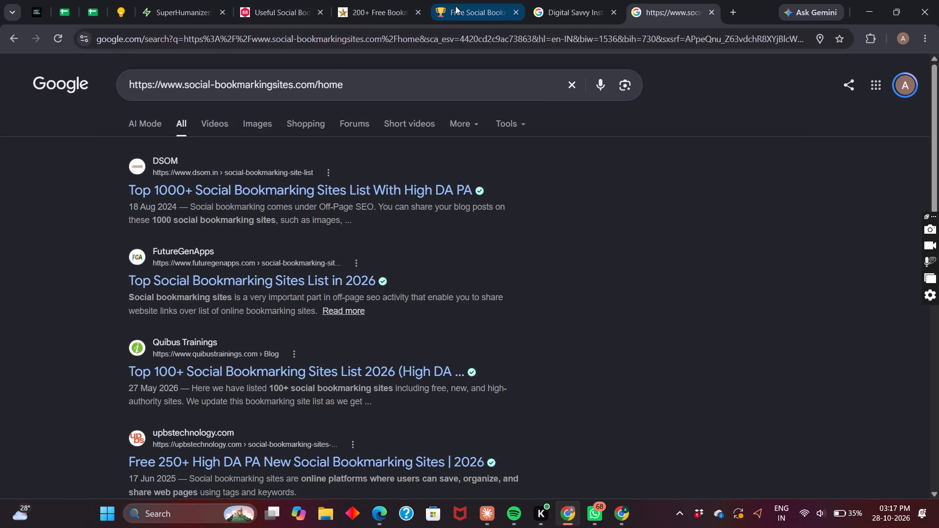
Open the Digital Savvy Institute story's own page on the bookmarking site and copy its URL.
click(455, 6)
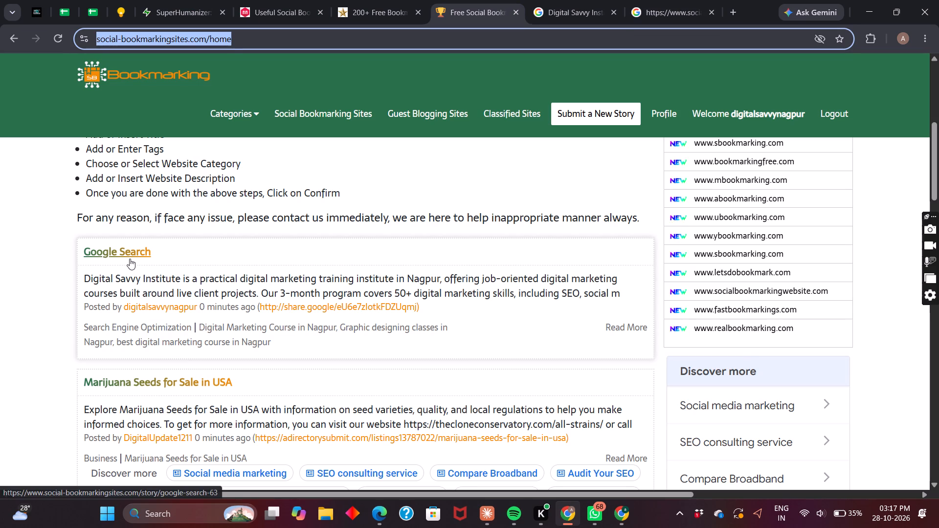
click(130, 259)
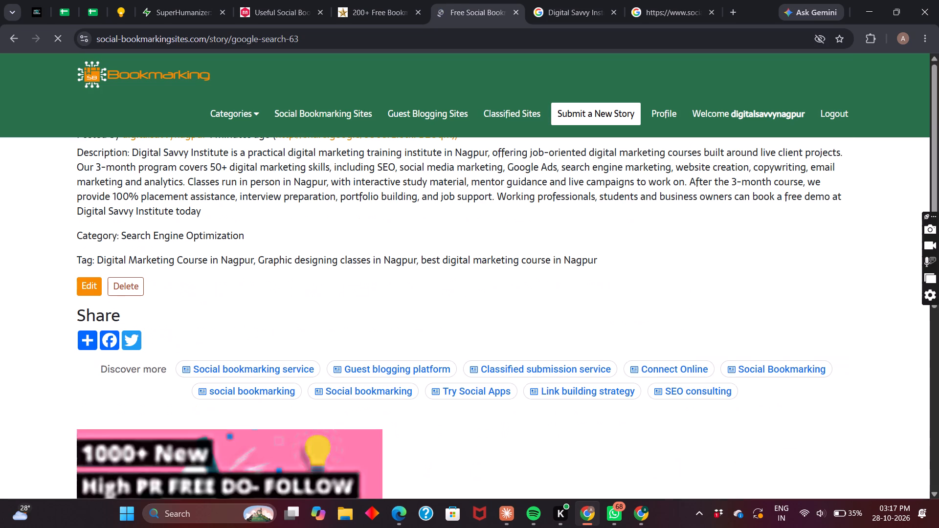
scroll(219, 261, up, 6)
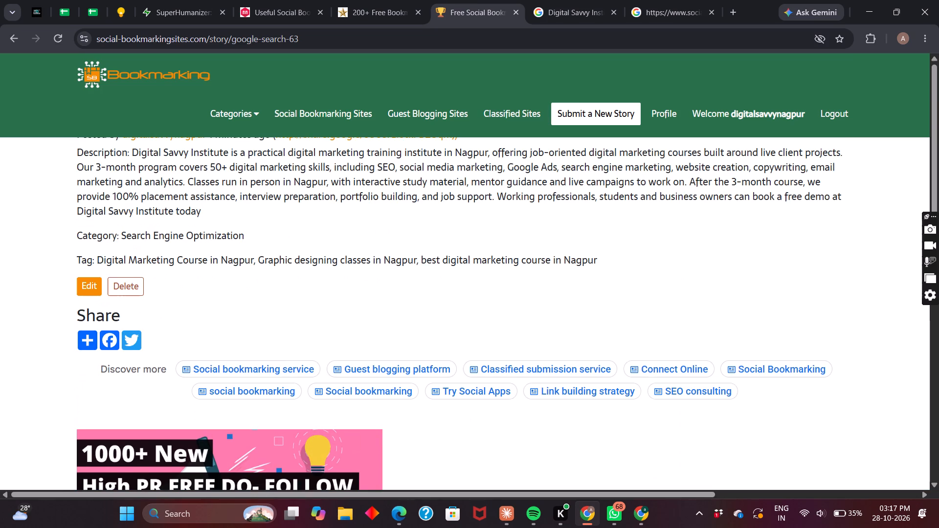
scroll(219, 261, up, 1)
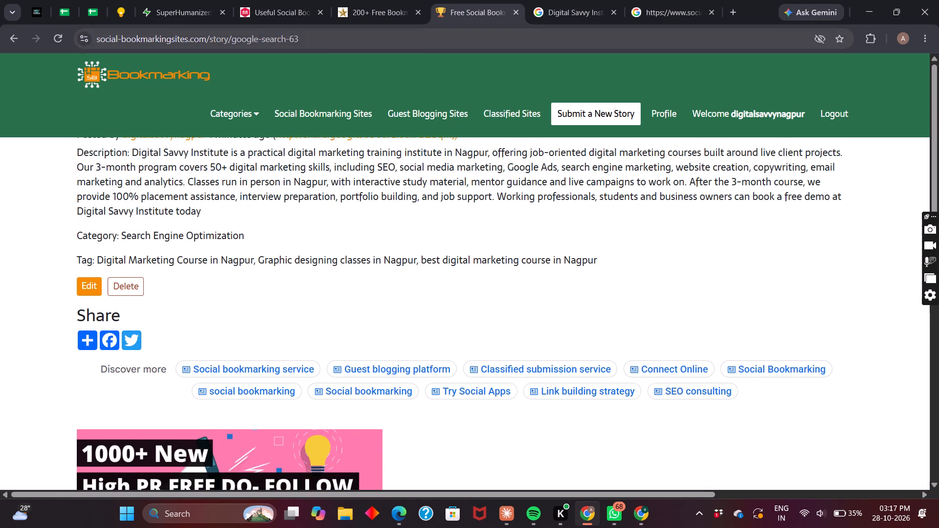
drag(324, 42, 0, 48)
key(ctrl+c)
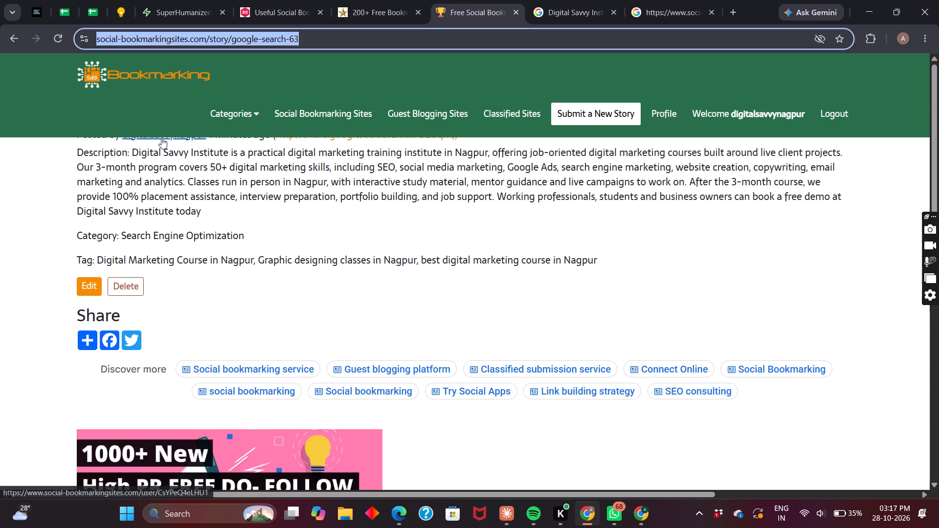
click(161, 138)
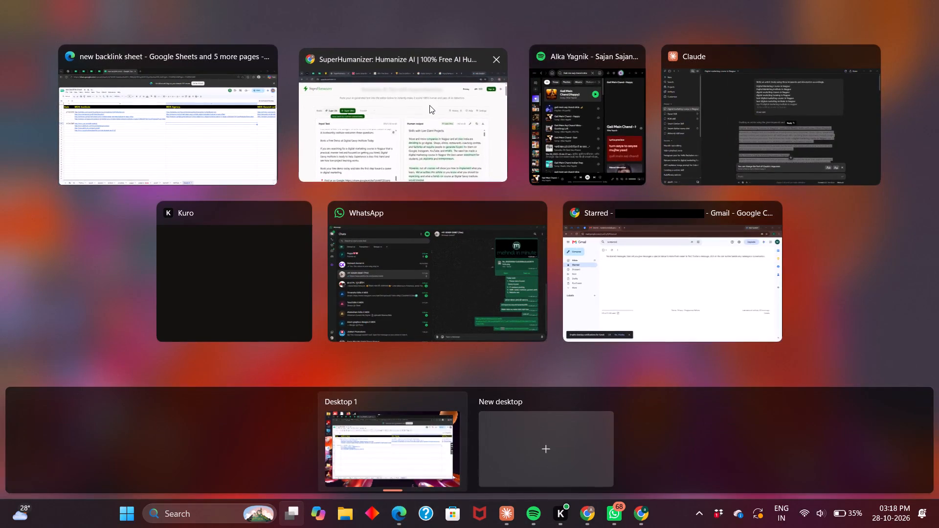
click(119, 13)
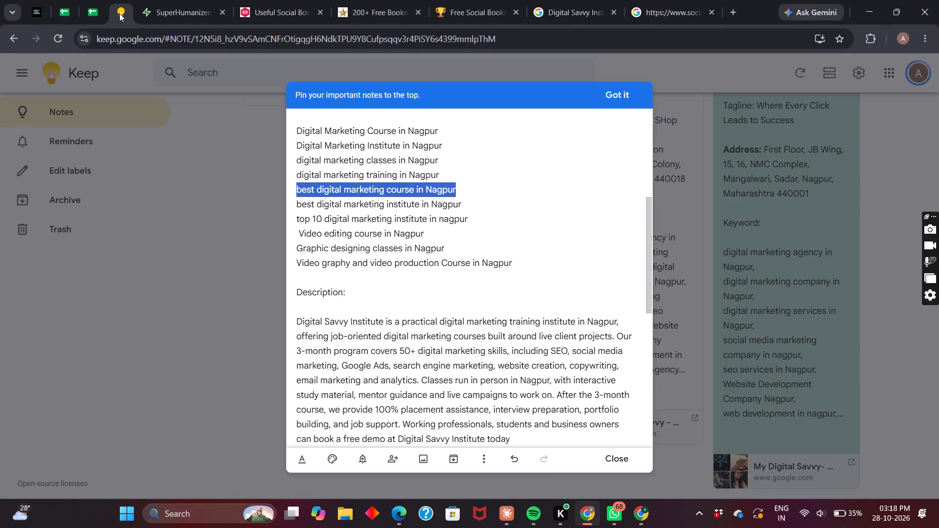
scroll(363, 209, up, 5)
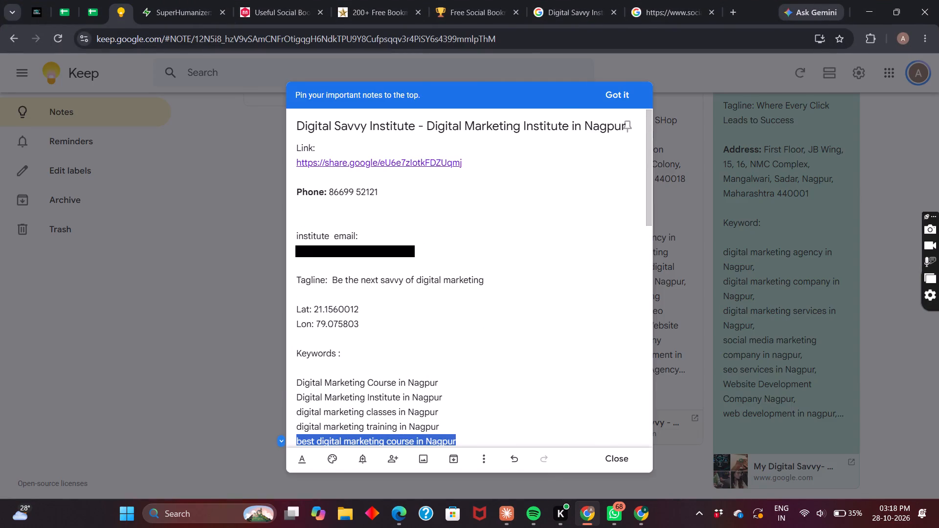
click(230, 245)
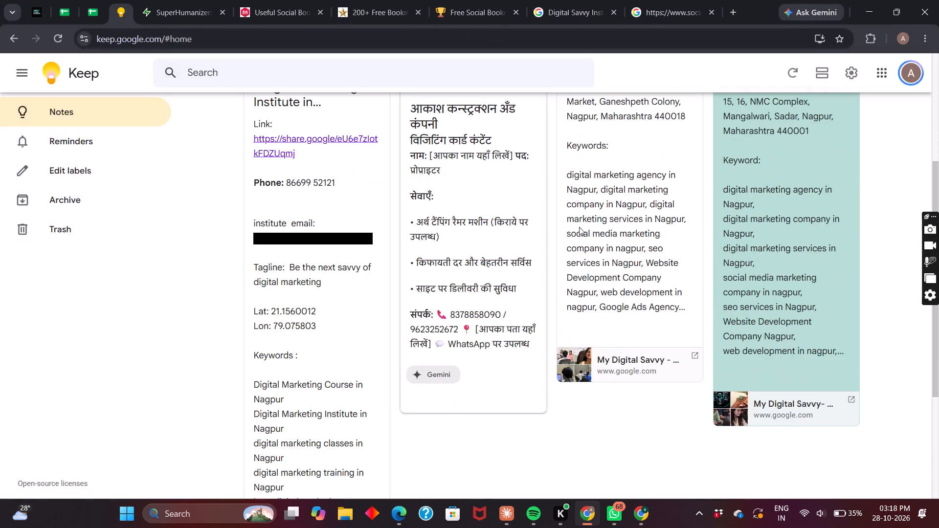
click(826, 214)
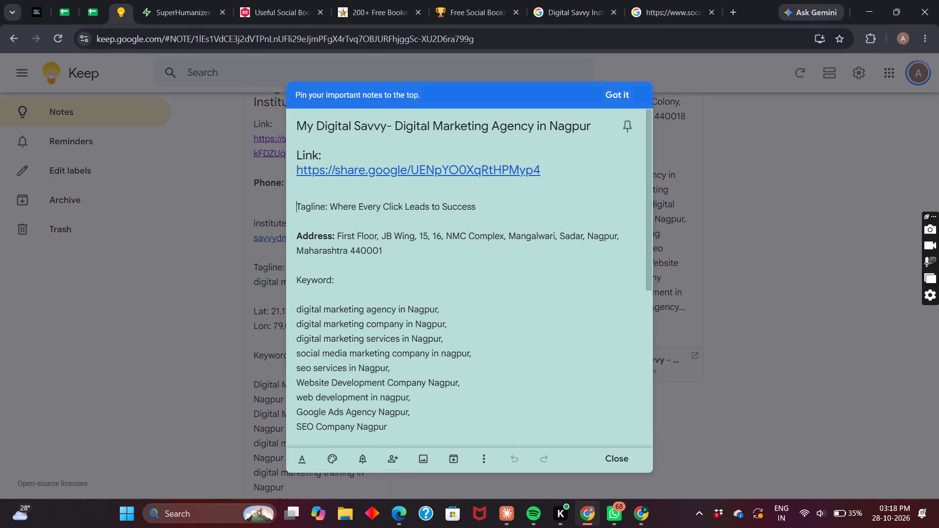
scroll(472, 183, up, 1)
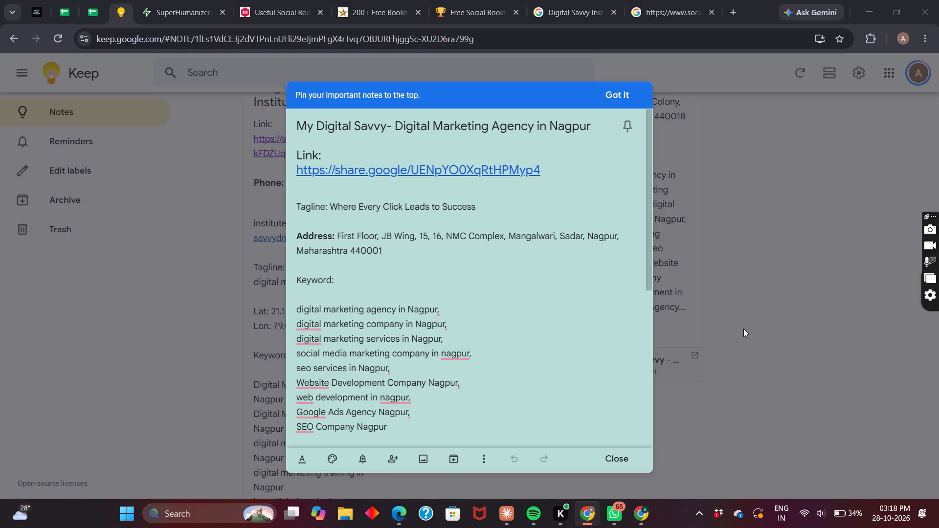
Check the MDS Agency and MDS Ganesh peth columns in the backlink sheet in Edge.
click(407, 129)
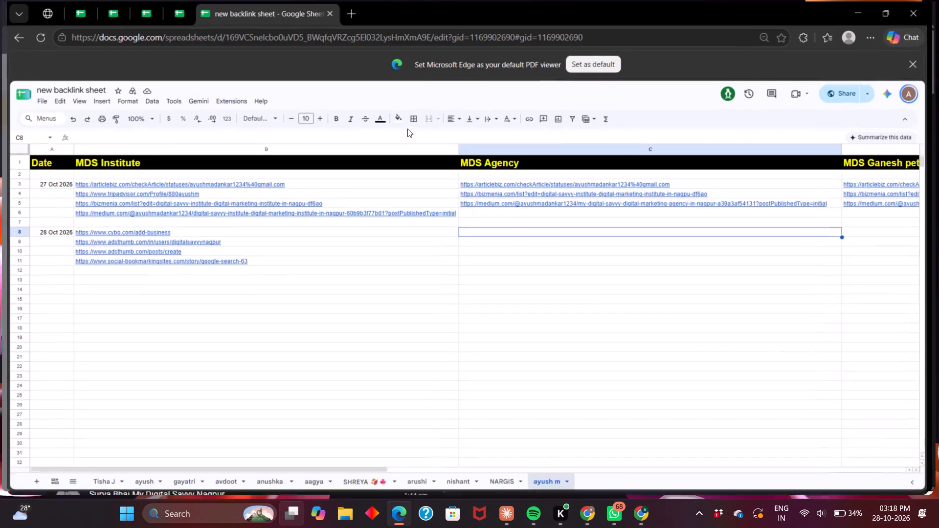
scroll(573, 243, left, 1)
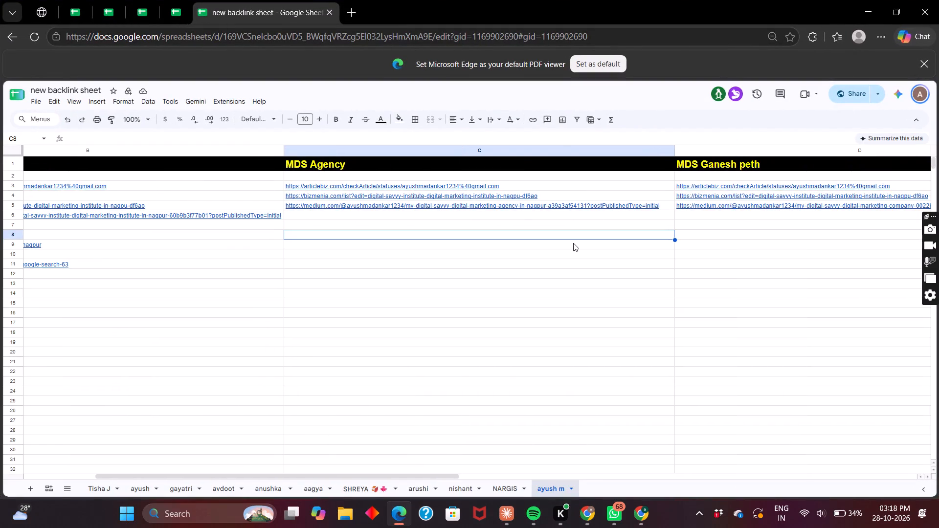
scroll(573, 243, left, 1)
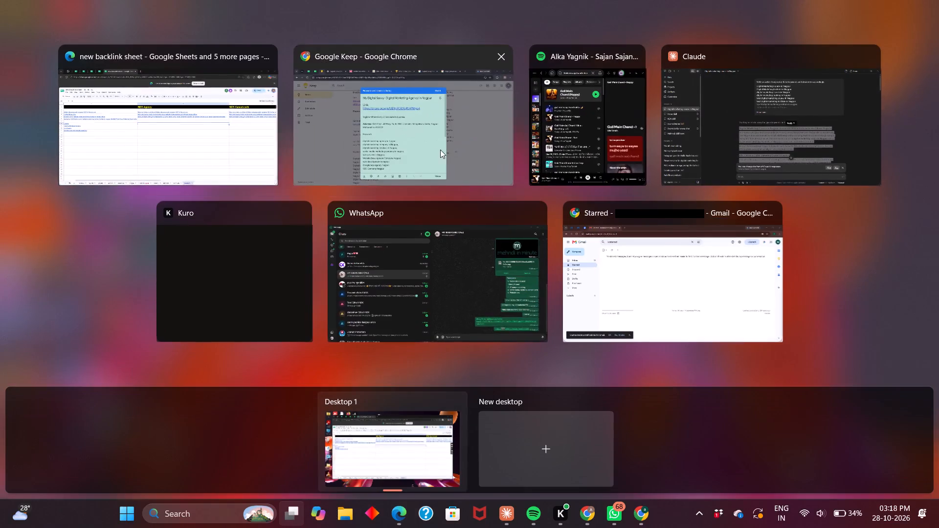
Switch to Google Keep in Chrome and copy the title "My Digital Savvy- Digital Marketing Agency in Nagpur" from the open note.
click(435, 149)
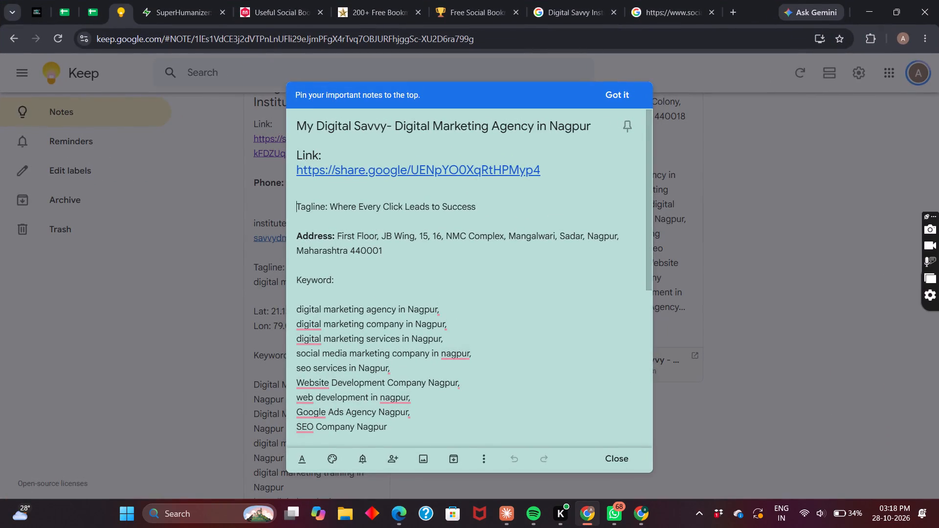
triple_click(369, 126)
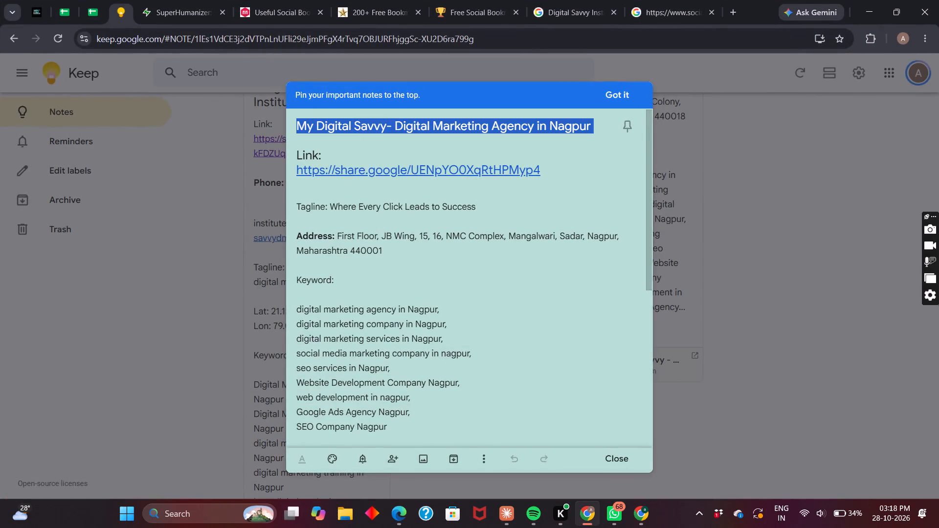
key(ctrl+c)
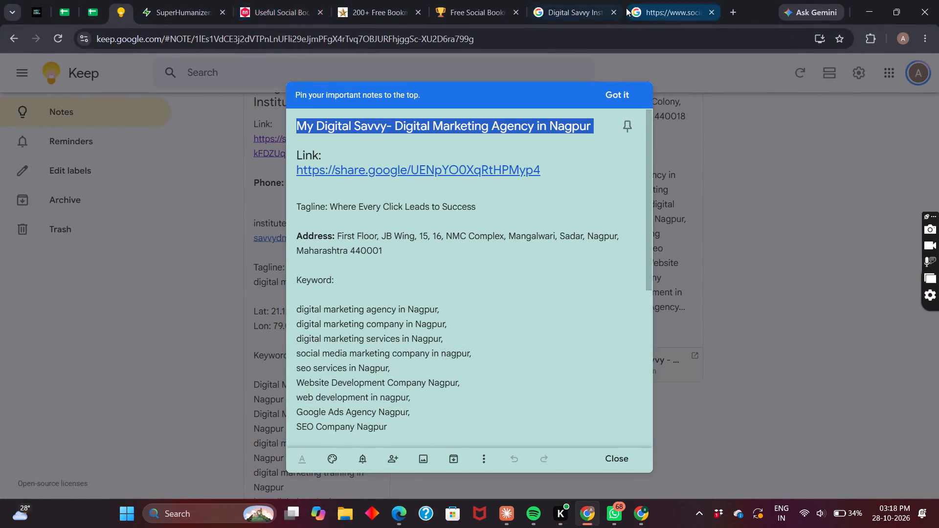
Close the browser tabs with the Digital Savvy Institute search results and the social bookmarking URL.
click(585, 9)
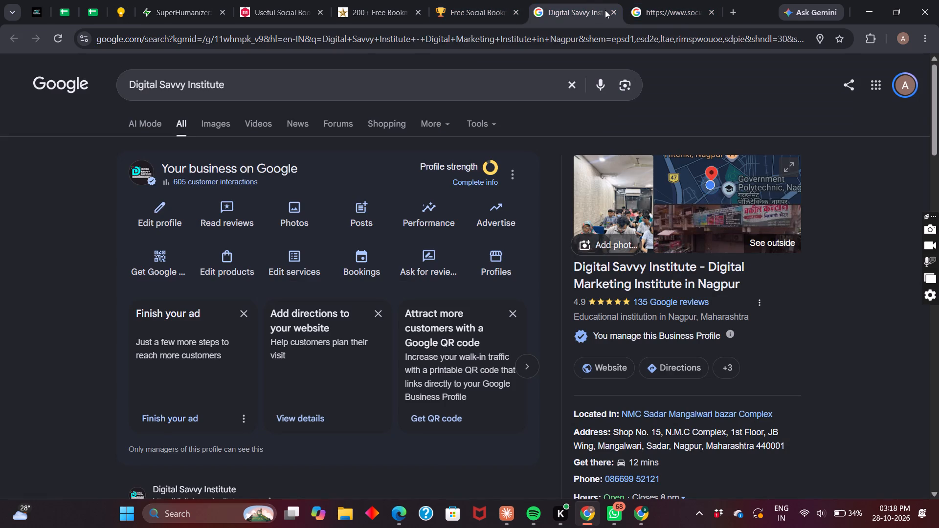
click(615, 12)
click(614, 12)
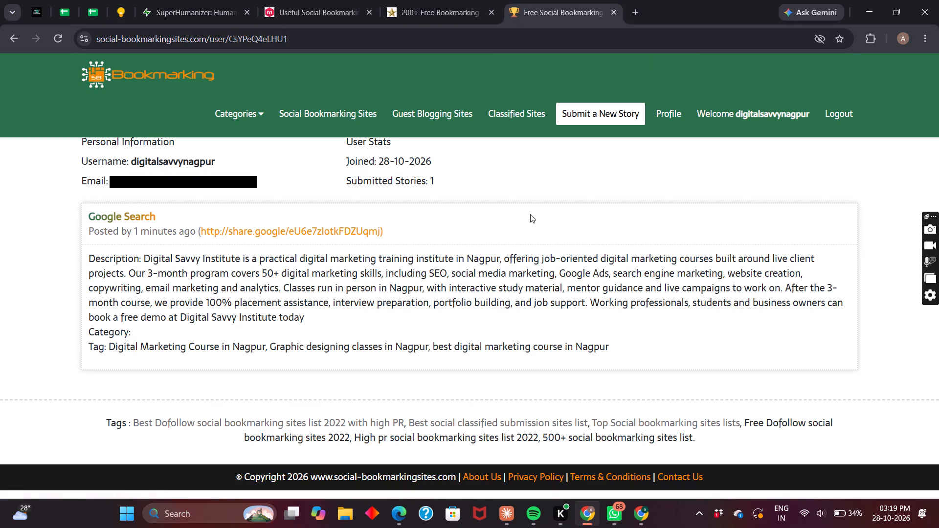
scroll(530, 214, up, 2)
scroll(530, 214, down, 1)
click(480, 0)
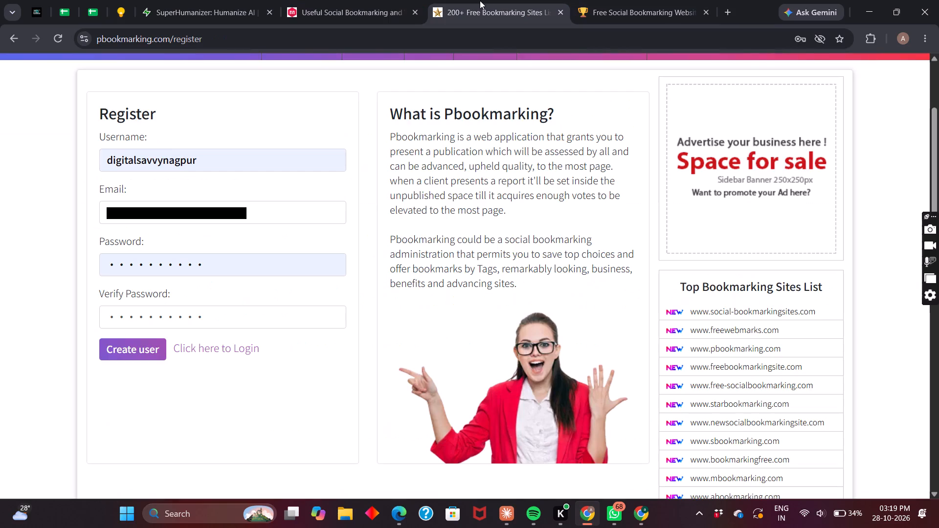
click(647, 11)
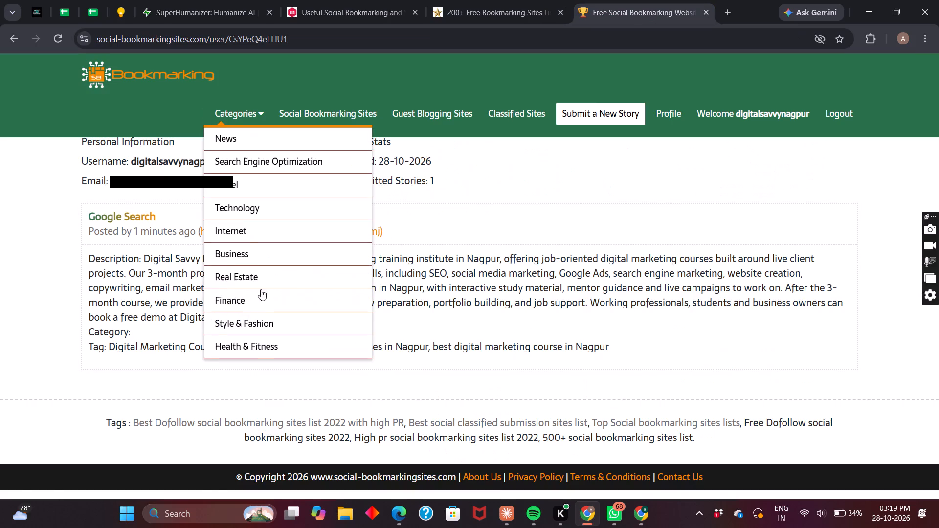
Go back from the social-bookmarkingsites.com user profile to the story submission page and clear the Unique News URL field.
scroll(263, 294, down, 3)
scroll(581, 255, right, 12)
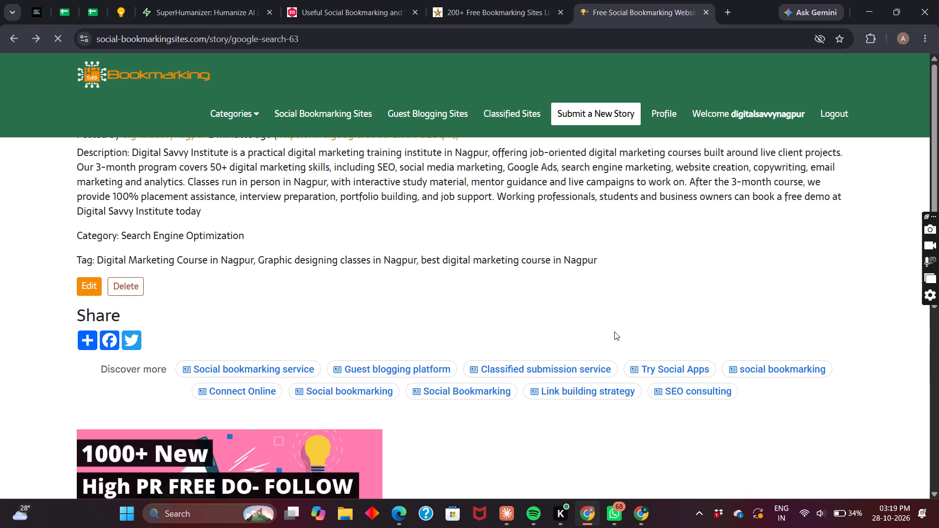
scroll(610, 330, right, 15)
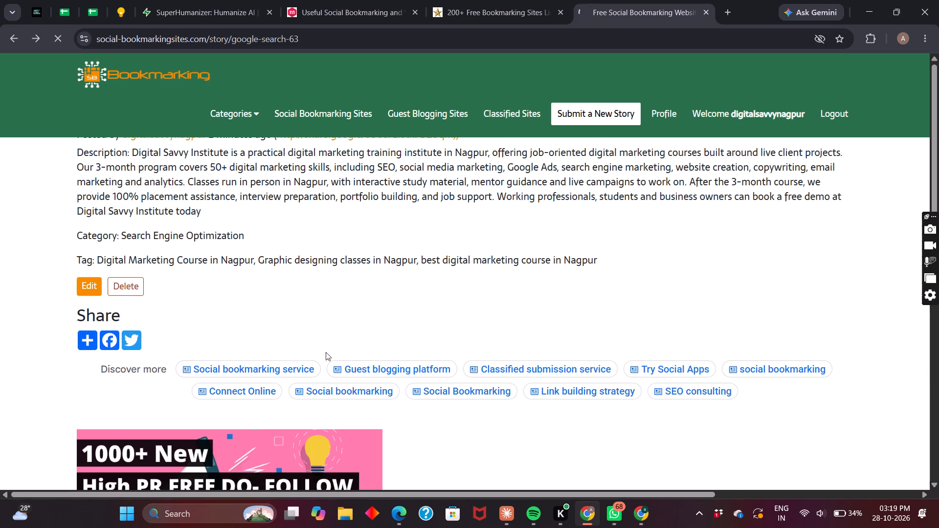
click(92, 342)
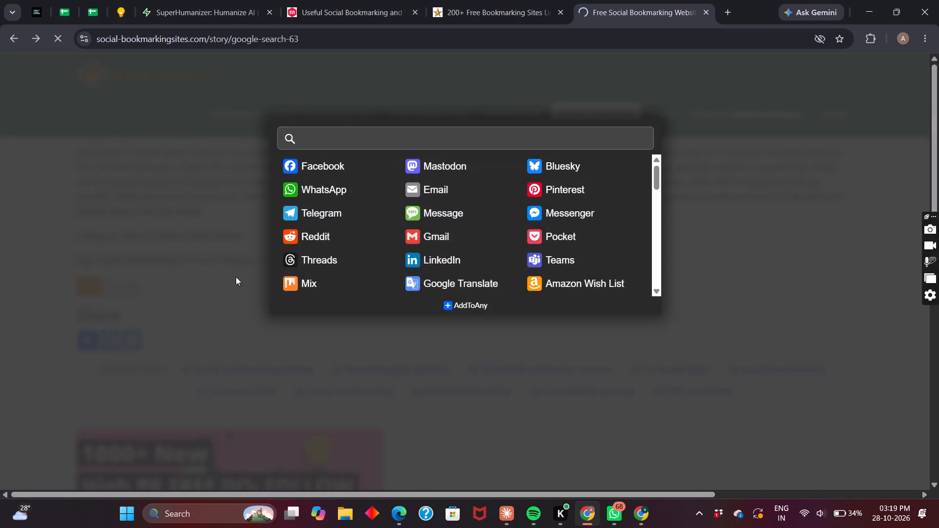
click(133, 367)
scroll(325, 243, up, 5)
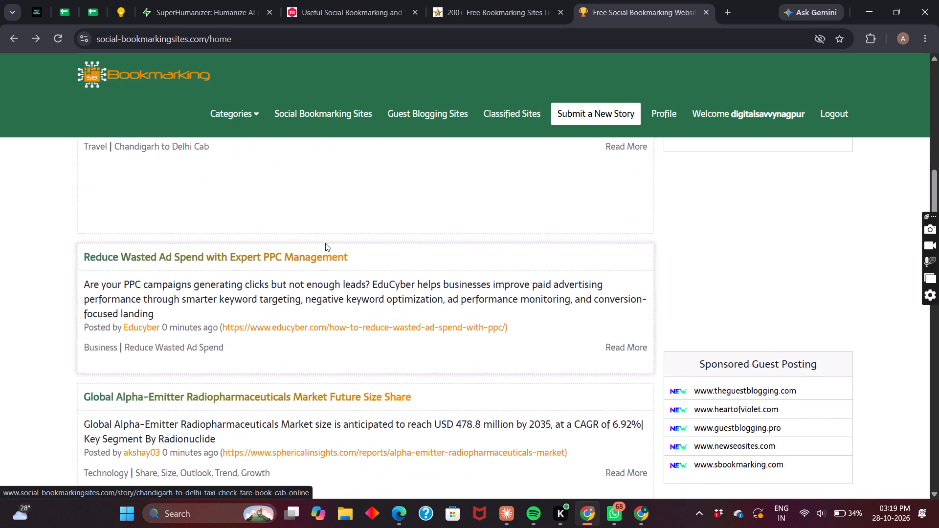
scroll(325, 243, up, 2)
scroll(217, 137, right, 11)
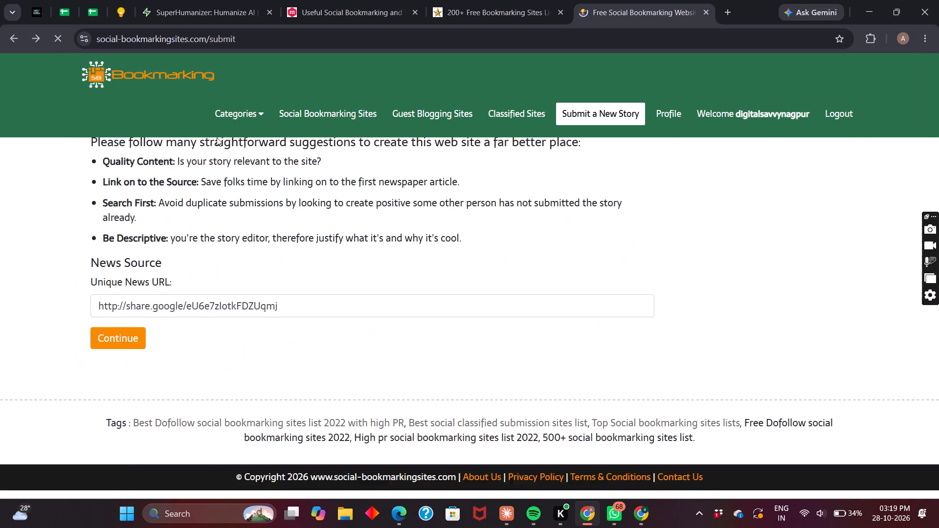
scroll(207, 260, up, 1)
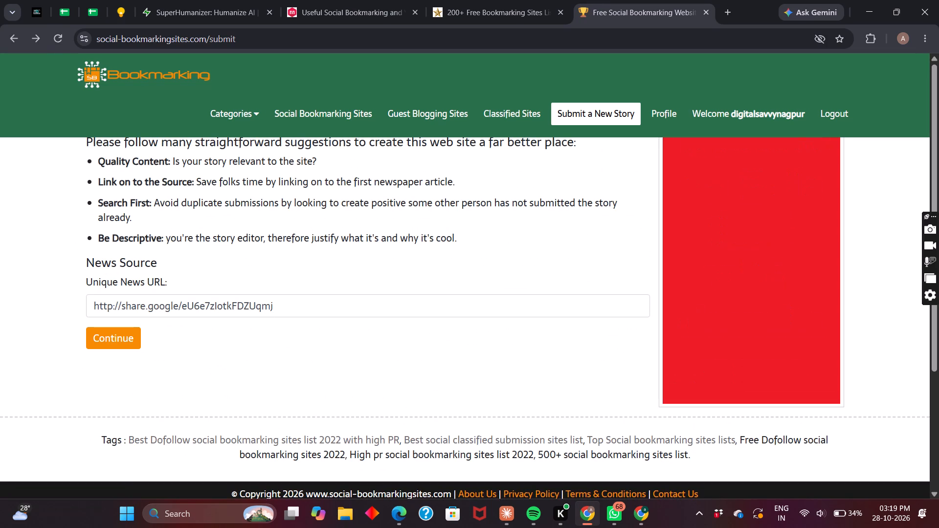
drag(302, 308, 0, 328)
key(BackSpace)
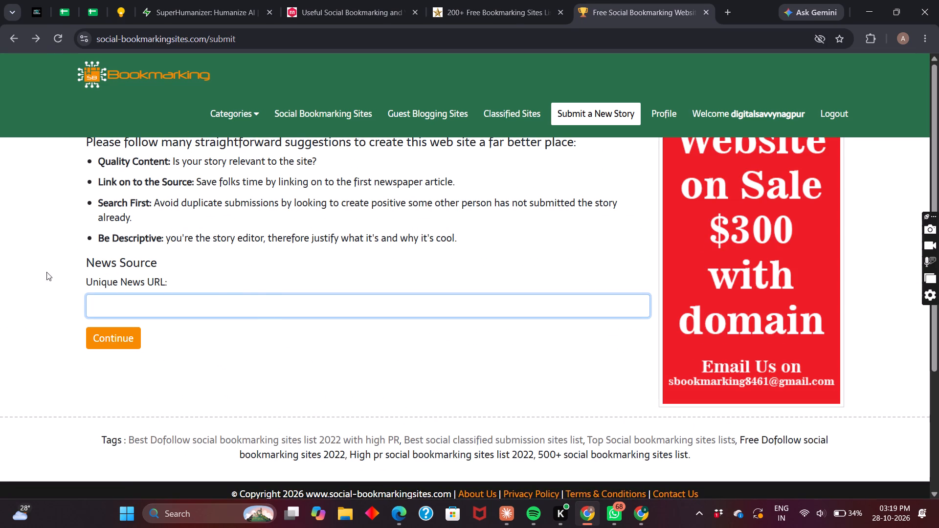
Return to the agency note in Google Keep and copy its title, "My Digital Savvy- Digital Marketing Agency in Nagpur", again.
click(120, 15)
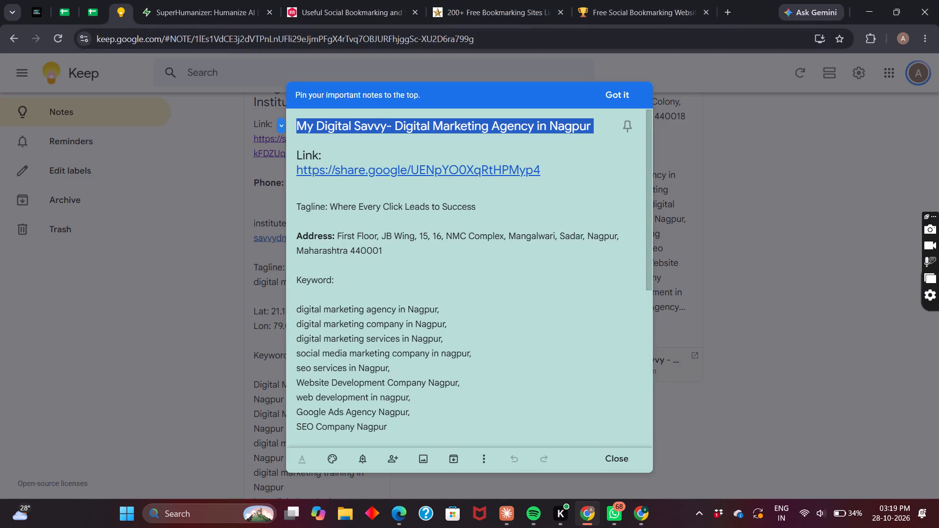
scroll(354, 228, up, 1)
scroll(354, 228, down, 4)
scroll(354, 228, up, 1)
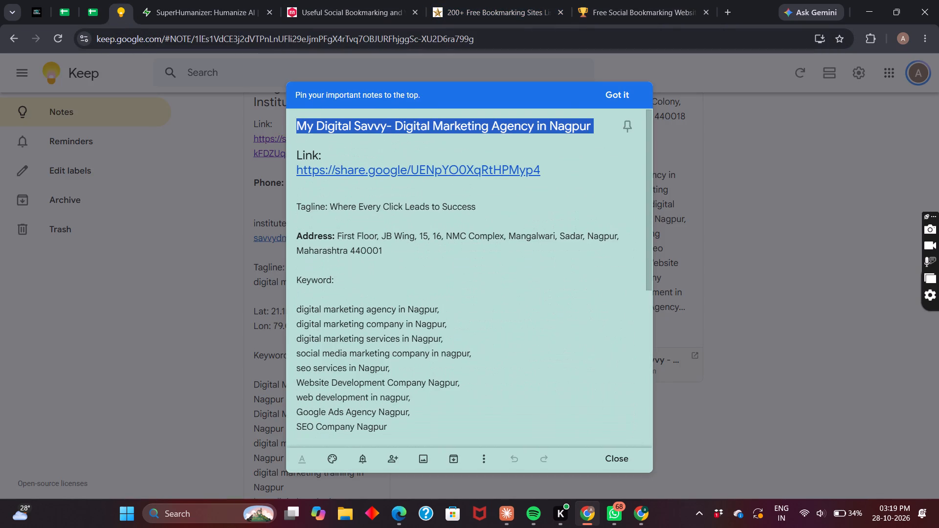
key(ctrl+c)
Search Google in a new tab for the copied agency title and copy the share link of its first business listing.
click(734, 10)
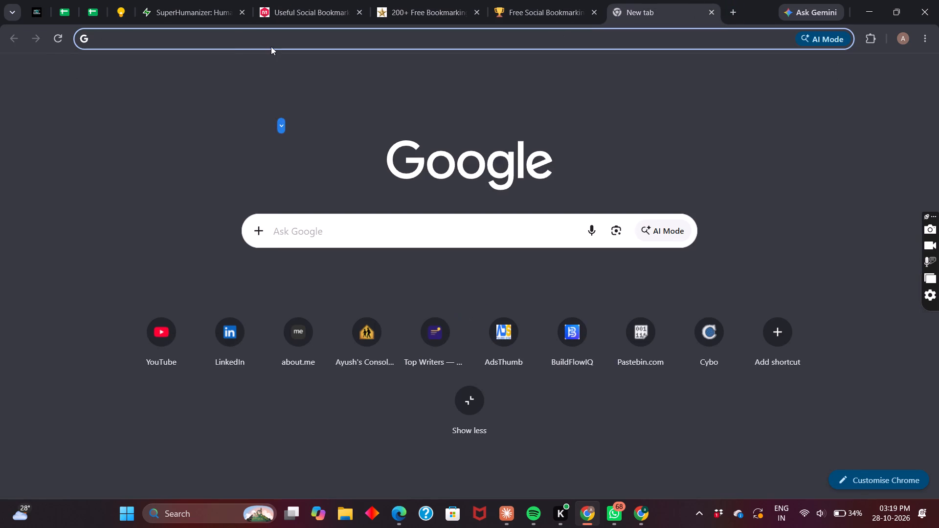
ctrl+click(268, 42)
key(ctrl+v)
key(Return)
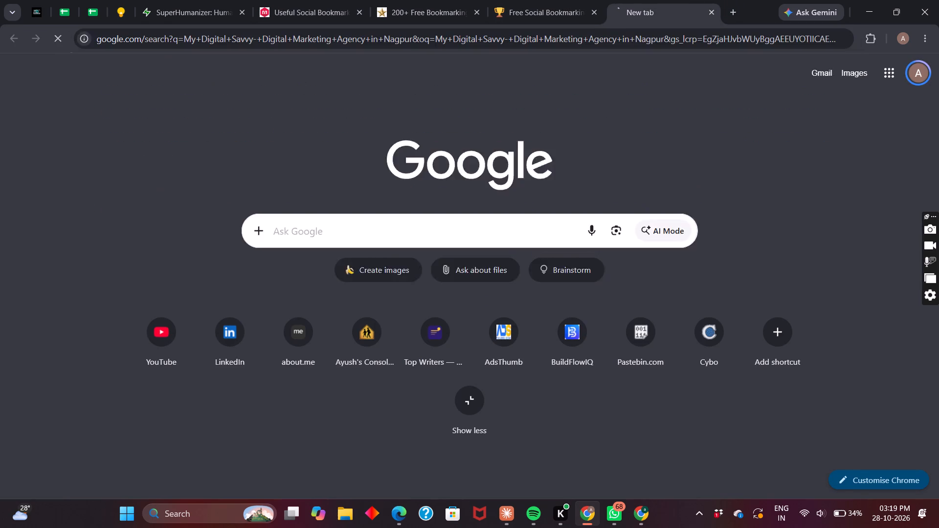
click(228, 250)
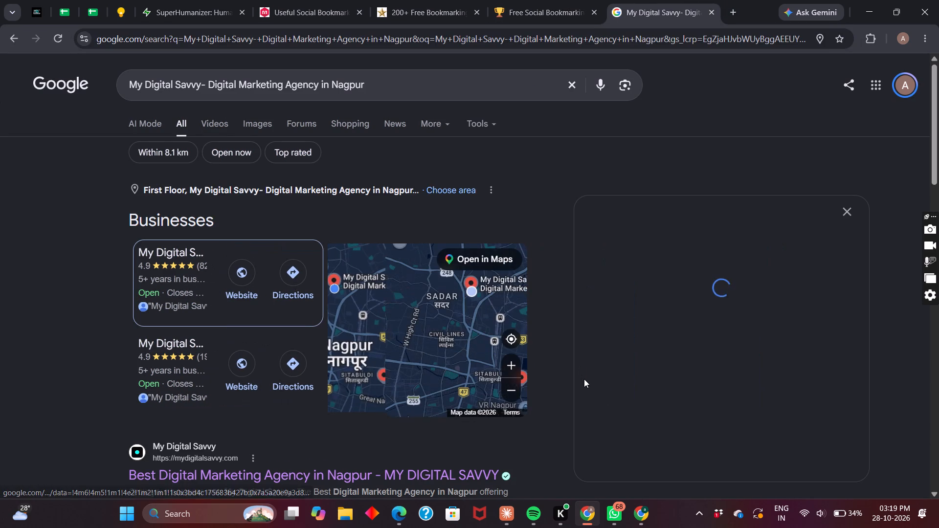
scroll(584, 379, down, 2)
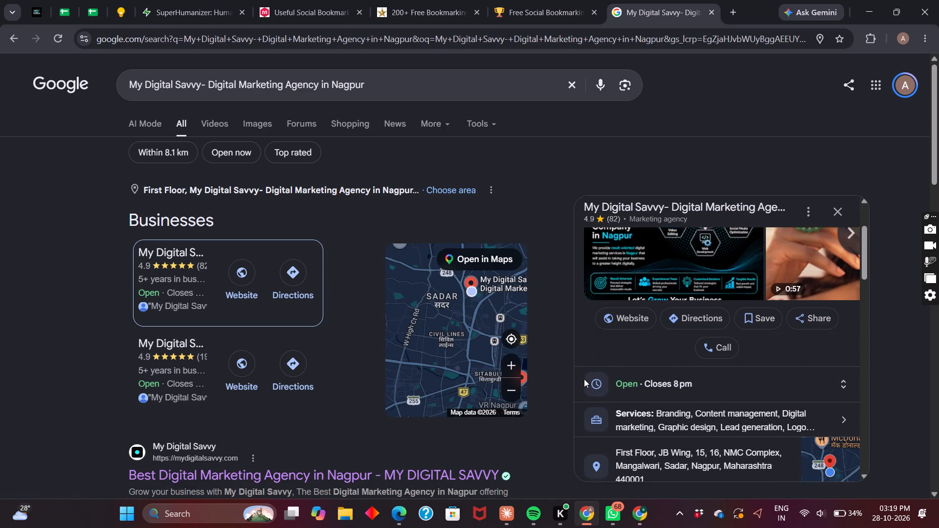
scroll(584, 379, down, 1)
click(791, 293)
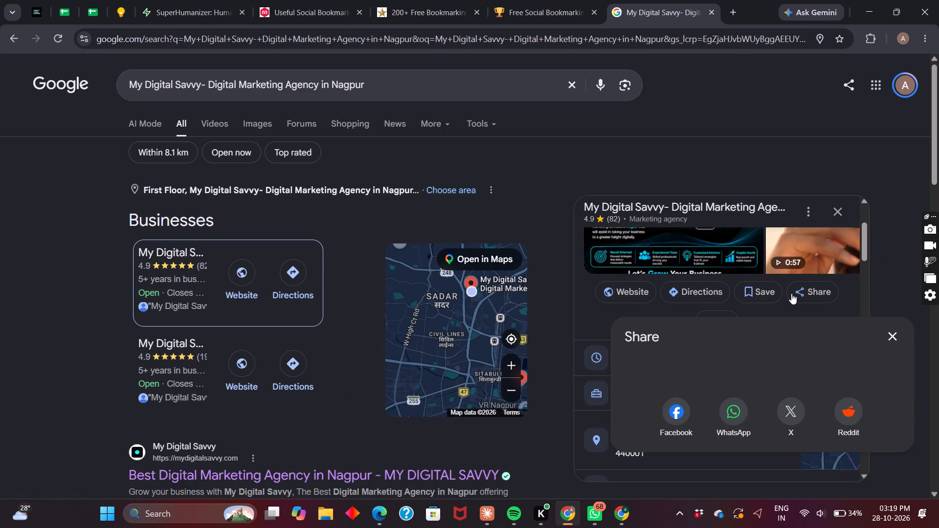
click(889, 365)
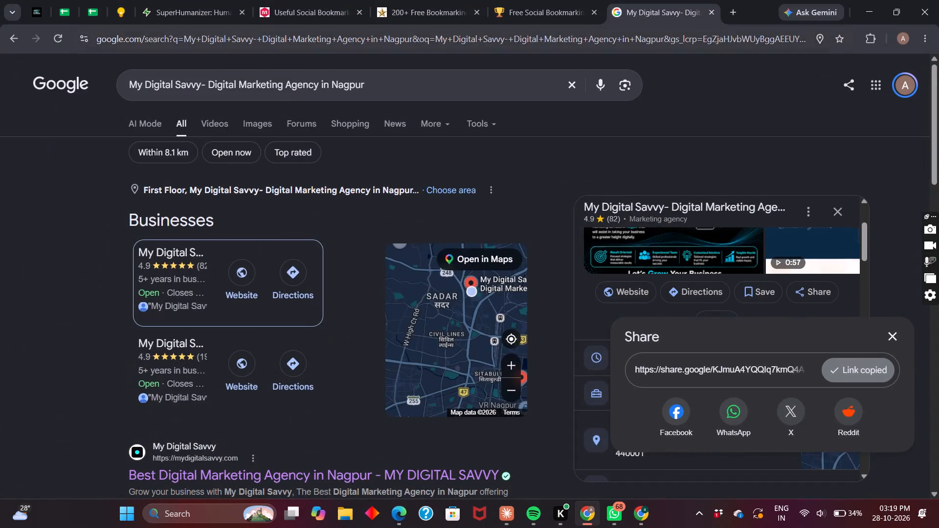
Add a "Google link:" line with the copied share link below the title of the agency note in Google Keep.
double_click(120, 18)
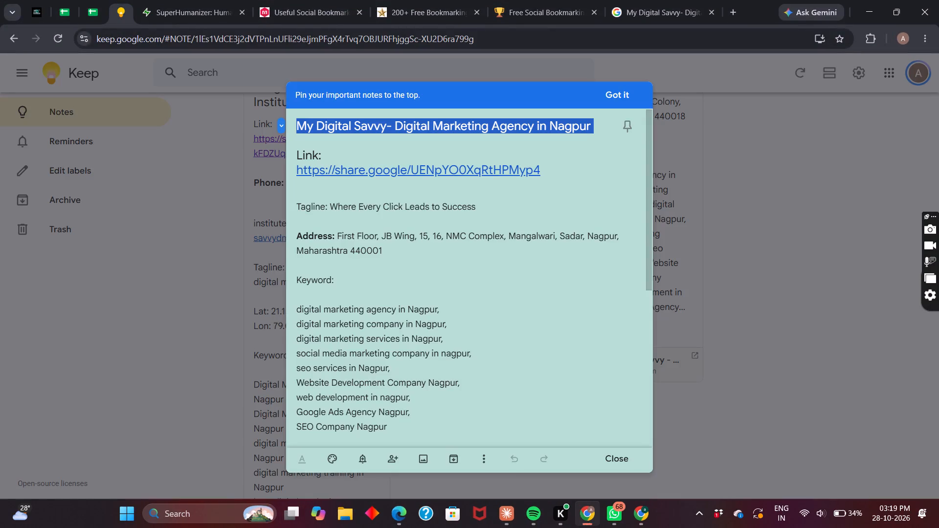
click(326, 147)
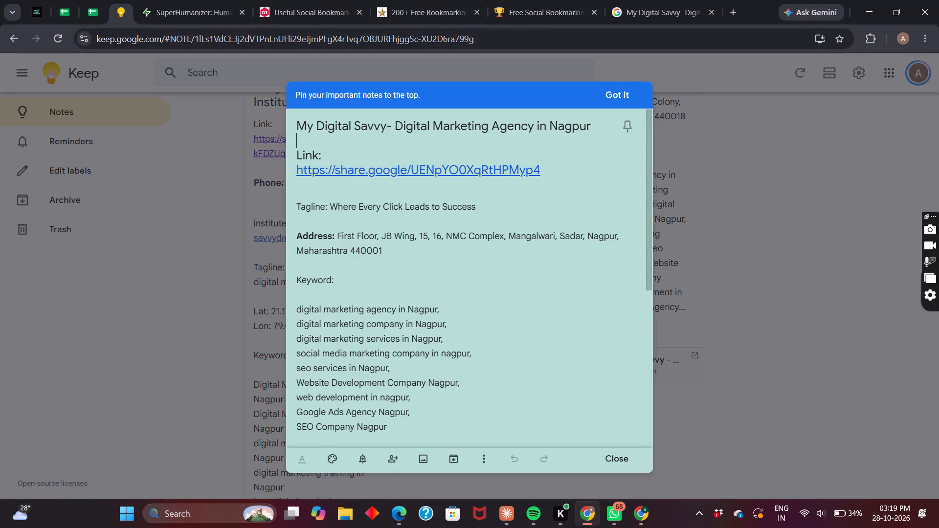
key(shift+Return)
key(shift+Return)
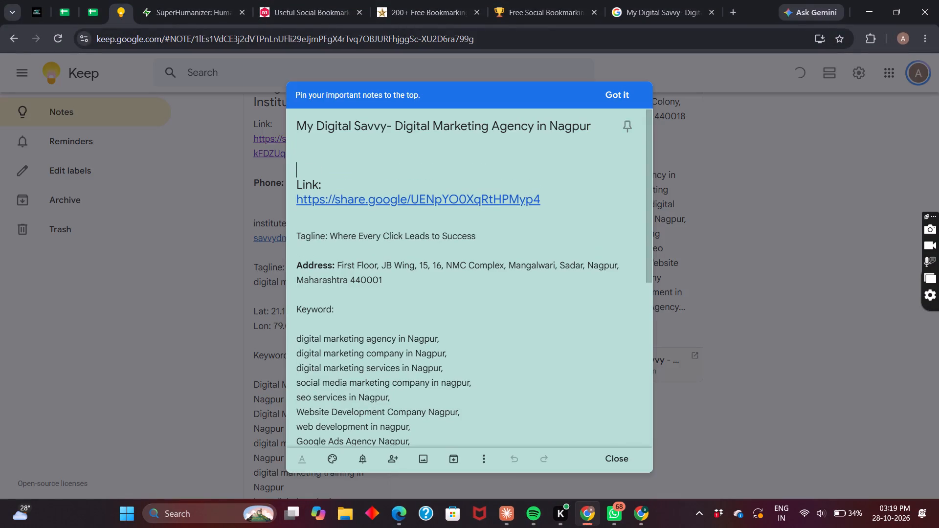
click(302, 155)
text(Google)
key(space)
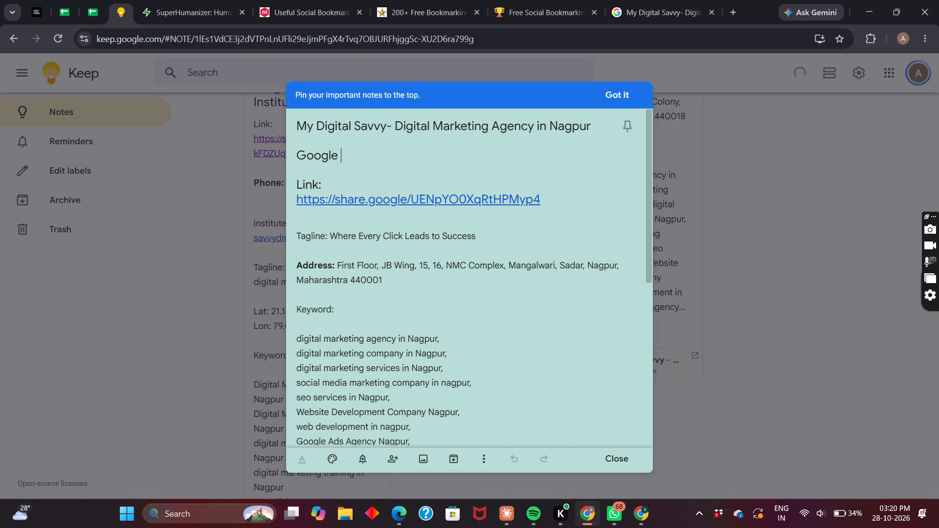
text(link:)
key(space)
key(ctrl+v)
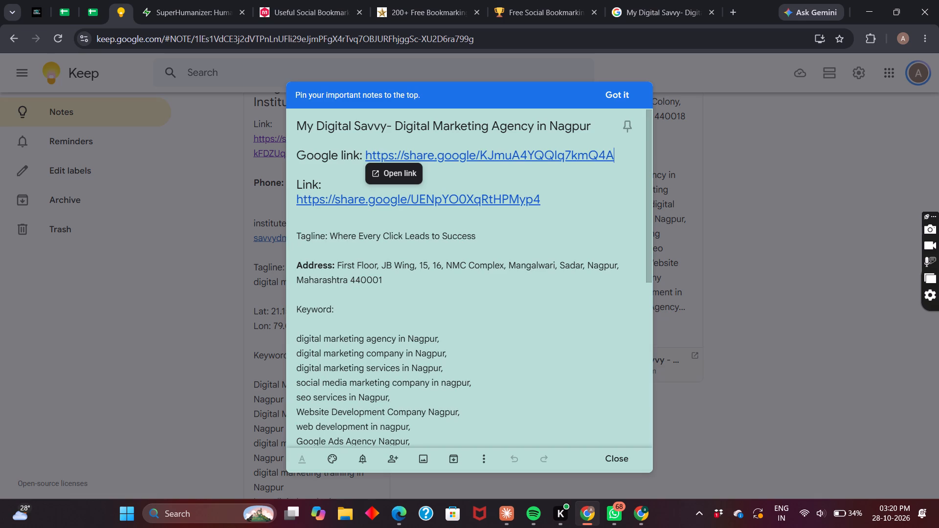
Copy the new Google link from the note and submit it as the Unique News URL on social-bookmarkingsites.com.
scroll(346, 265, down, 8)
scroll(346, 265, up, 4)
drag(364, 157, 669, 157)
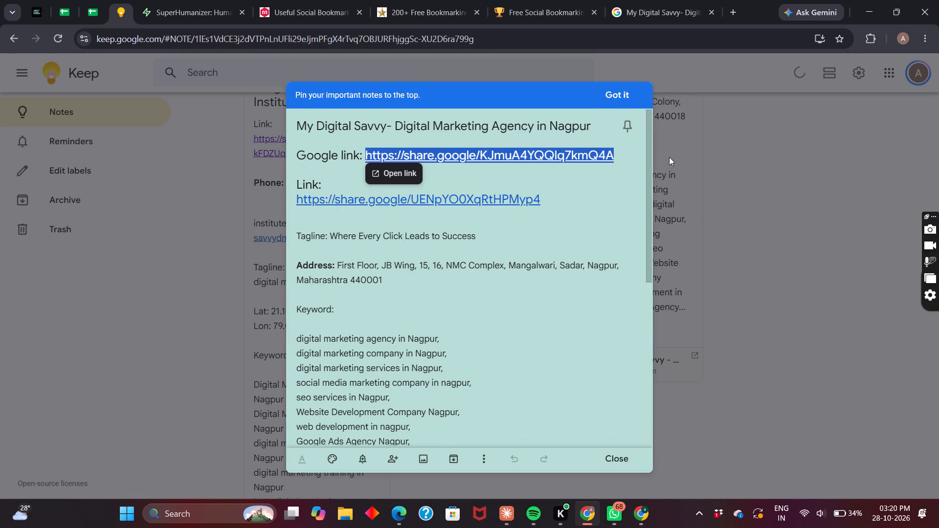
key(ctrl+c)
click(574, 4)
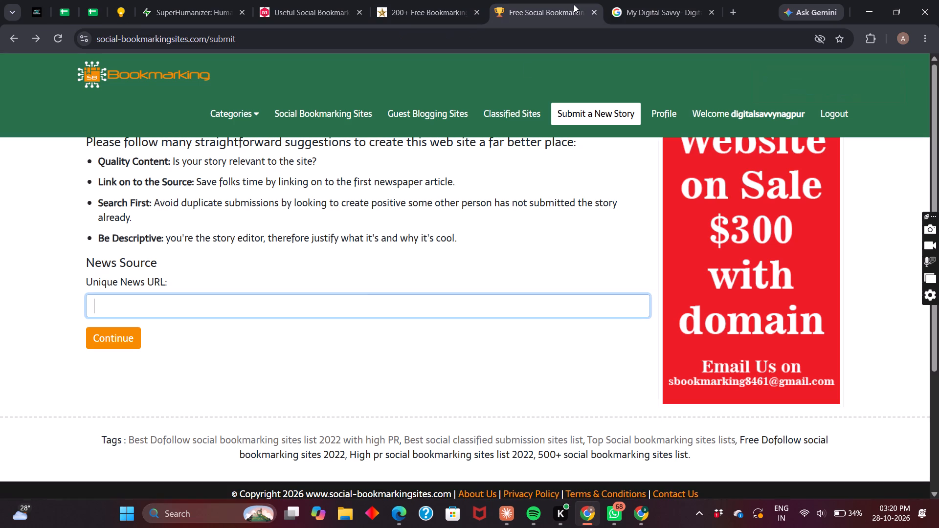
ctrl+click(254, 301)
key(ctrl+v)
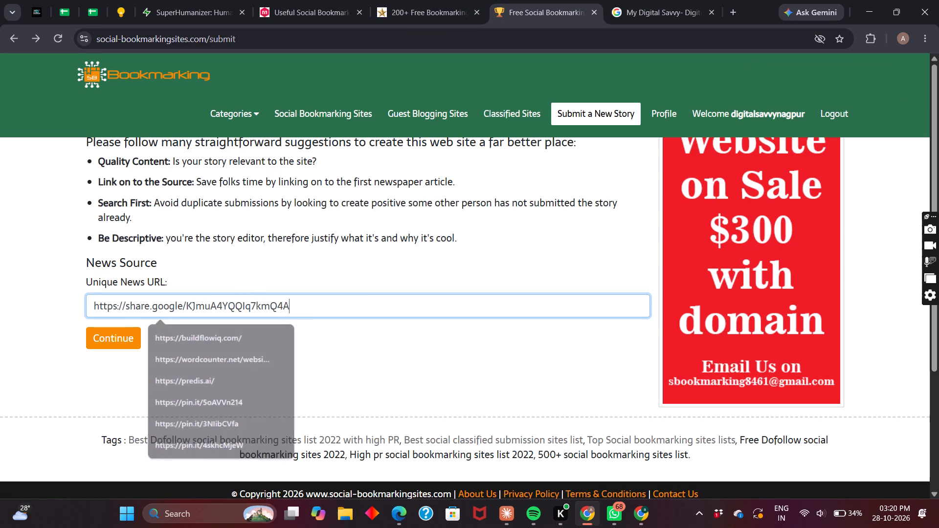
click(119, 341)
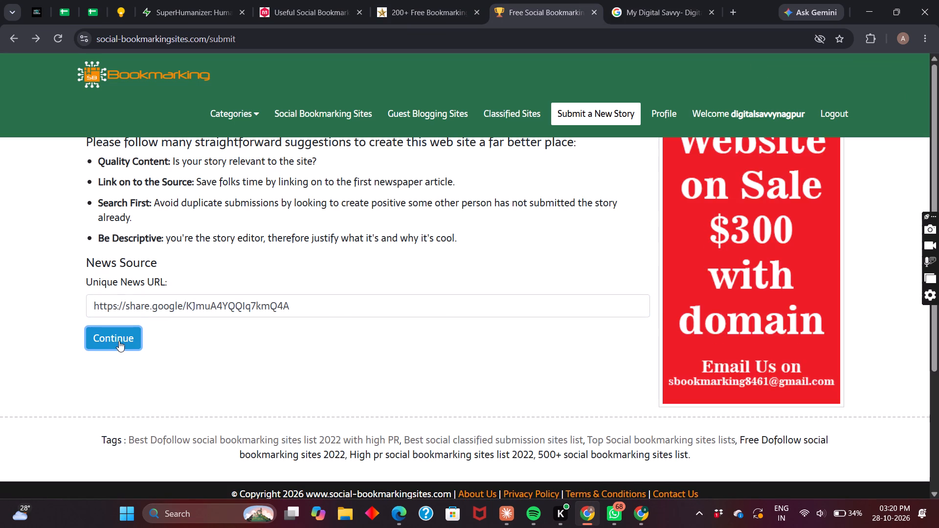
Clear the institute's prefilled description and tags from the story form.
scroll(179, 353, up, 2)
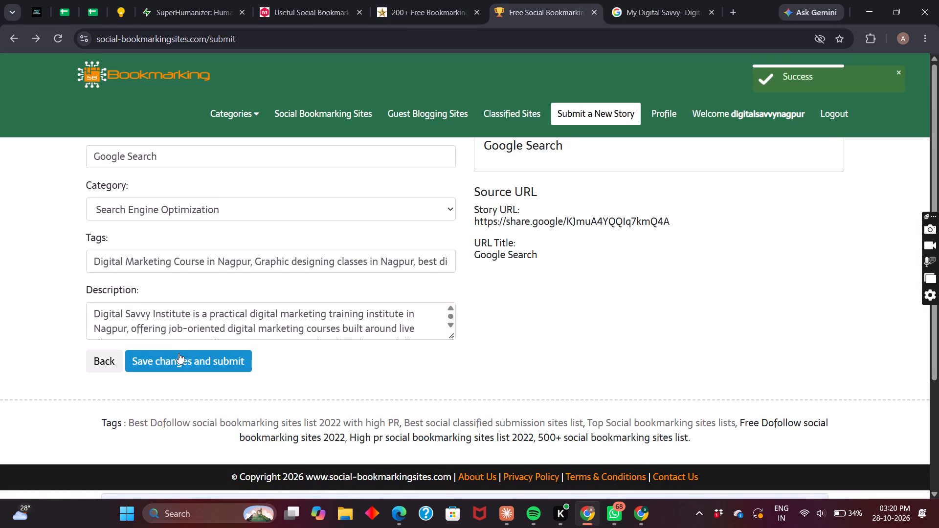
scroll(179, 353, up, 1)
triple_click(202, 329)
key(ctrl+a)
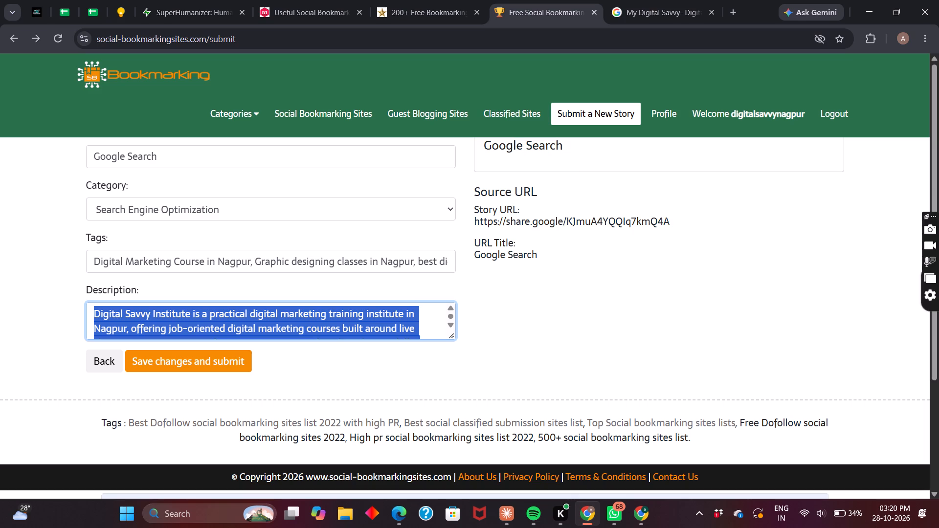
key(BackSpace)
scroll(202, 329, up, 1)
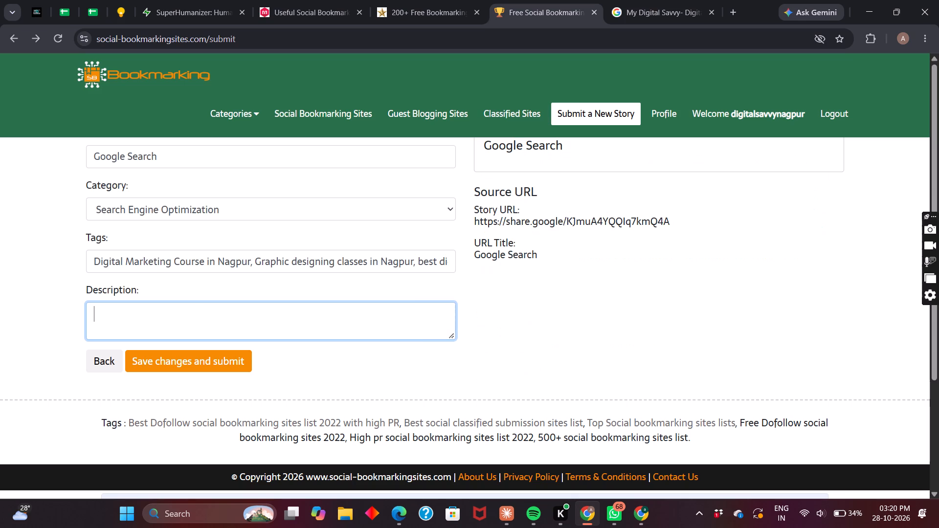
triple_click(246, 253)
key(BackSpace)
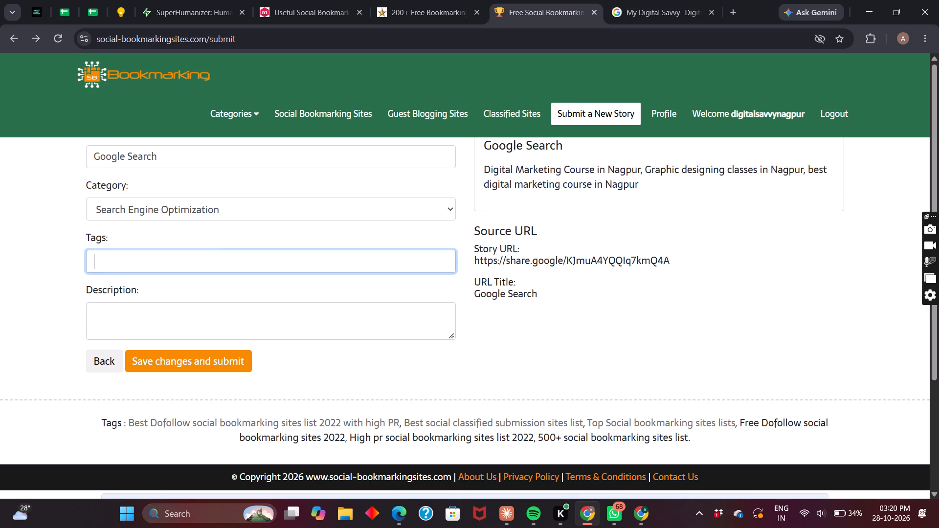
Set the story's category to Business.
double_click(213, 213)
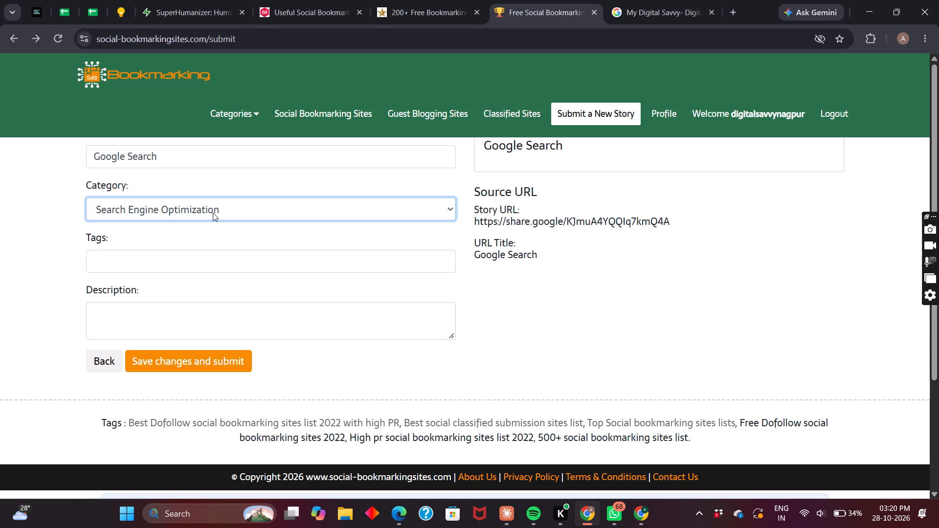
click(449, 209)
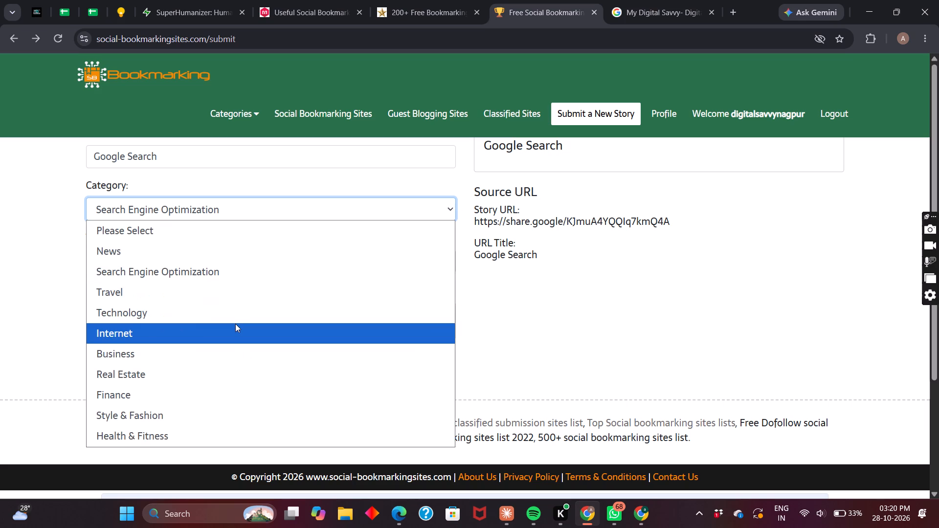
scroll(235, 324, down, 1)
click(145, 349)
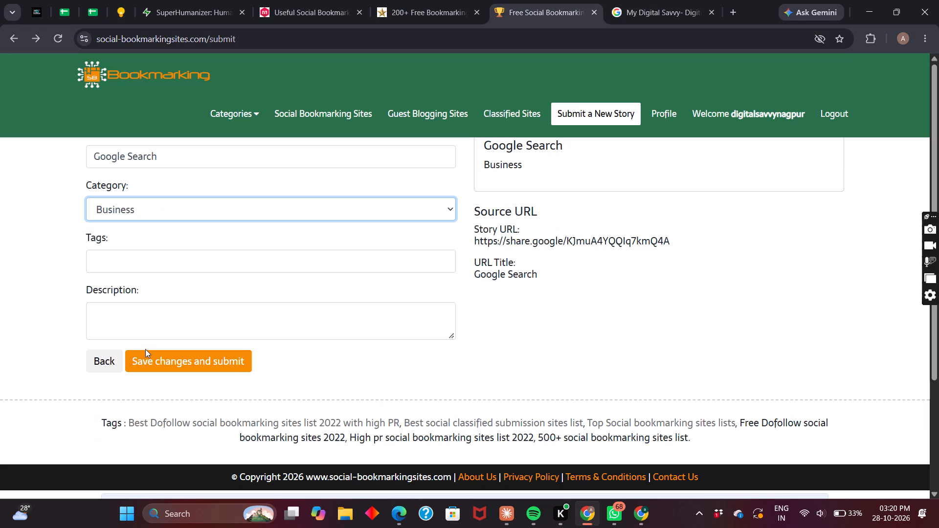
click(181, 156)
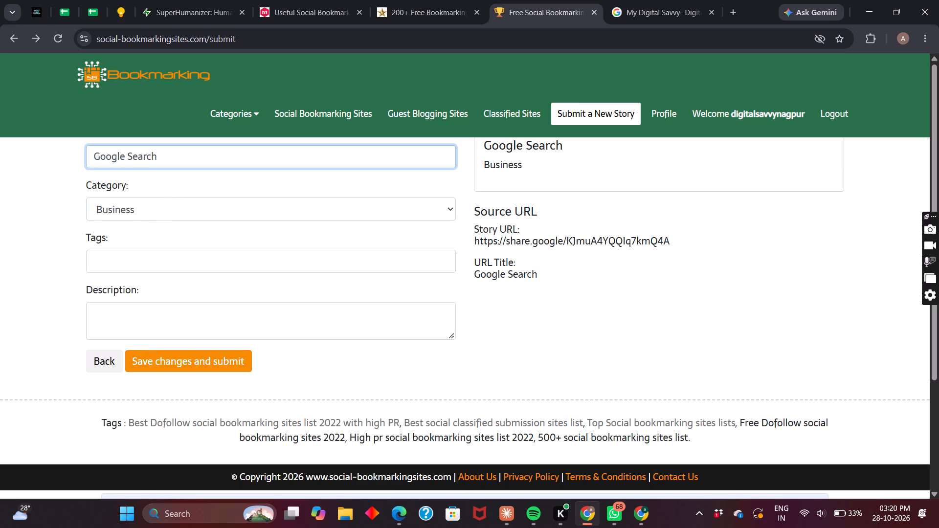
Copy the full keyword list from the agency note in Google Keep into the story's Tags.
click(147, 259)
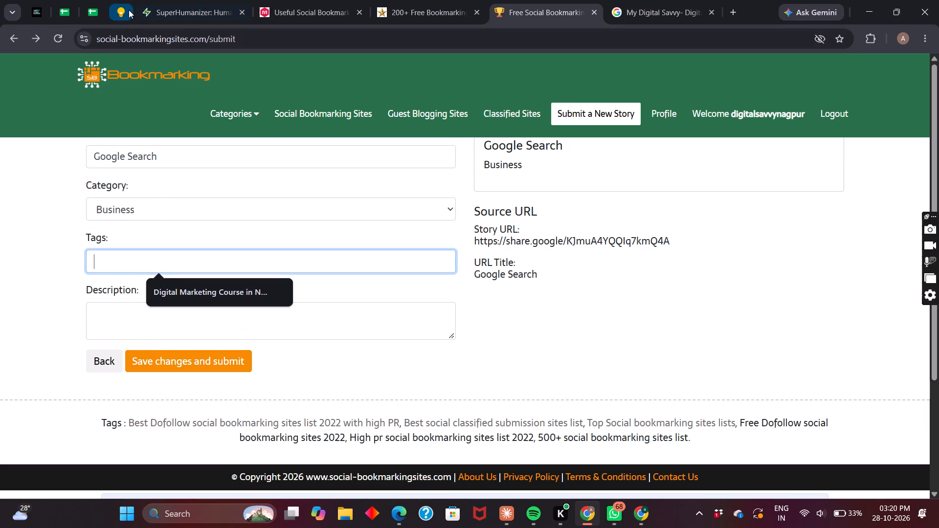
click(129, 10)
scroll(394, 206, down, 1)
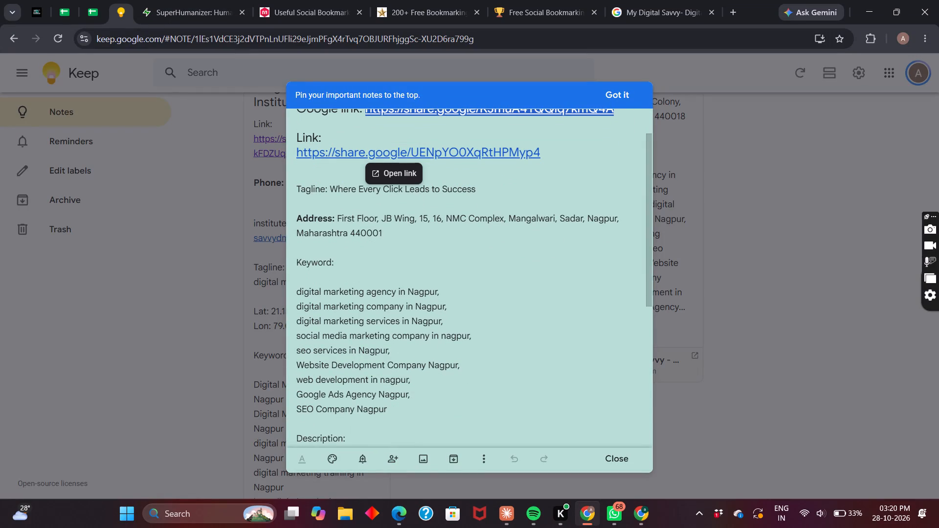
drag(295, 296, 393, 413)
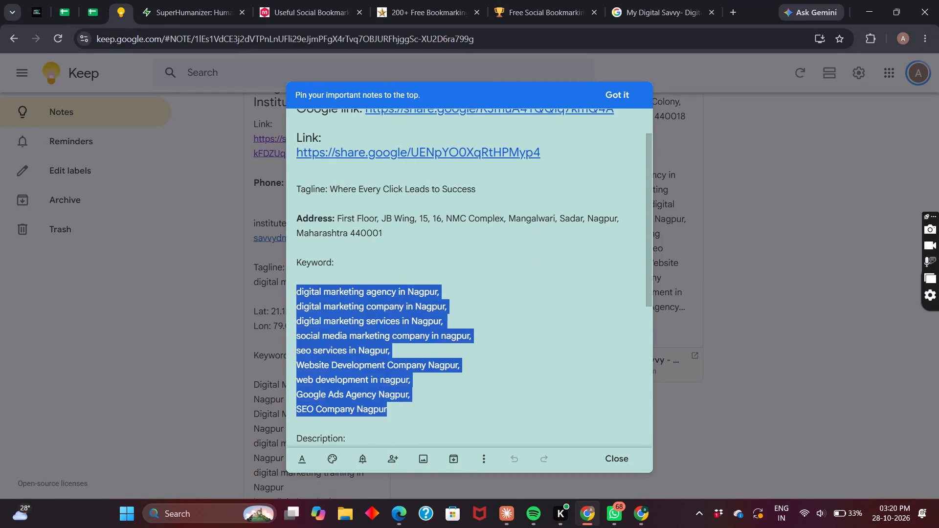
key(ctrl+c)
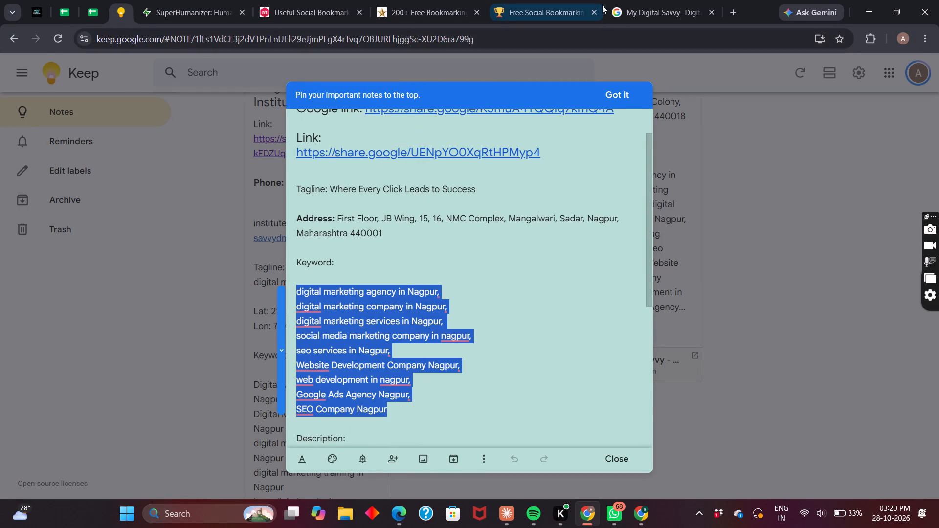
click(640, 8)
click(509, 15)
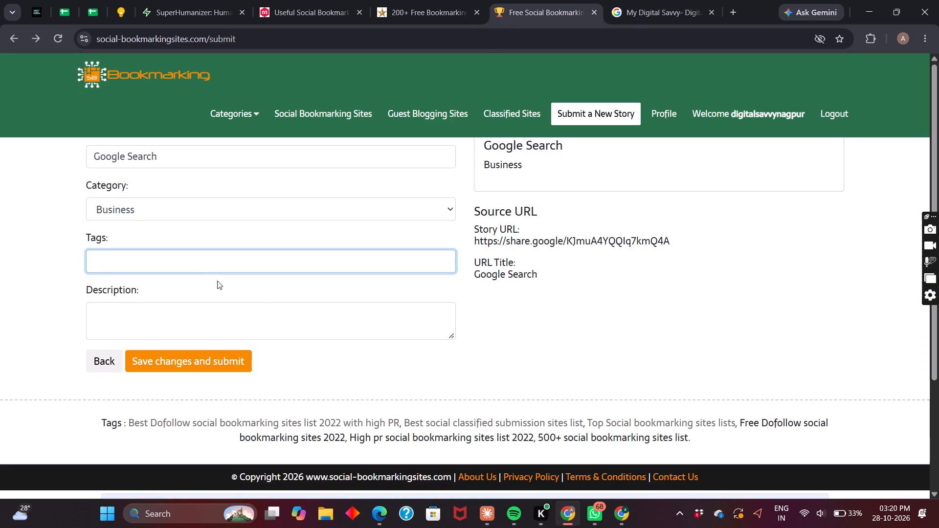
ctrl+click(211, 267)
key(ctrl+v)
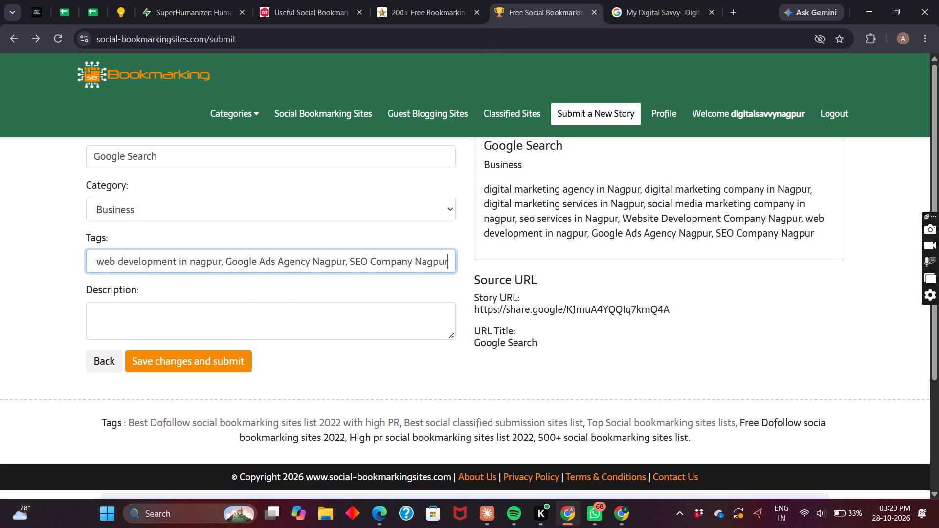
Copy the My Digital Savvy description paragraph from the agency note in Google Keep into the story's Description, without trailing spaces.
click(342, 335)
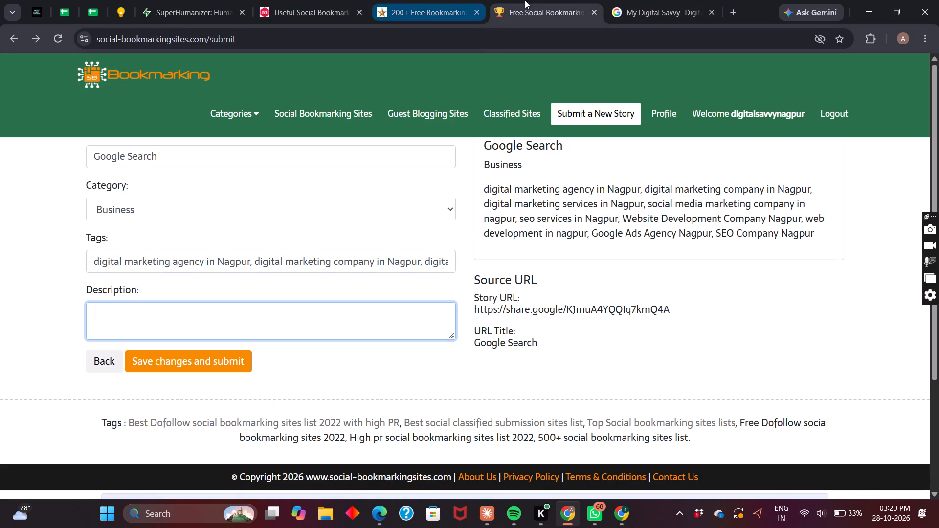
click(113, 12)
scroll(349, 384, down, 2)
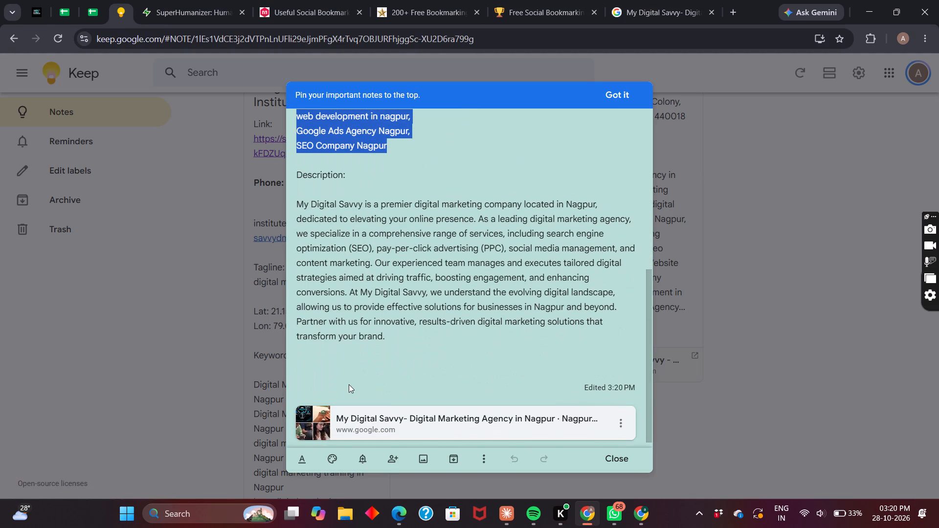
scroll(349, 384, down, 1)
drag(291, 204, 395, 345)
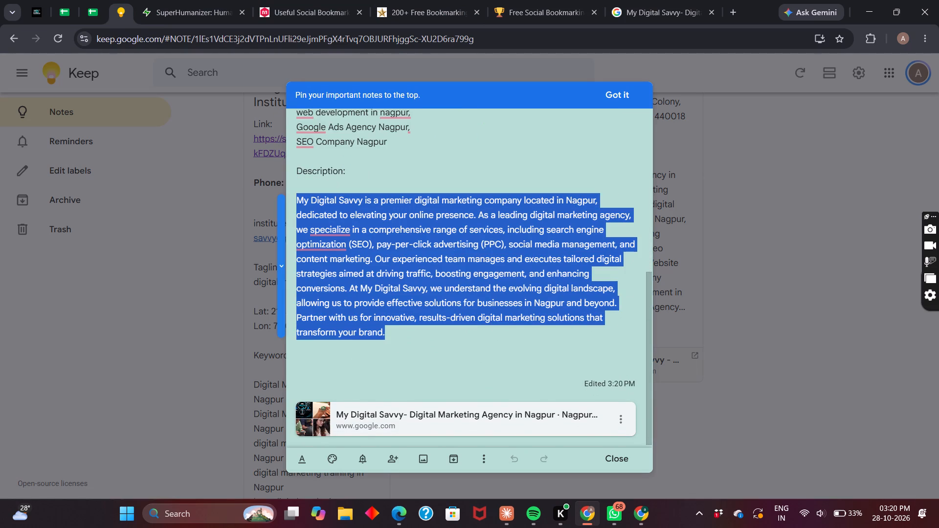
key(ctrl+c)
click(540, 12)
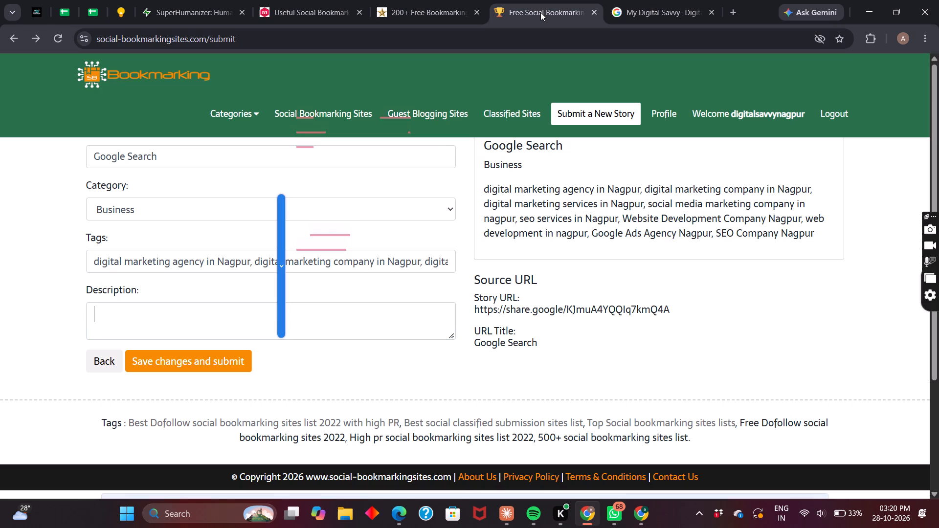
click(290, 317)
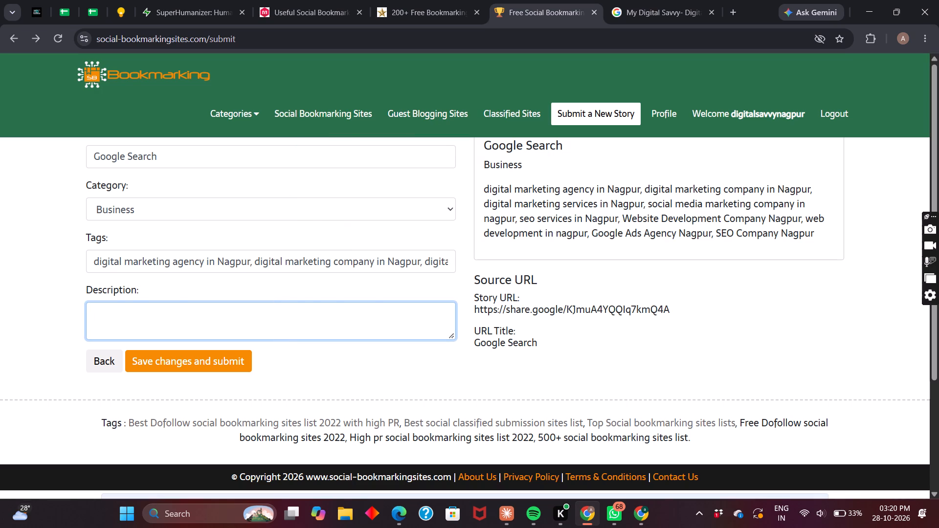
key(ctrl+v)
key(BackSpace)
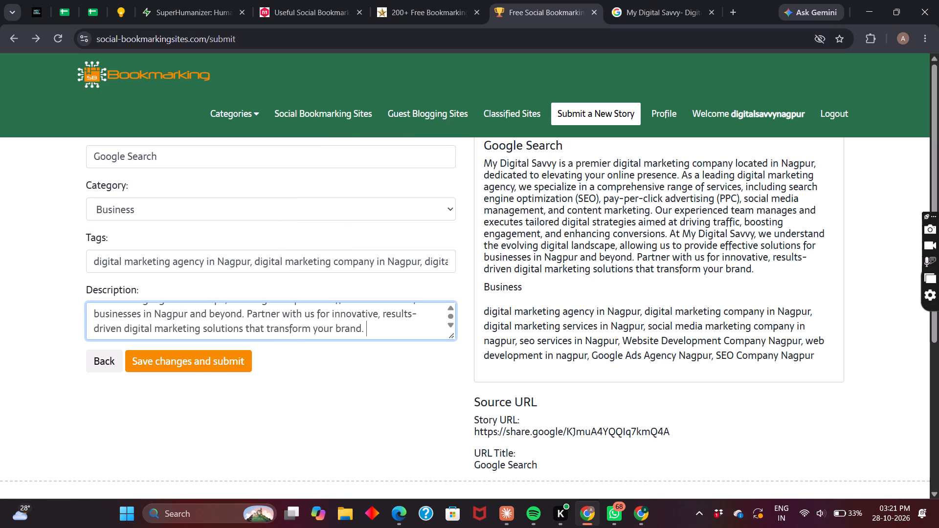
key(BackSpace)
Review the completed story form, save the changes and submit the My Digital Savvy story on social-bookmarkingsites.com.
scroll(306, 413, up, 2)
scroll(527, 409, down, 1)
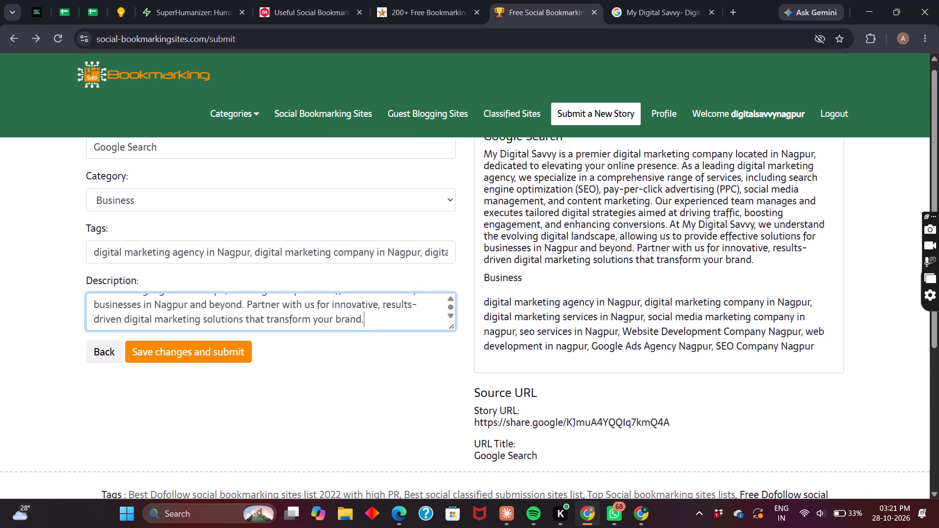
scroll(527, 409, down, 2)
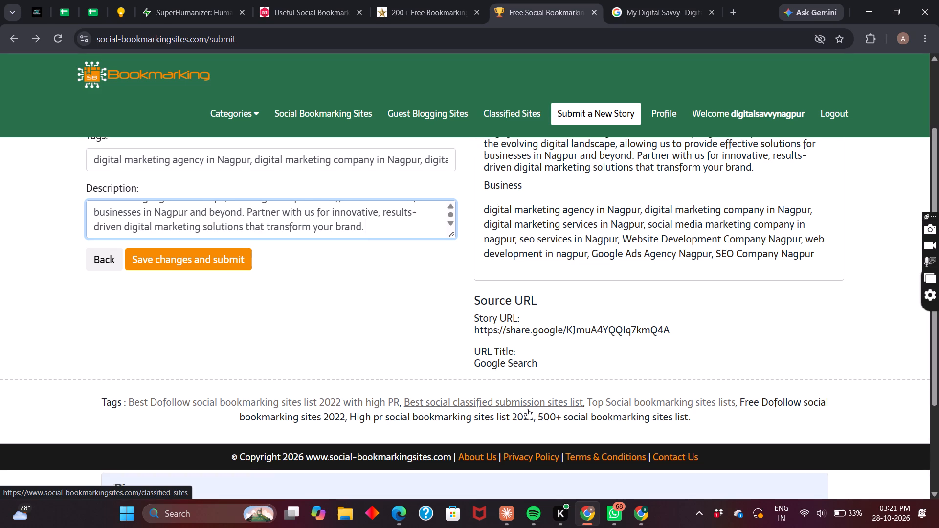
scroll(527, 409, up, 2)
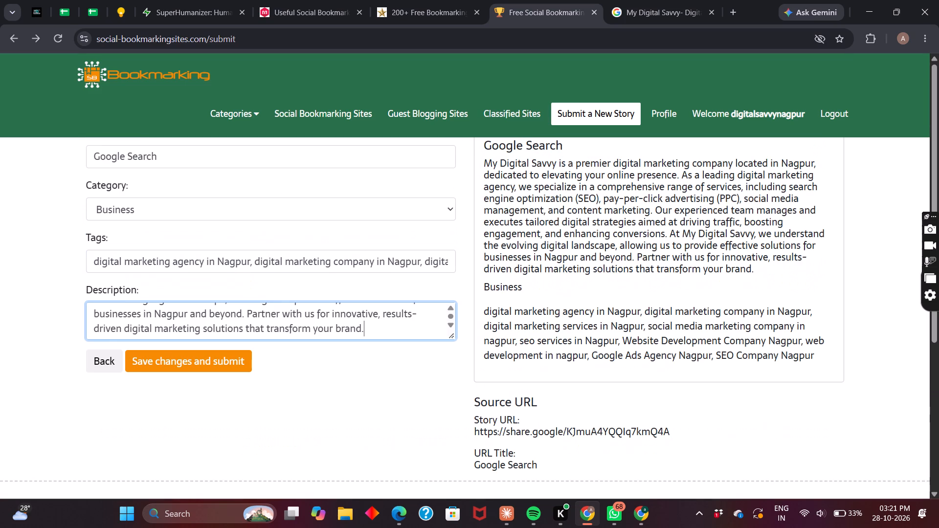
scroll(527, 409, up, 1)
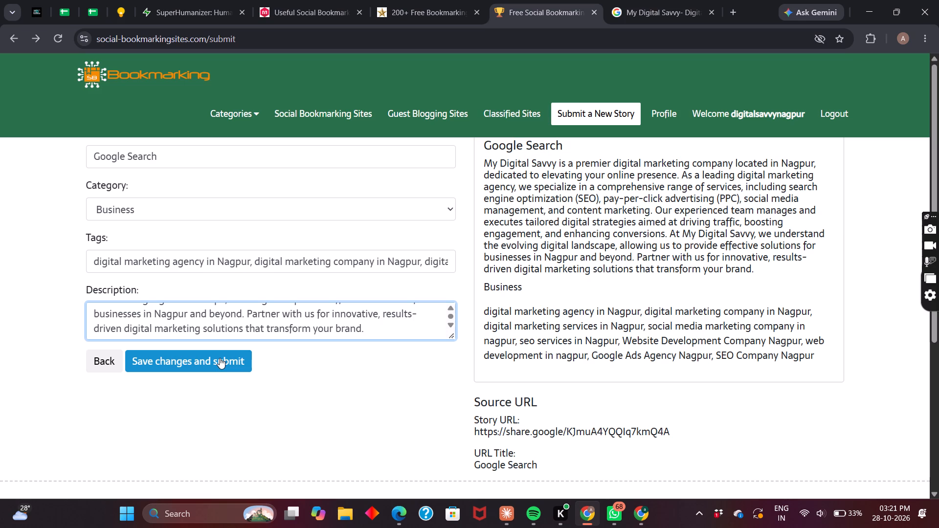
scroll(260, 312, up, 3)
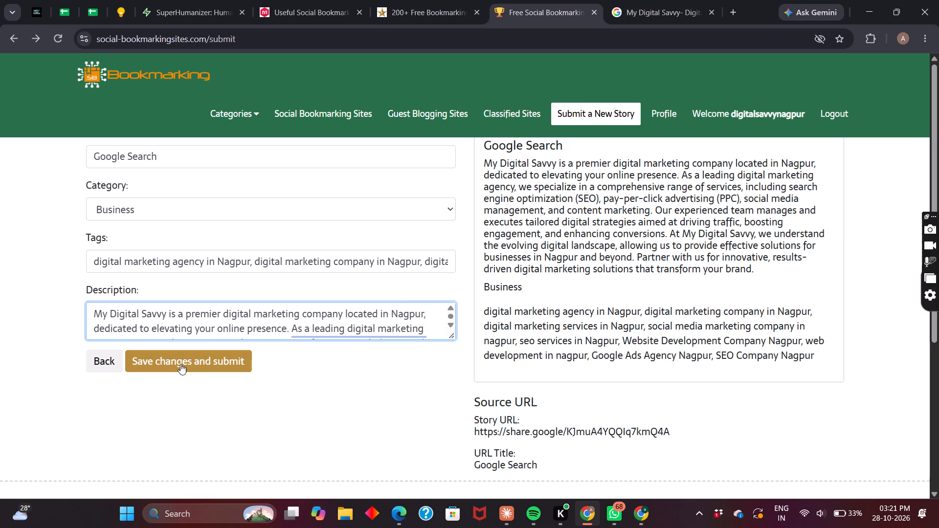
click(179, 364)
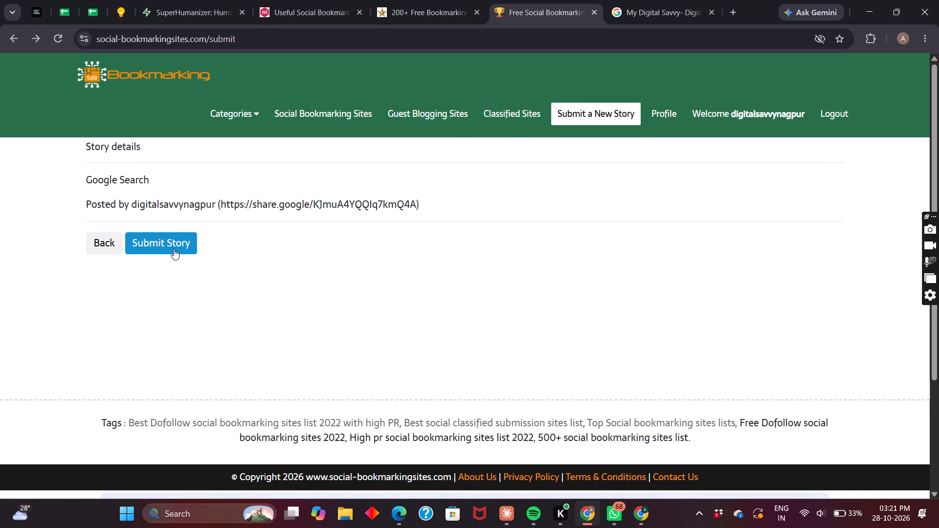
click(174, 249)
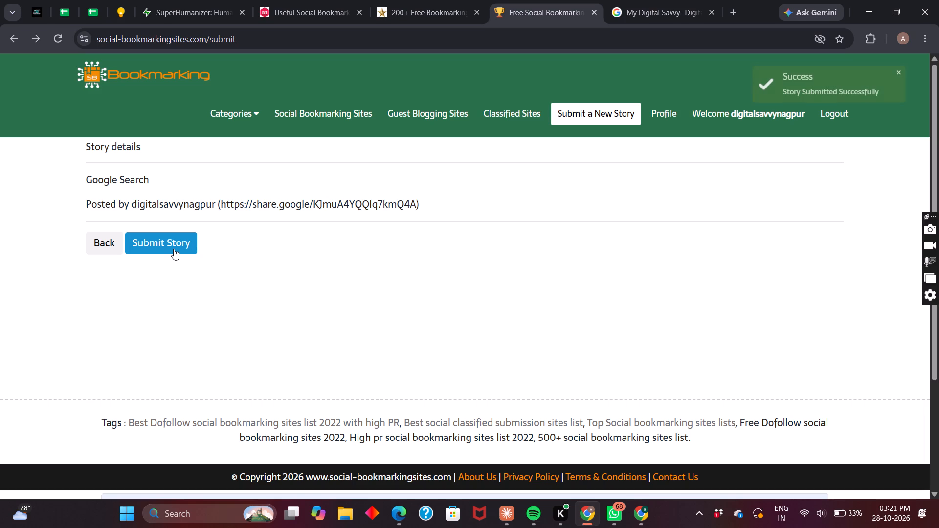
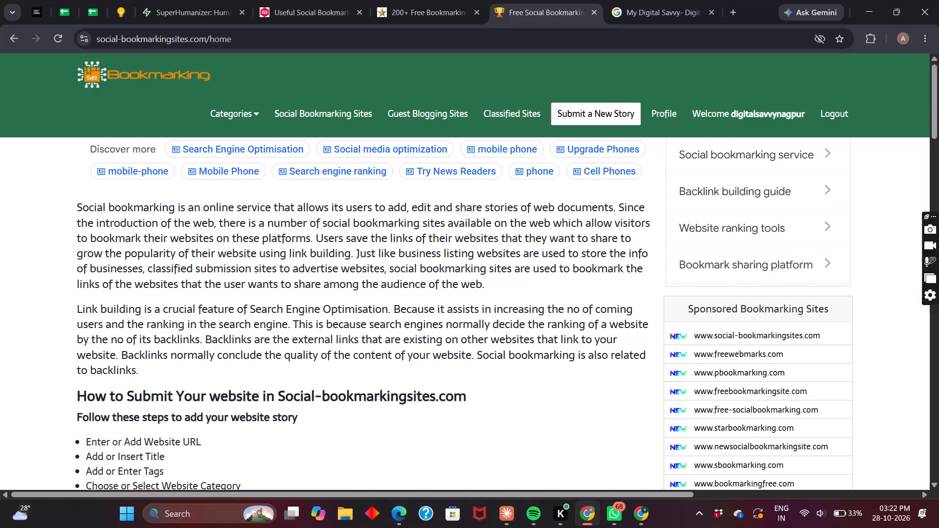
Find the submitted My Digital Savvy story among the recent posts on the home page.
scroll(90, 322, down, 7)
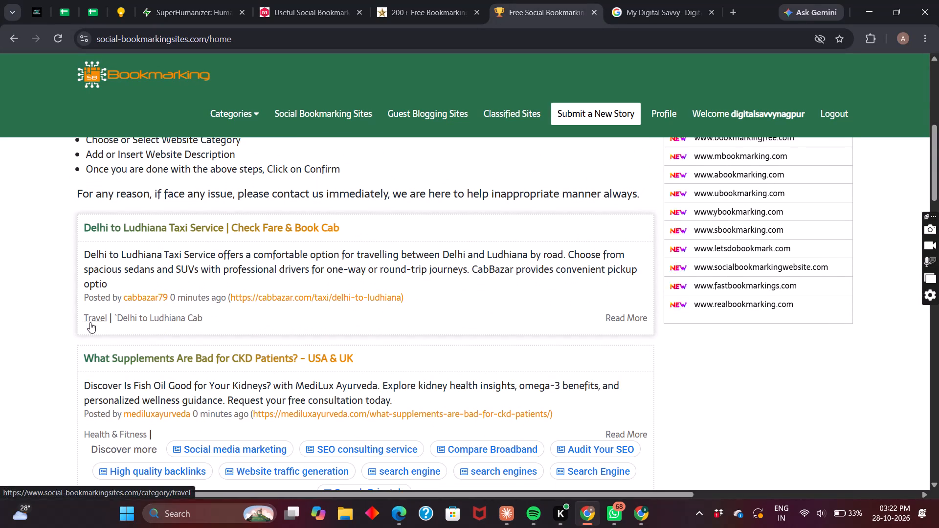
scroll(201, 296, up, 2)
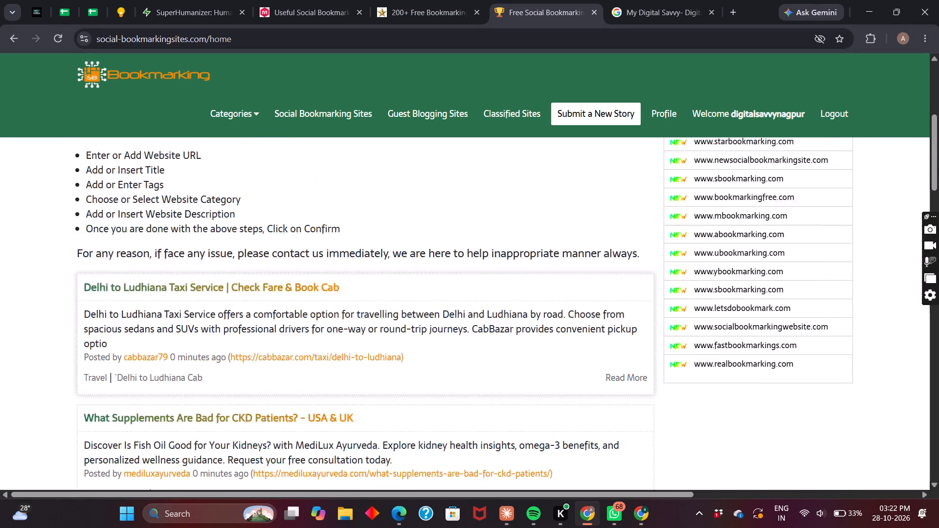
scroll(201, 296, up, 3)
scroll(201, 296, down, 1)
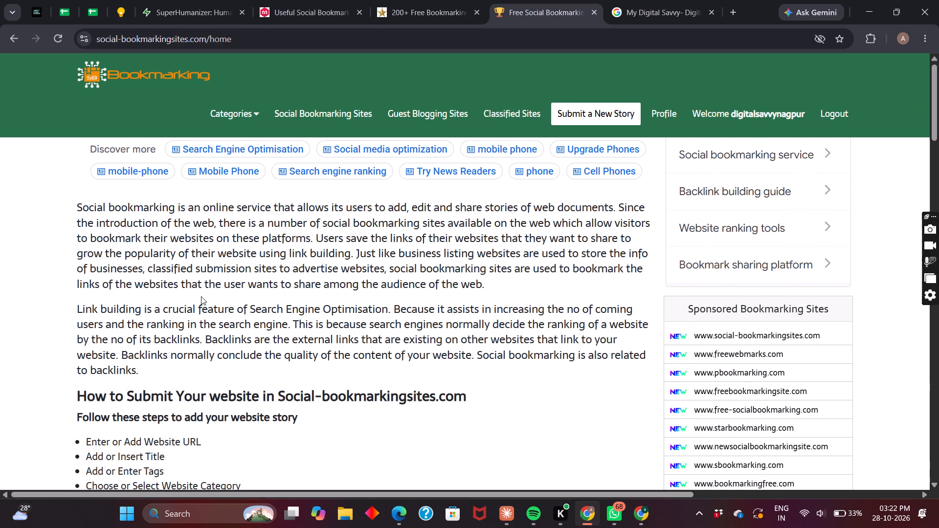
scroll(201, 296, down, 2)
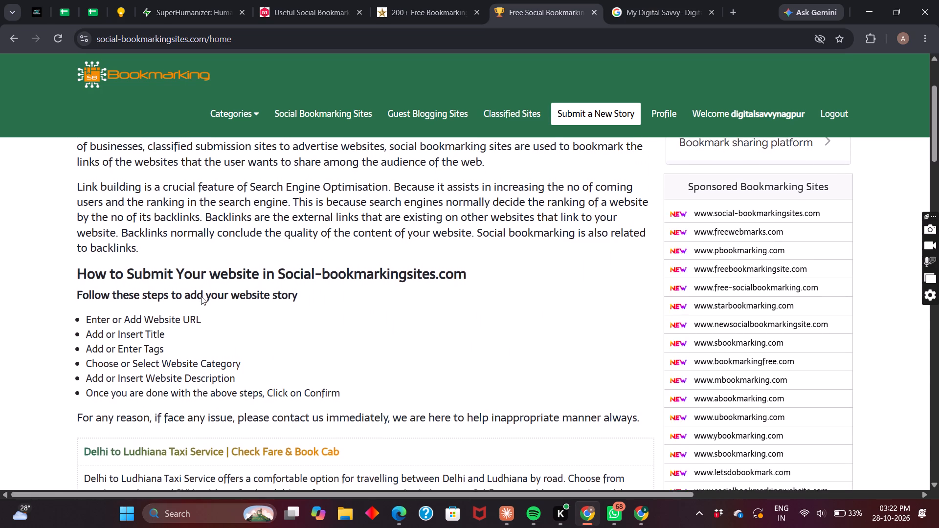
scroll(201, 296, down, 4)
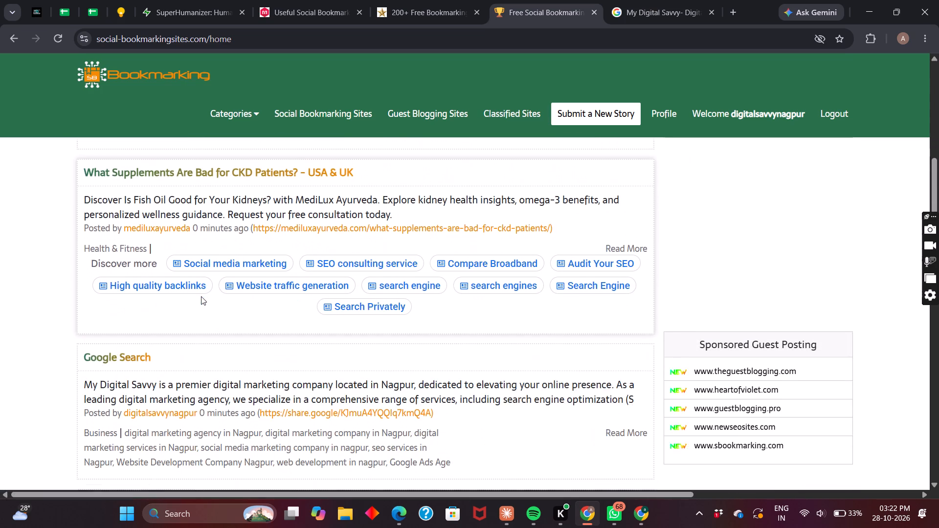
scroll(201, 296, down, 2)
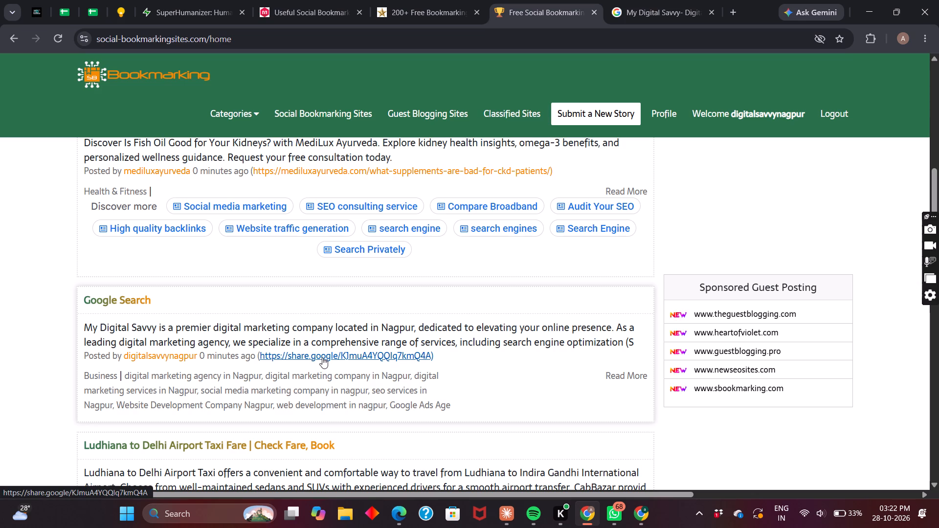
Check the page that the My Digital Savvy story's share.google link leads to and close it again.
click(322, 357)
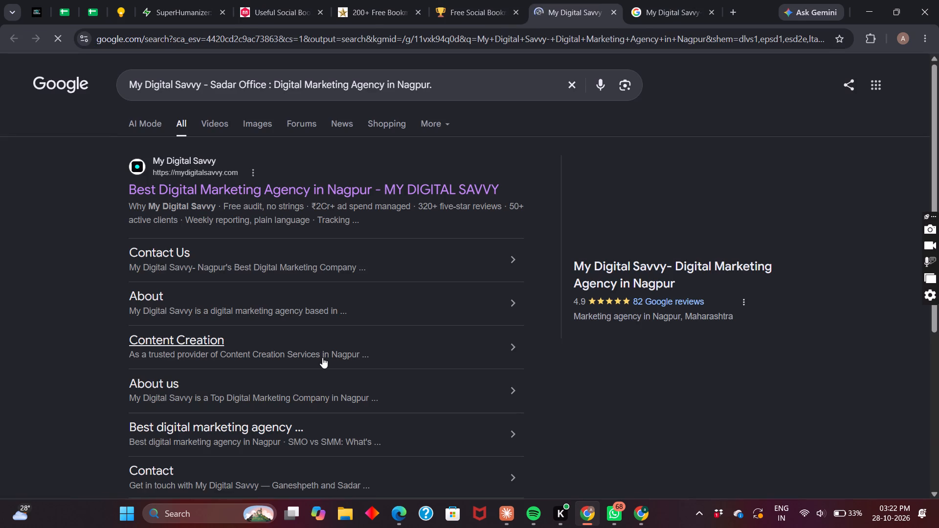
scroll(322, 357, up, 3)
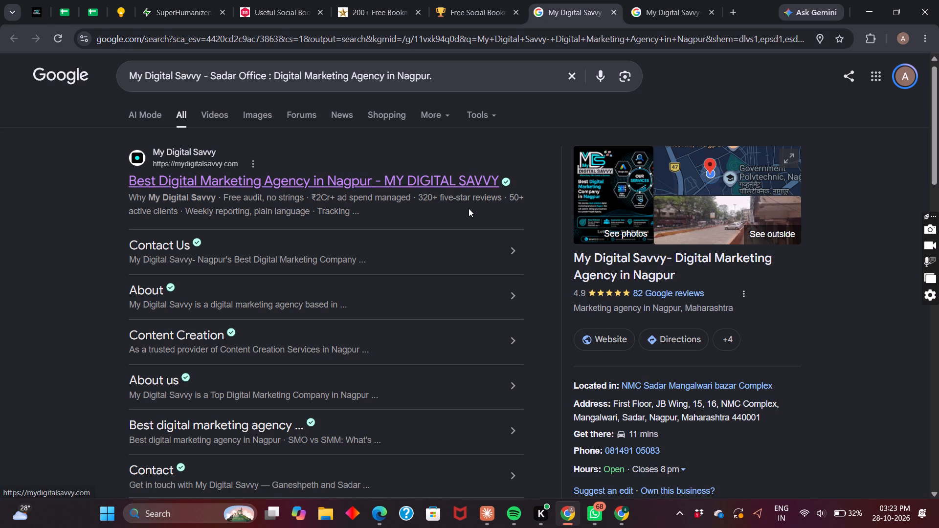
scroll(466, 211, right, 10)
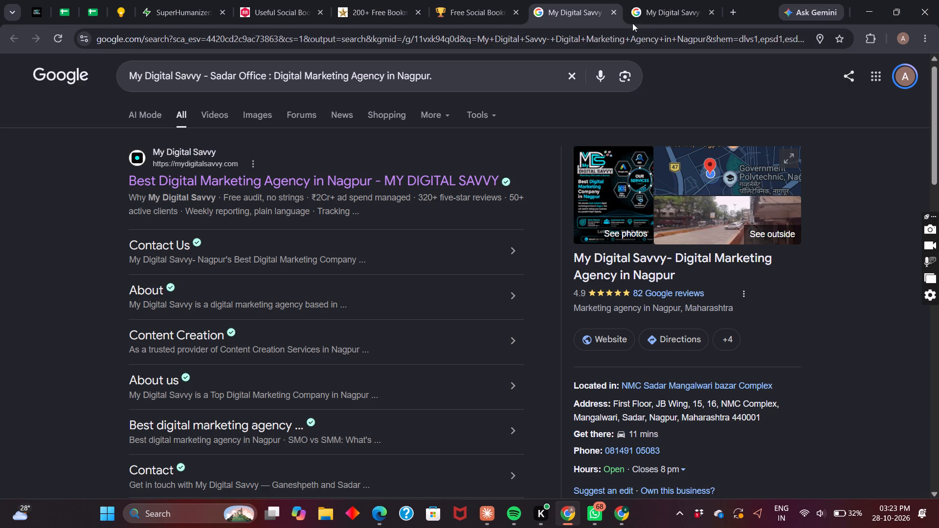
click(617, 15)
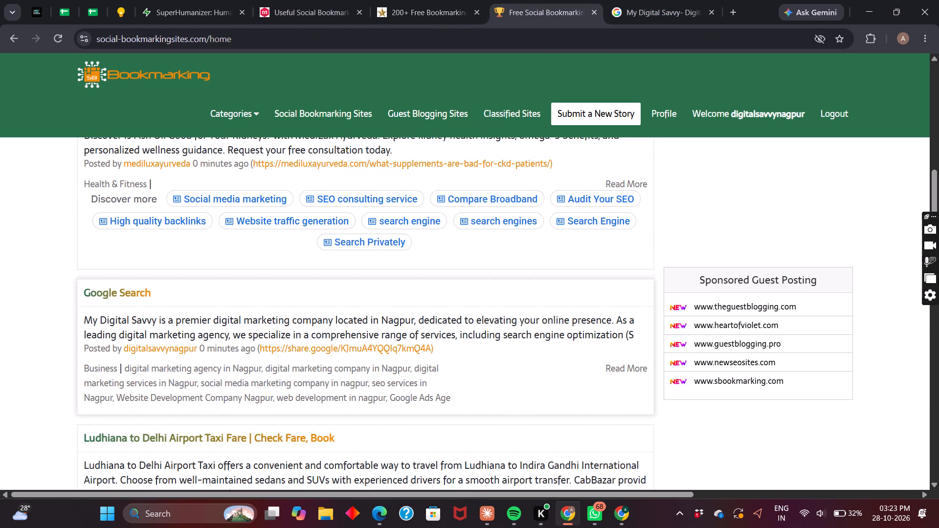
Copy the page URL of the published Google Search story and switch to the Digital Savvy Institute backlink spreadsheet.
click(122, 297)
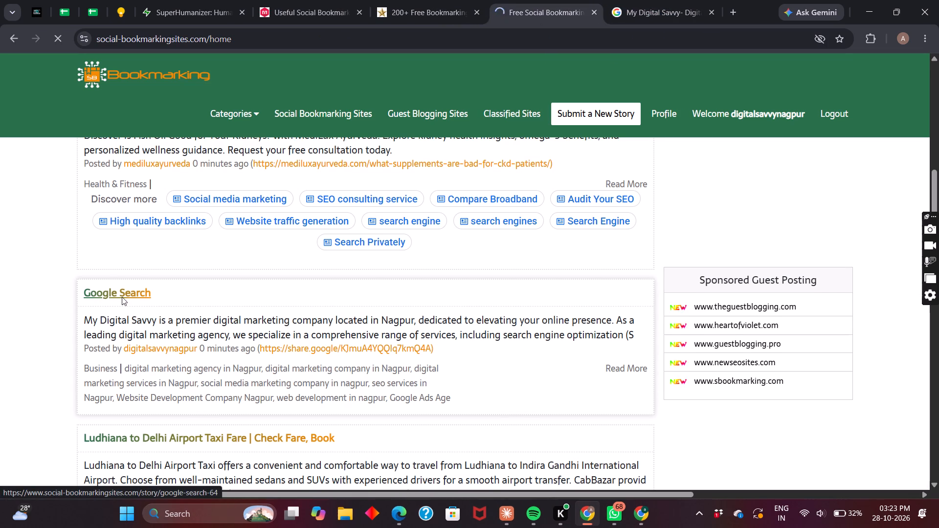
scroll(287, 325, up, 6)
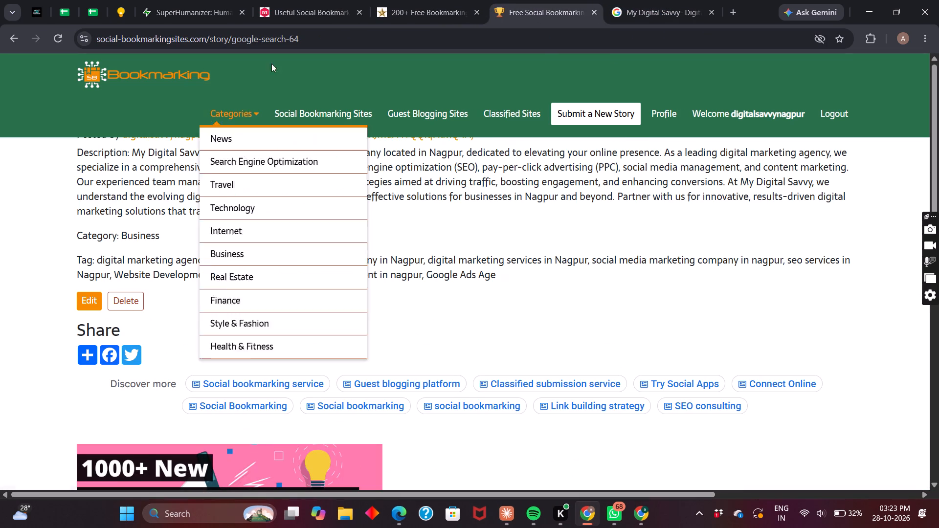
drag(317, 30, 70, 30)
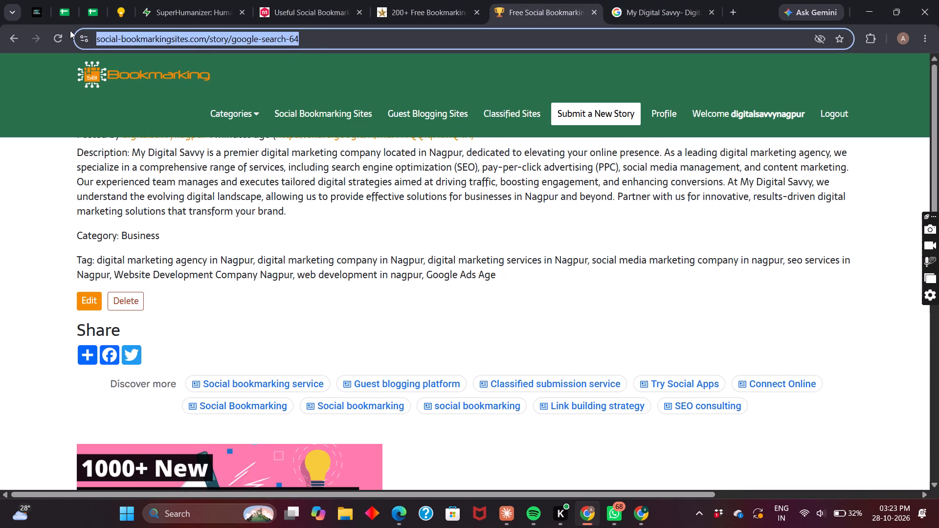
key(ctrl+c)
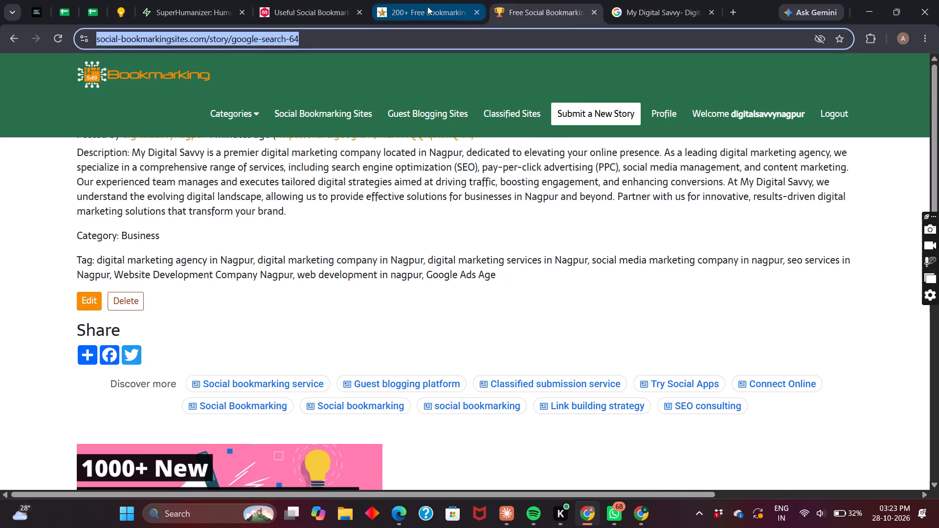
click(427, 6)
drag(686, 4, 228, 31)
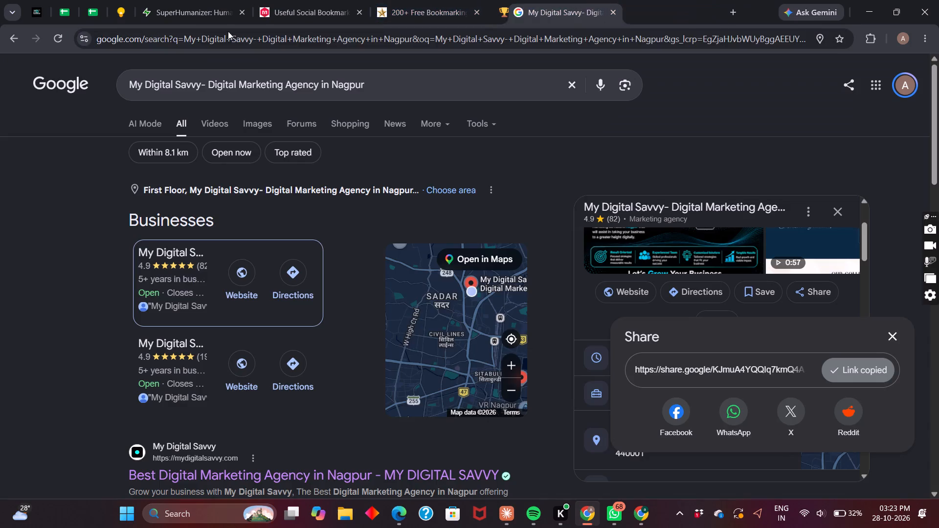
drag(228, 31, 225, 29)
click(103, 11)
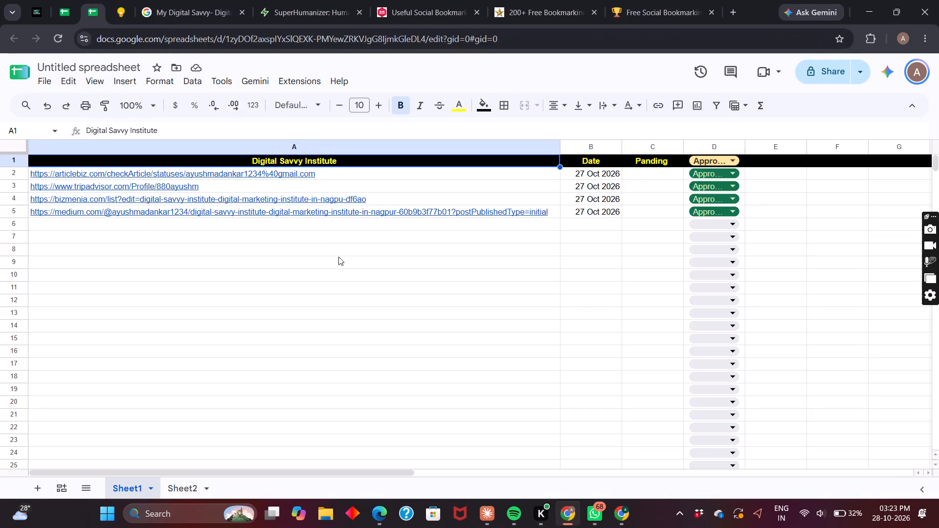
Open freewebmarks.com and reload the page to get past the full-page advertisement.
click(411, 136)
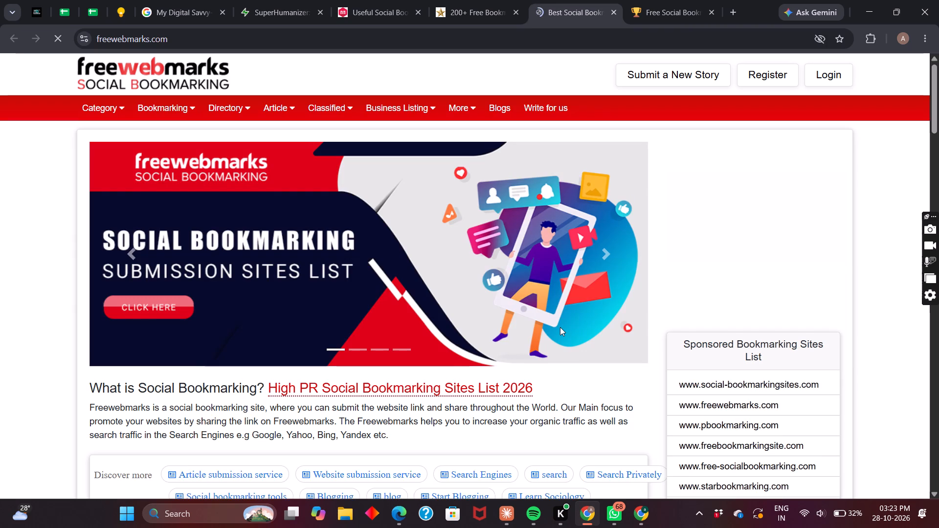
scroll(560, 327, down, 3)
scroll(560, 327, up, 4)
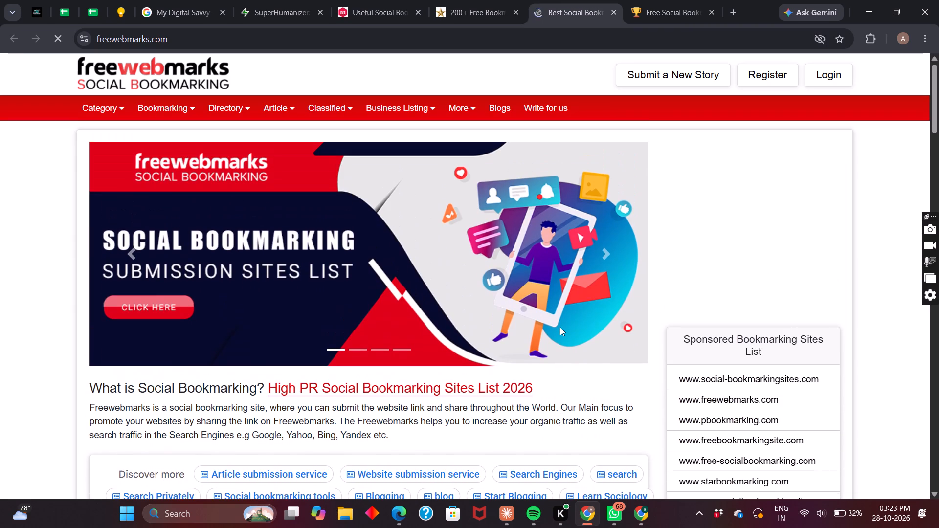
scroll(560, 327, down, 1)
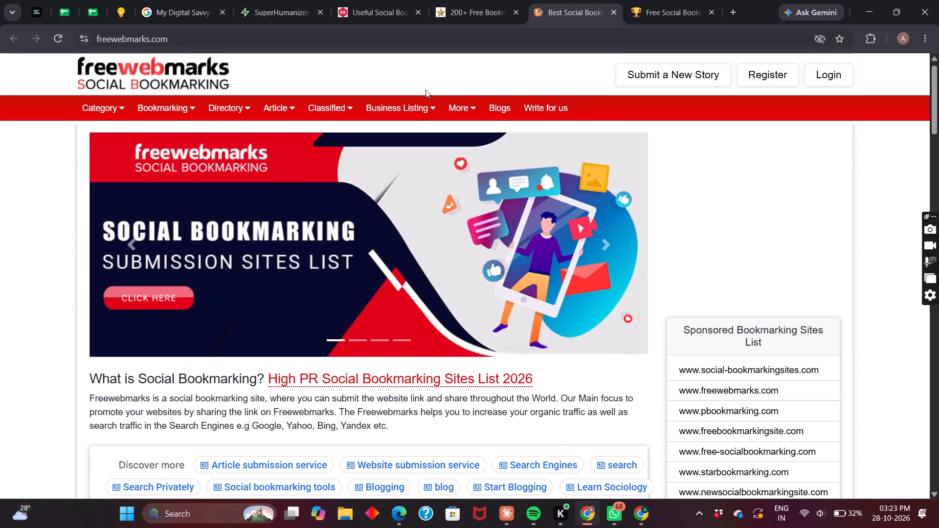
click(431, 107)
click(431, 107)
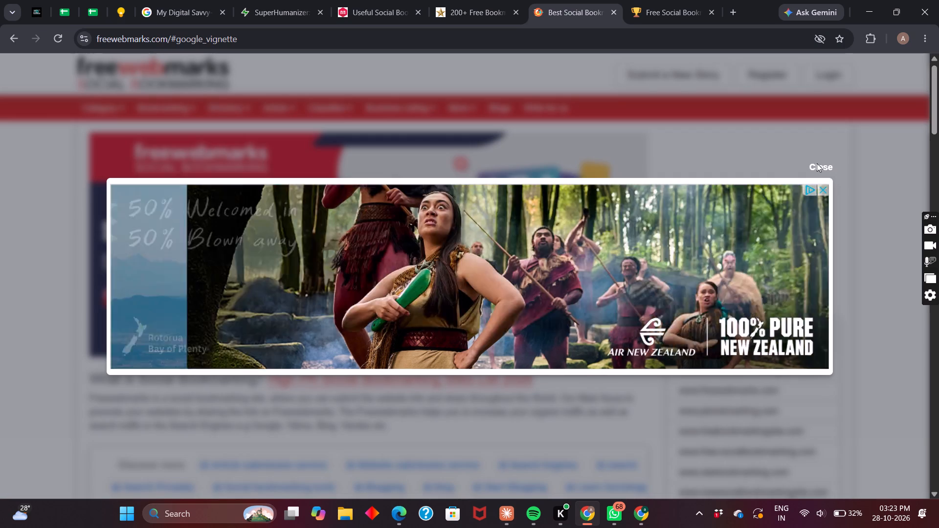
click(818, 163)
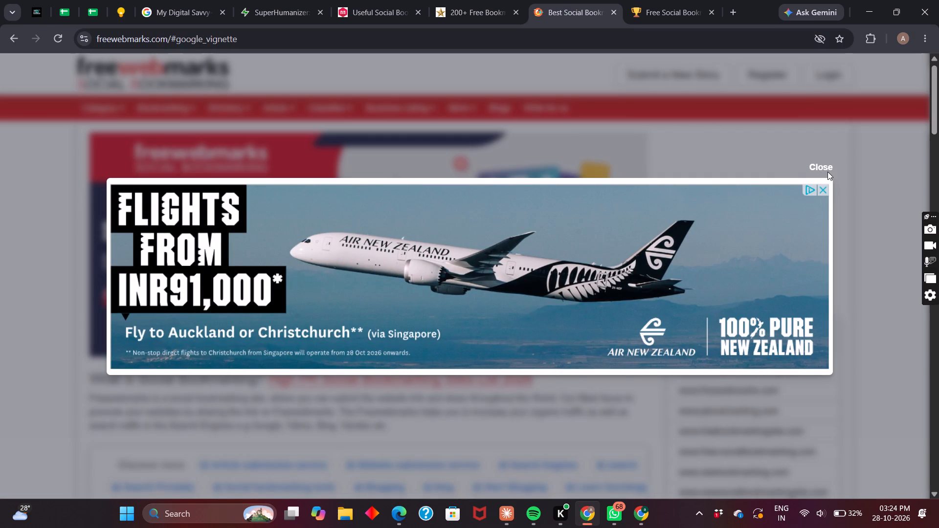
click(827, 172)
click(823, 189)
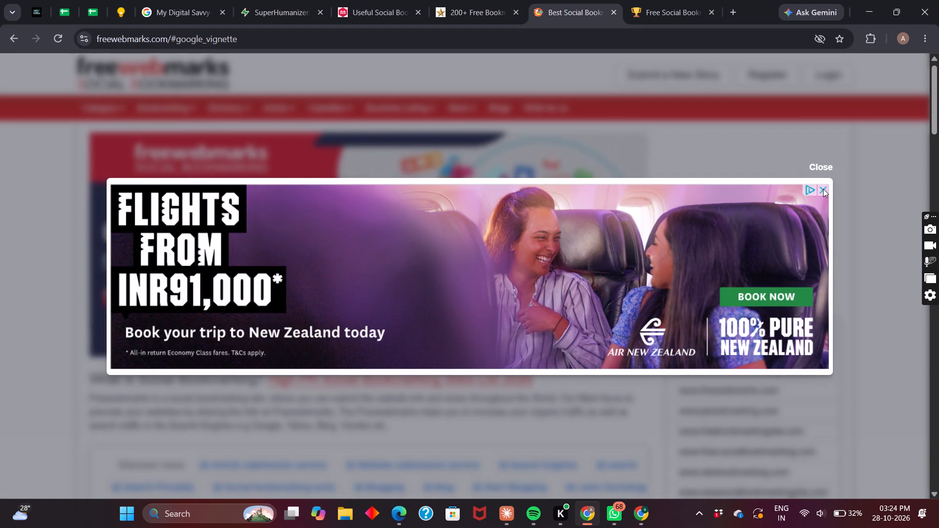
triple_click(820, 166)
click(820, 166)
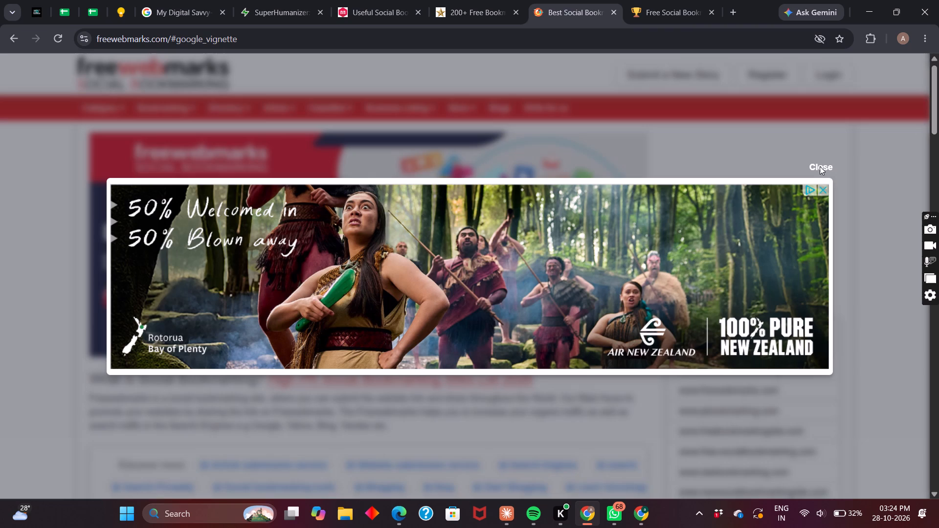
click(859, 135)
click(744, 177)
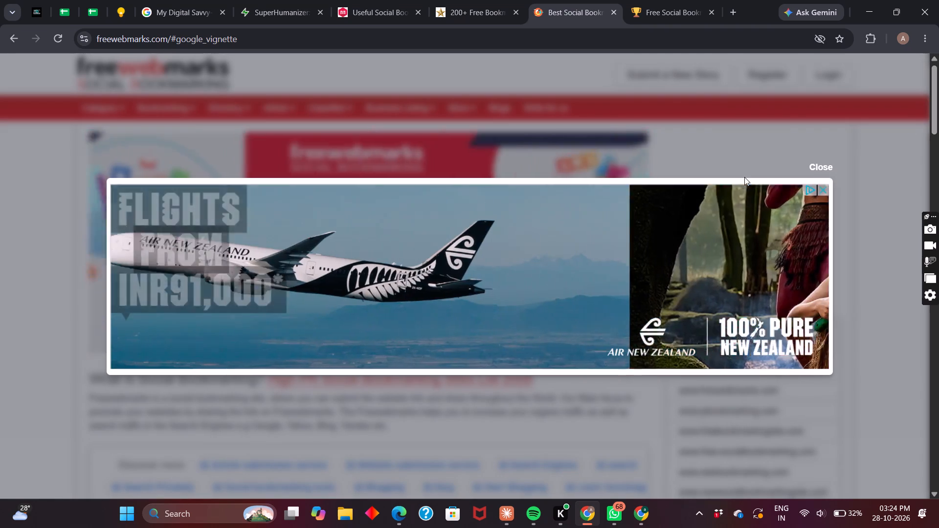
right_click(520, 67)
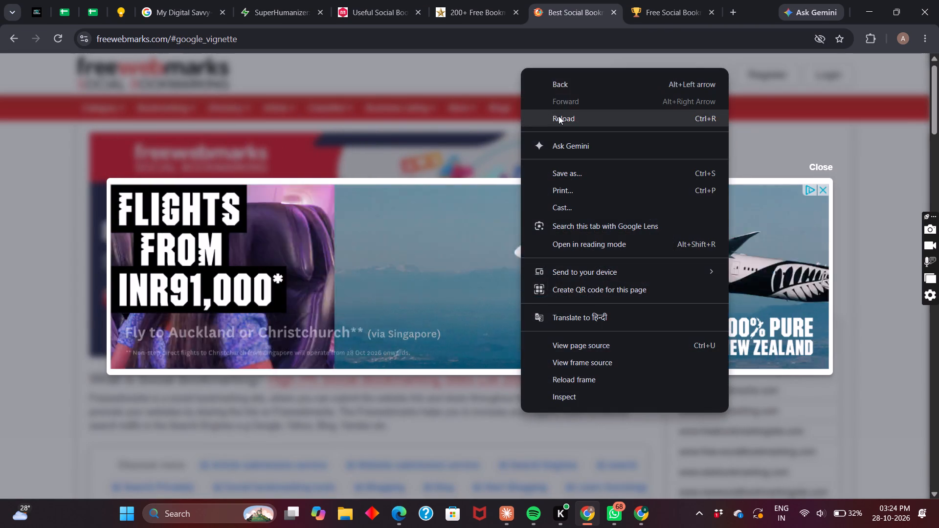
click(559, 116)
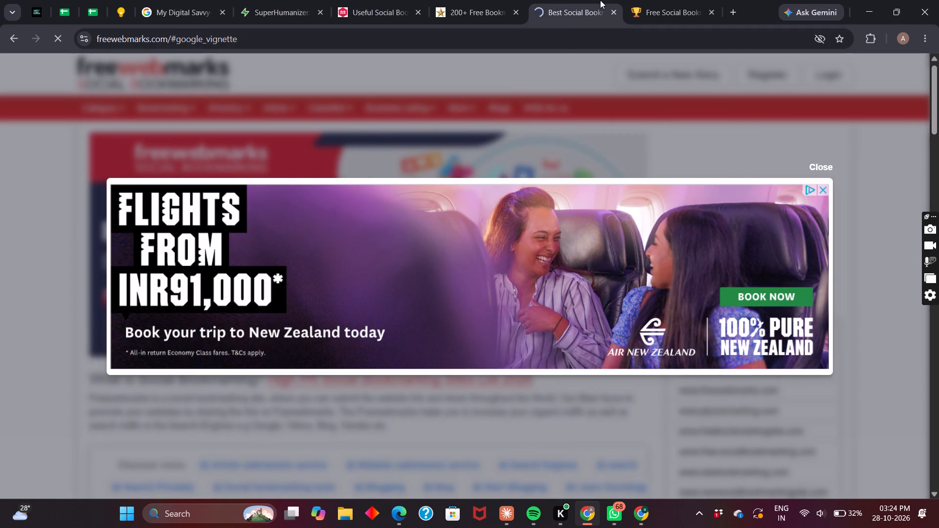
scroll(596, 233, up, 3)
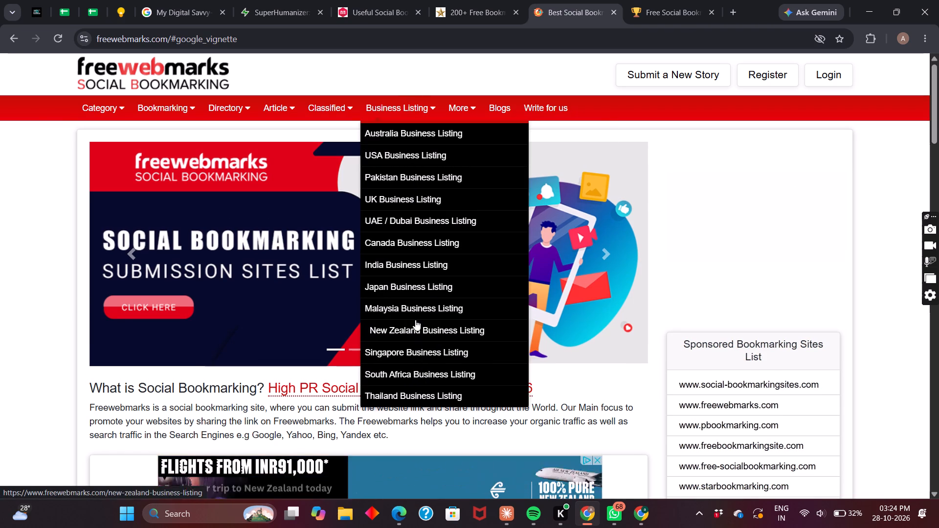
Open freewebmarks.com's list of India business listing sites.
click(403, 266)
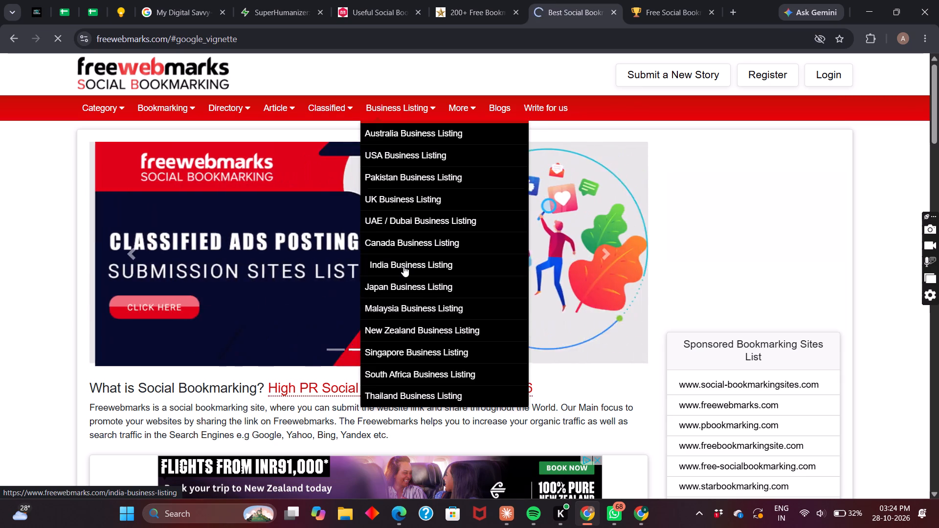
scroll(373, 353, down, 1)
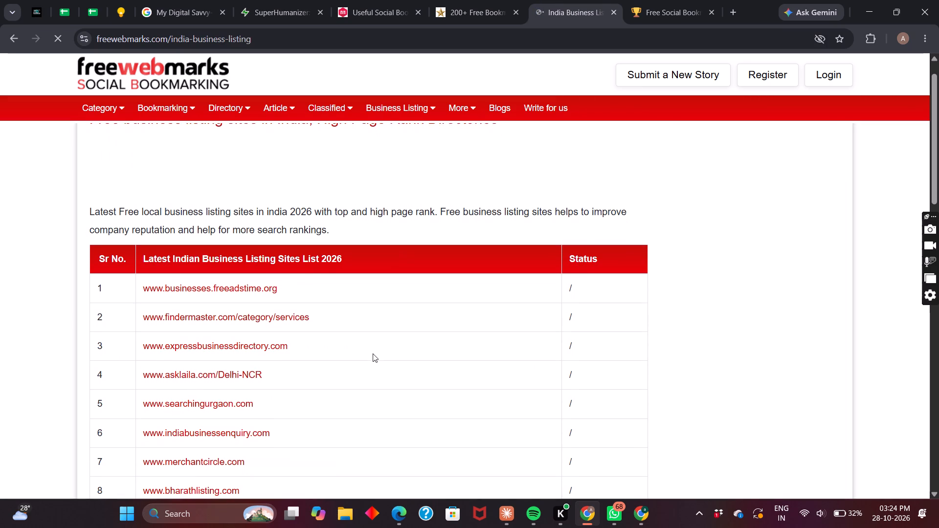
scroll(373, 353, down, 1)
drag(288, 288, 171, 290)
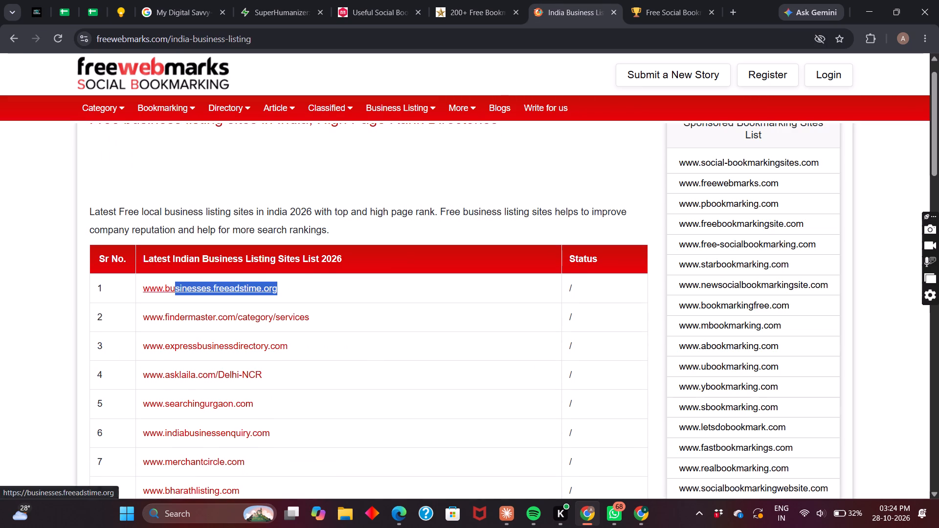
drag(171, 290, 142, 293)
key(ctrl+c)
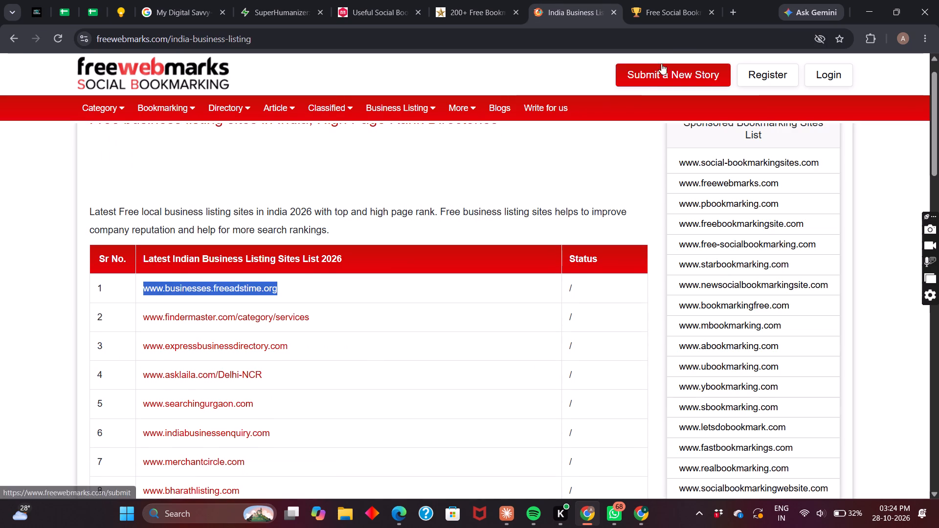
click(737, 12)
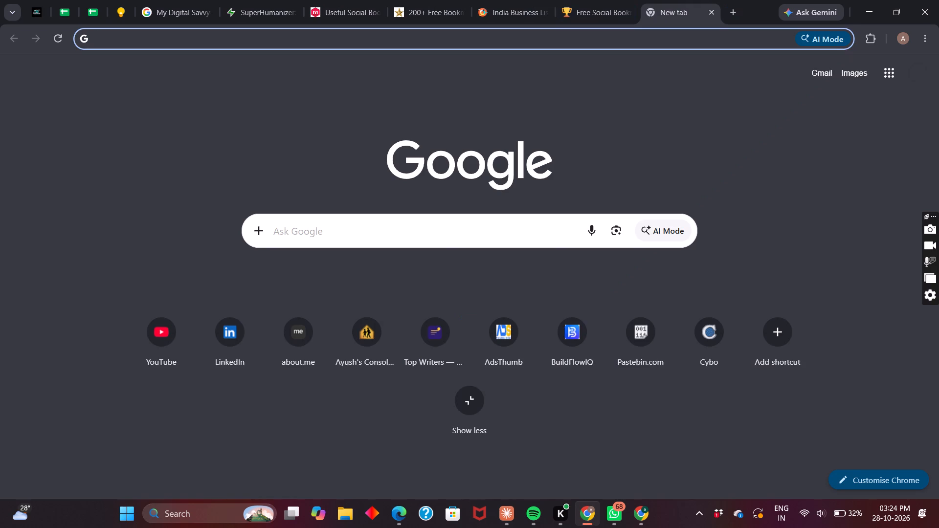
click(407, 44)
key(ctrl+v)
key(Return)
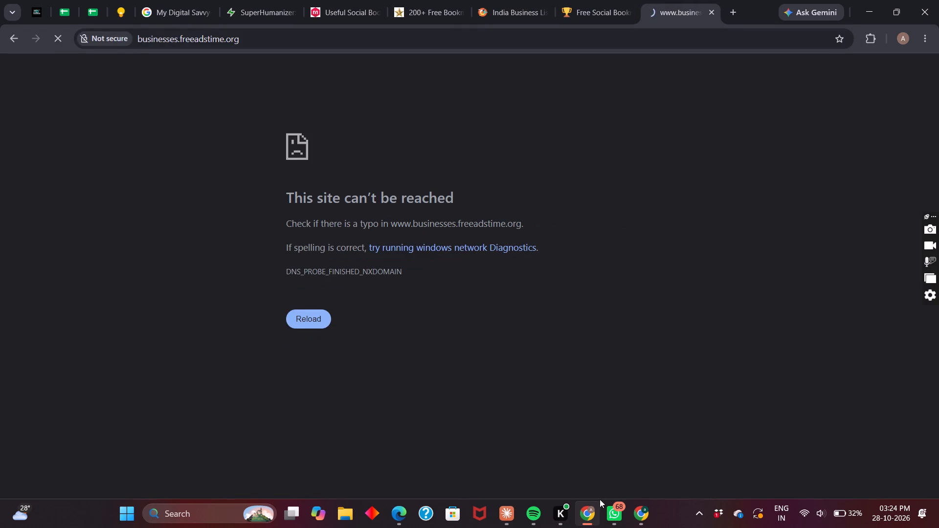
Switch to Spotify and add the currently playing song to Liked Songs.
click(544, 512)
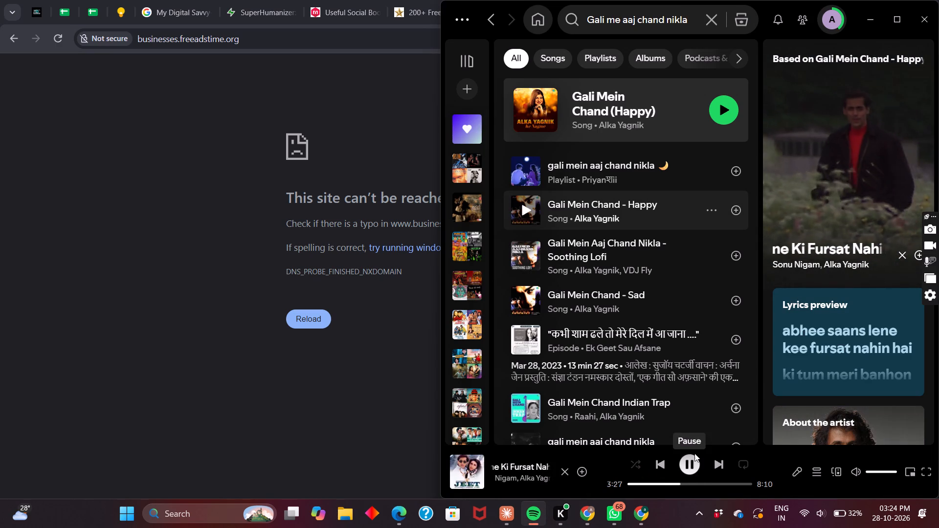
click(584, 474)
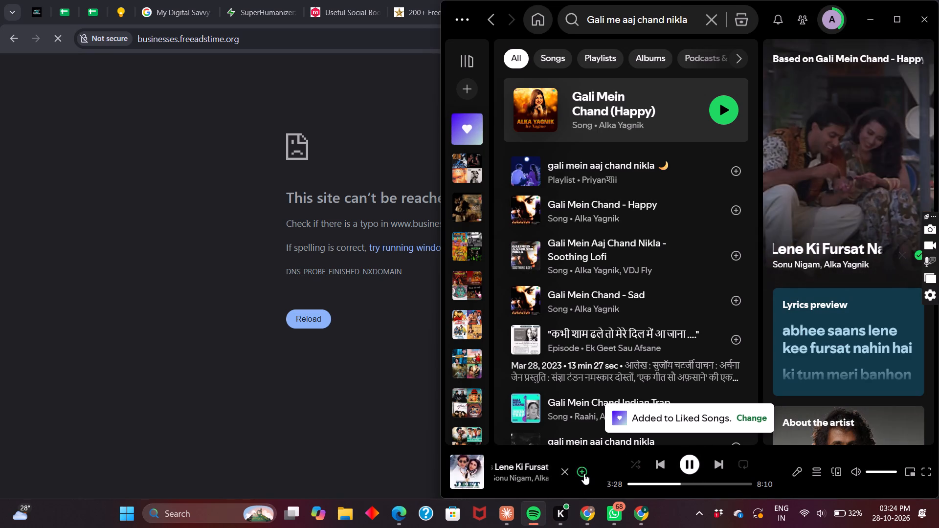
Move the currently playing song from Liked Songs to the Super hit 90s song playlist and save the change.
click(741, 414)
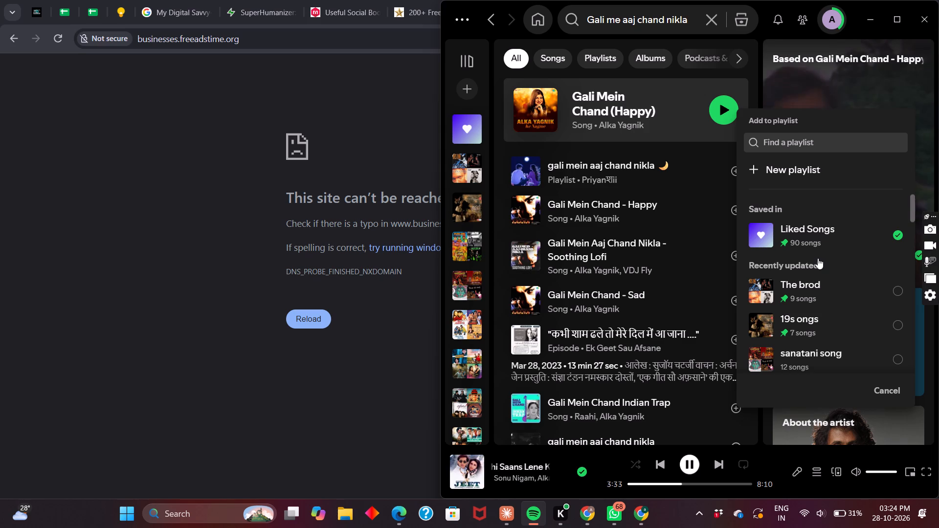
click(904, 238)
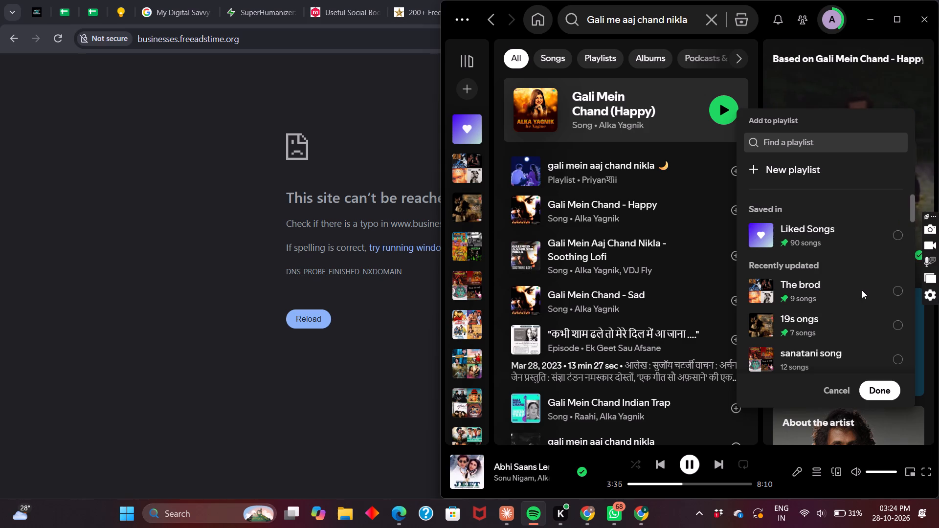
scroll(862, 290, down, 2)
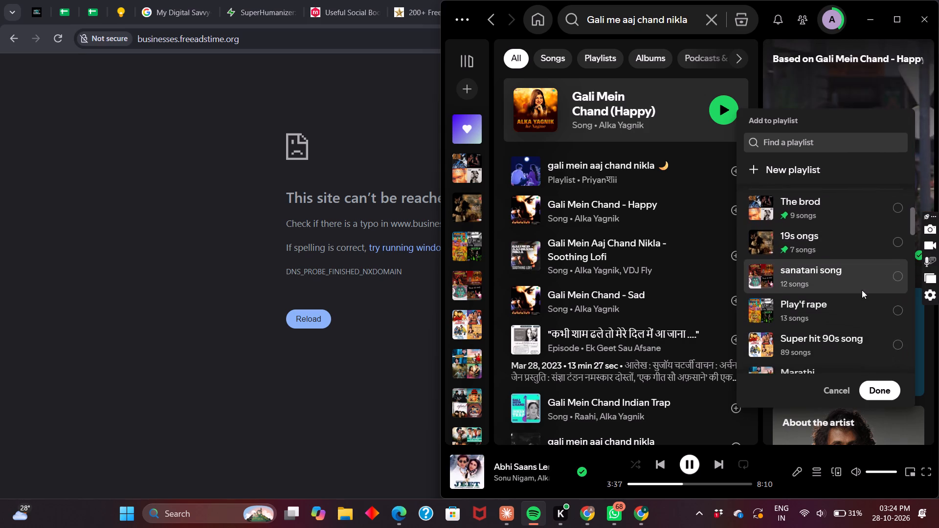
scroll(862, 290, down, 4)
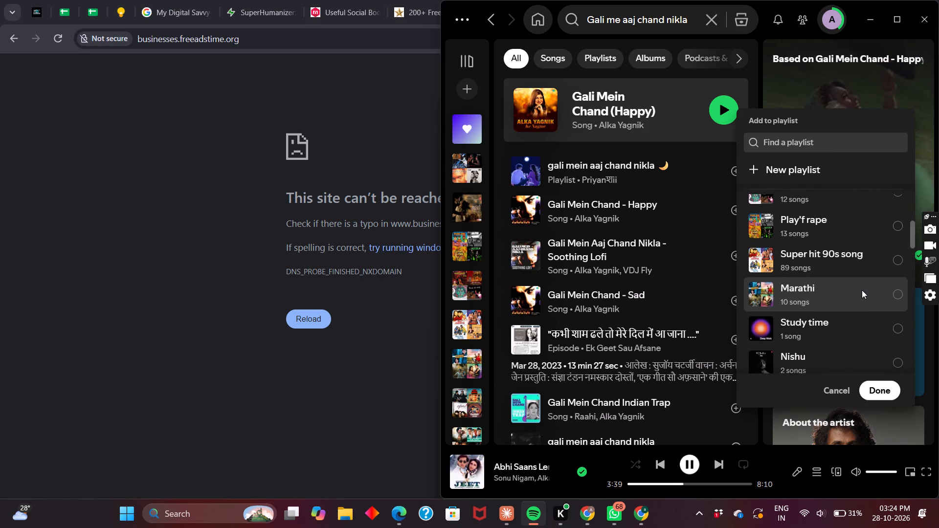
scroll(862, 290, down, 3)
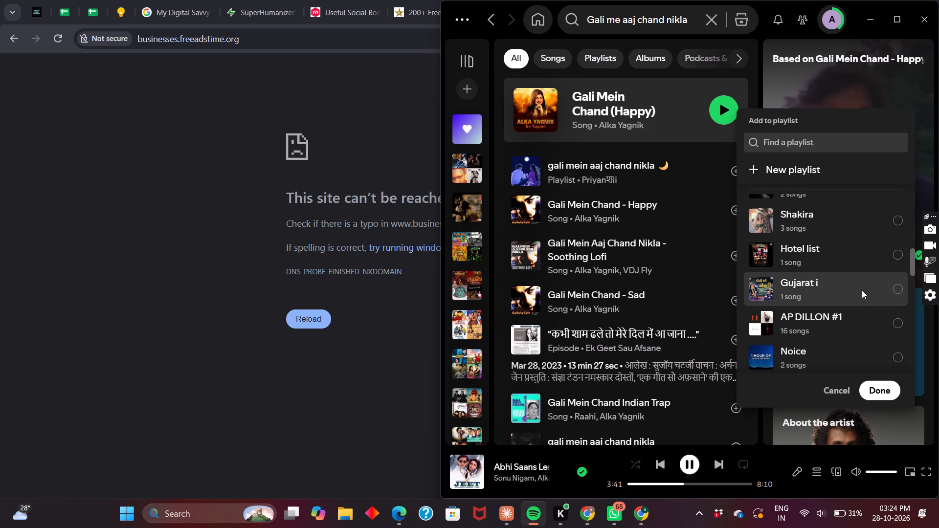
scroll(862, 290, down, 1)
scroll(862, 290, up, 1)
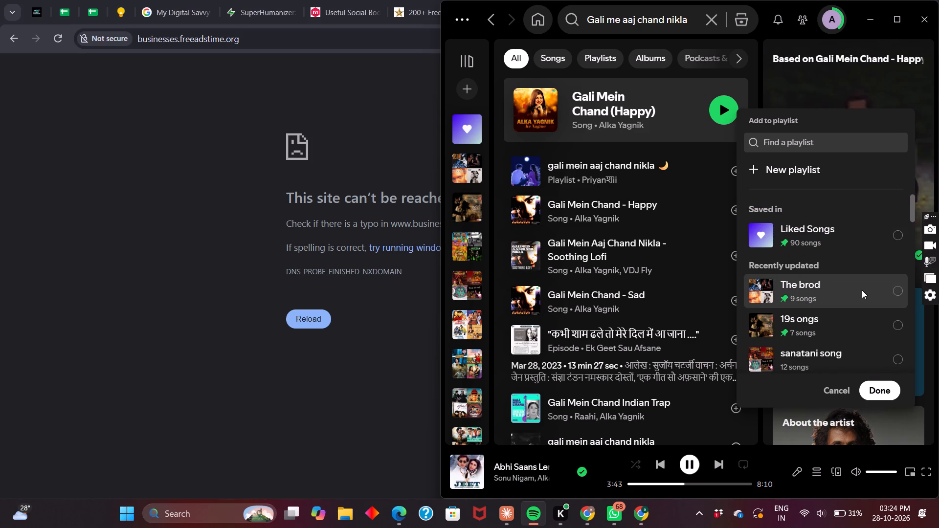
scroll(862, 290, down, 1)
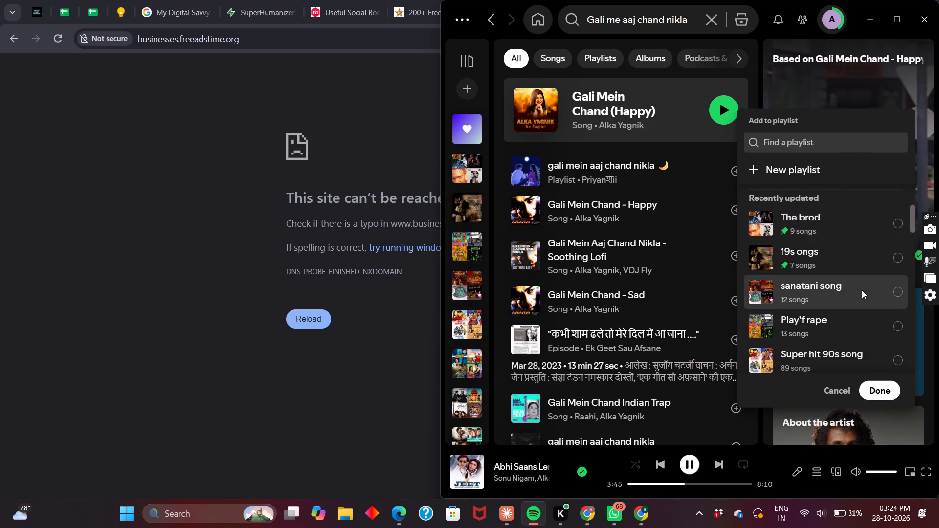
scroll(862, 290, down, 1)
click(862, 290)
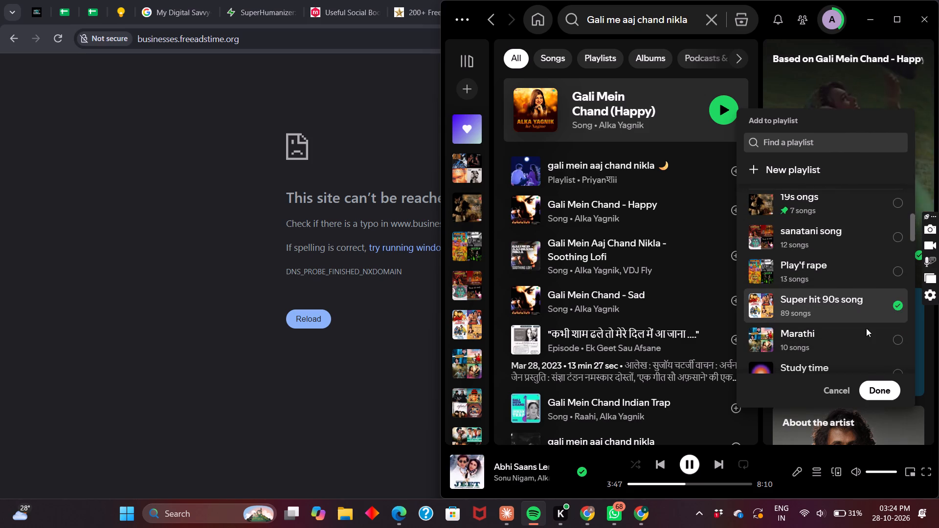
click(878, 380)
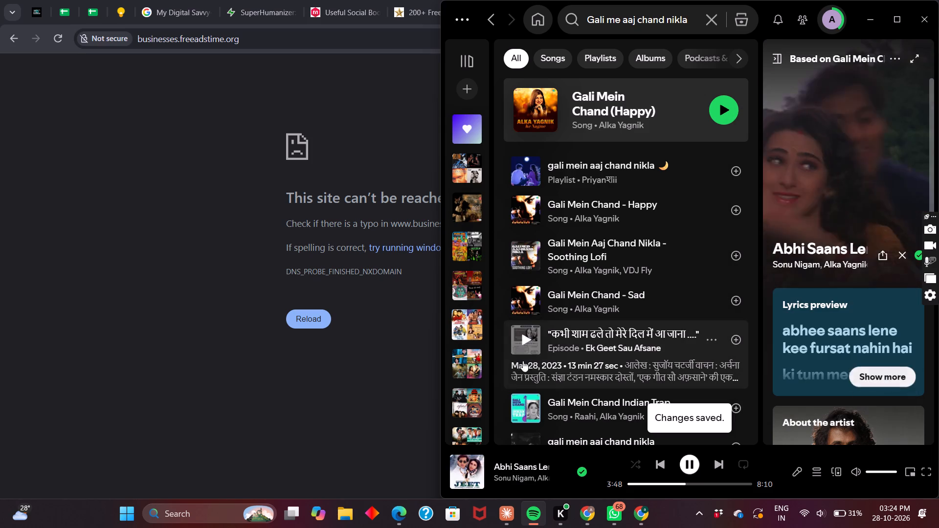
Switch back to Chrome, retry loading businesses.freeadstime.org, and close its tab.
click(346, 436)
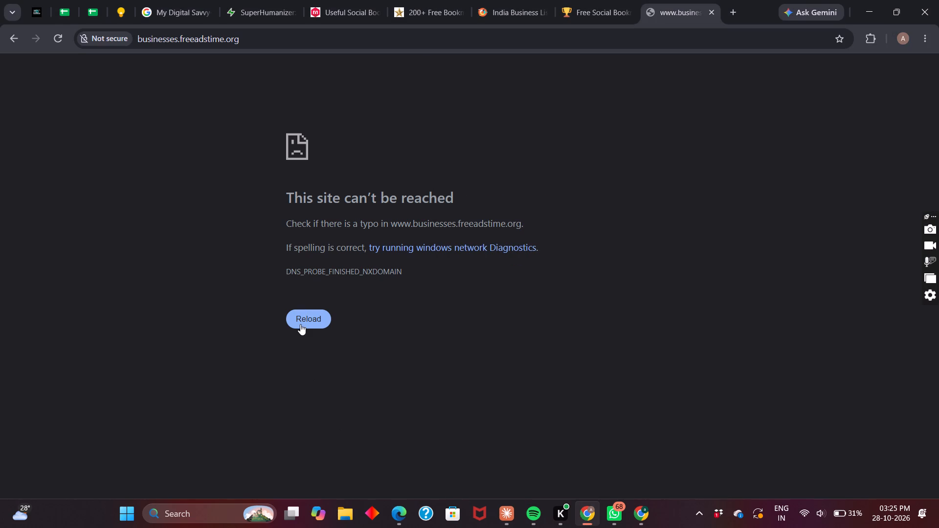
click(300, 324)
click(713, 8)
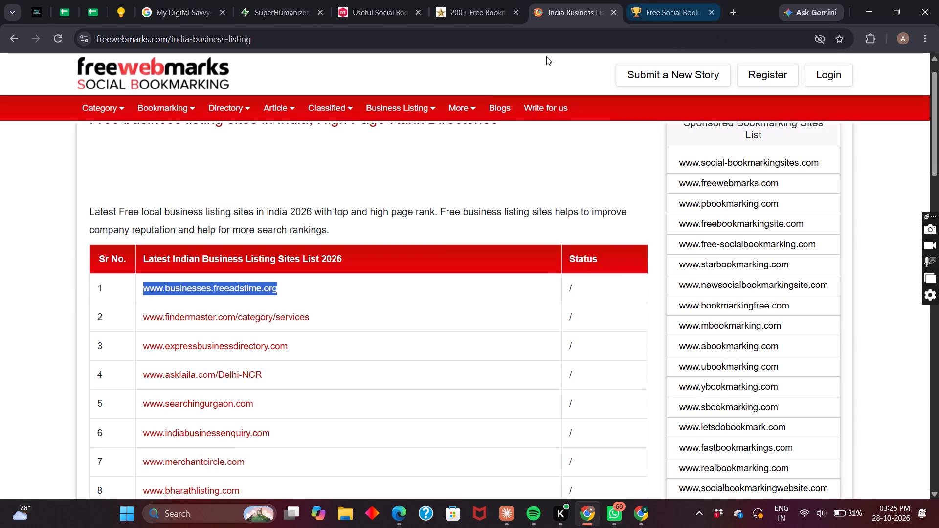
Bring up freewebmarks.com's country choices for business listing sites.
scroll(378, 310, up, 3)
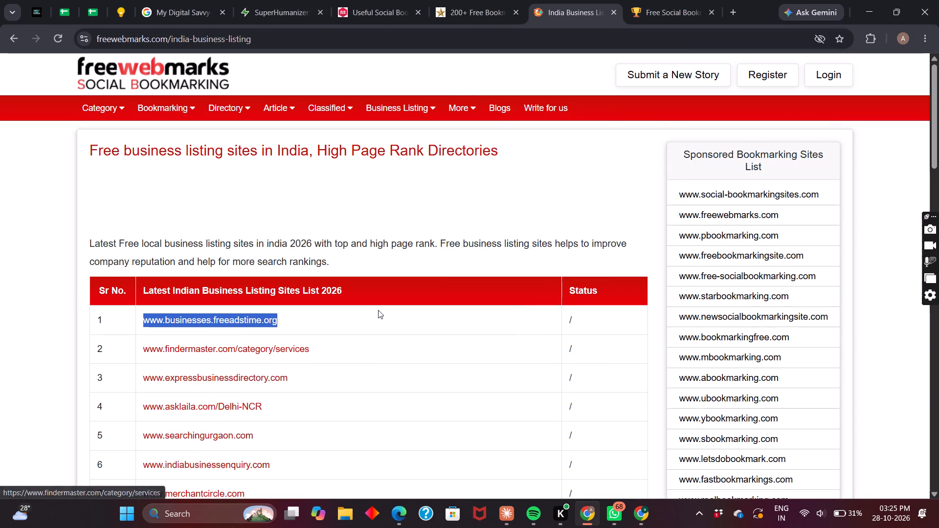
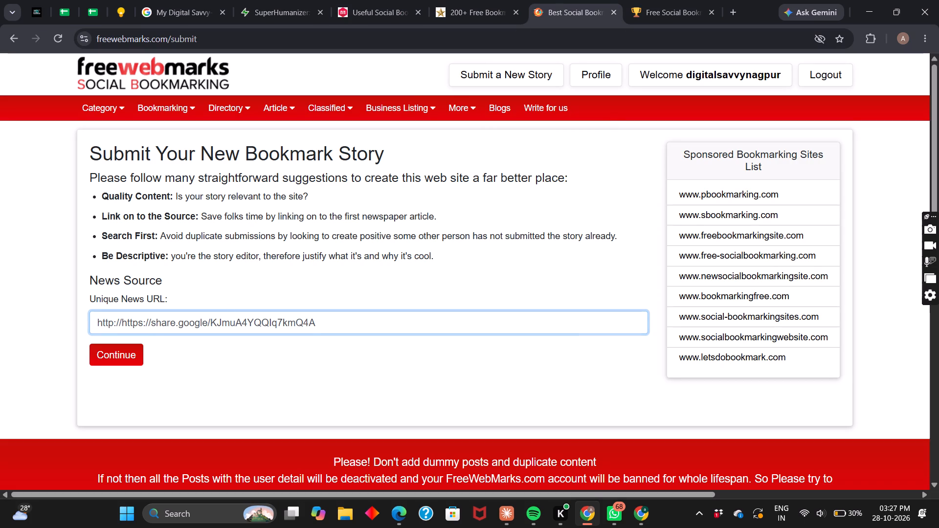
drag(121, 323, 48, 328)
key(BackSpace)
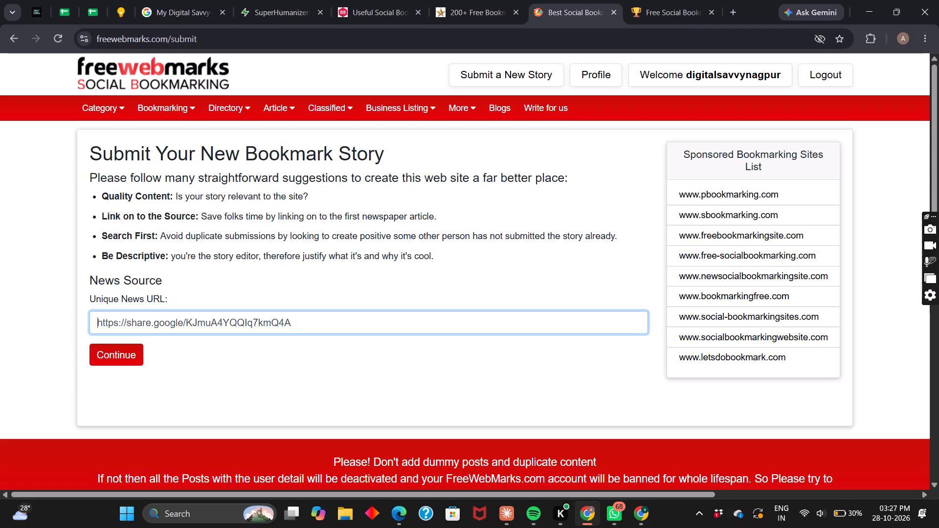
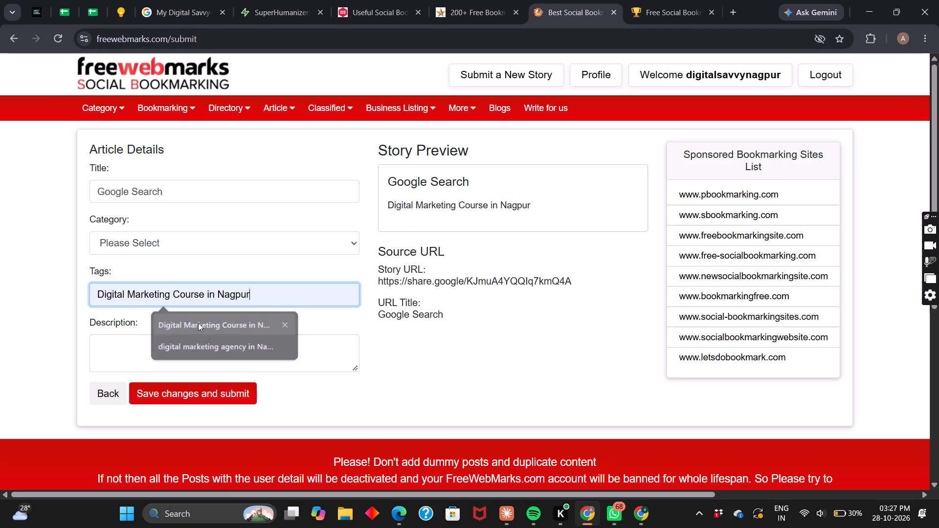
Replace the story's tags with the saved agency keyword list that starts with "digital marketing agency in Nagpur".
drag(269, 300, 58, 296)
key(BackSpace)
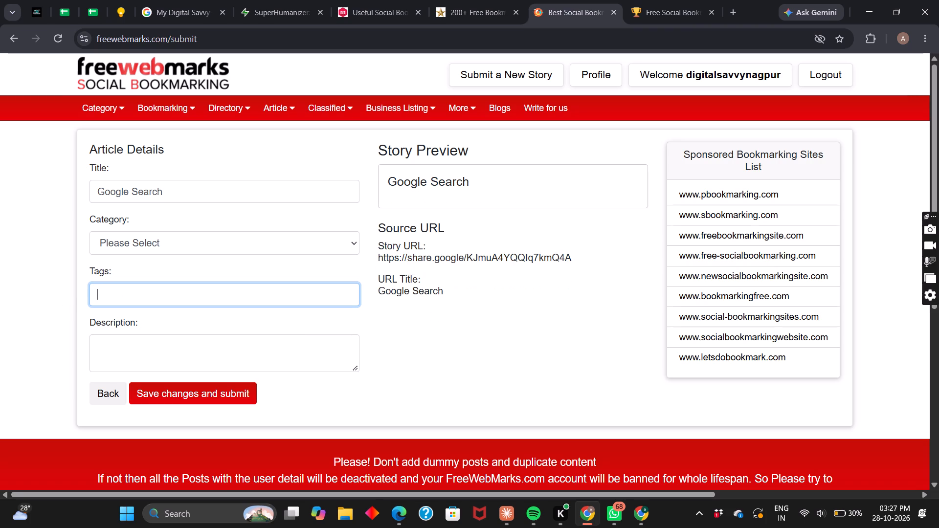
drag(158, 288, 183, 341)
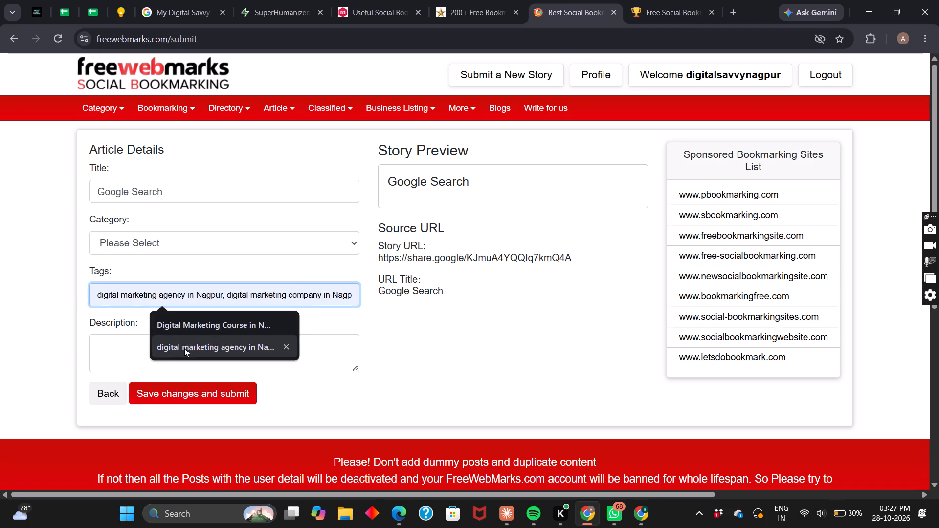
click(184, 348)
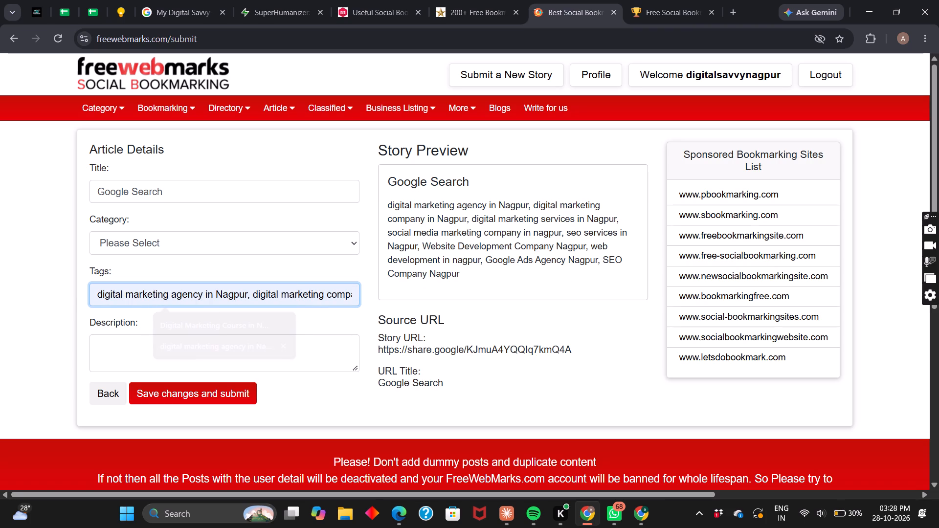
Copy the My Digital Savvy company description from the agency's Keep note into the story's description and try to save and submit it.
click(124, 8)
scroll(340, 295, down, 4)
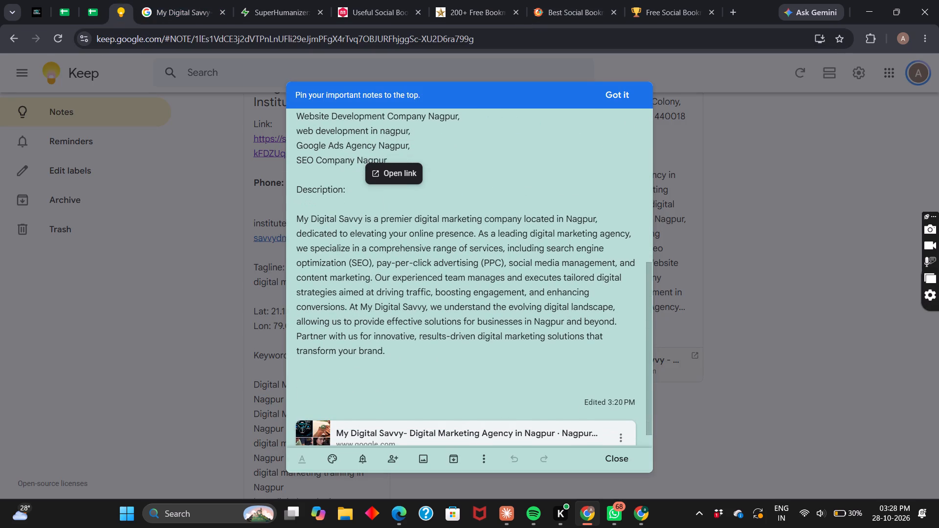
drag(296, 224, 395, 354)
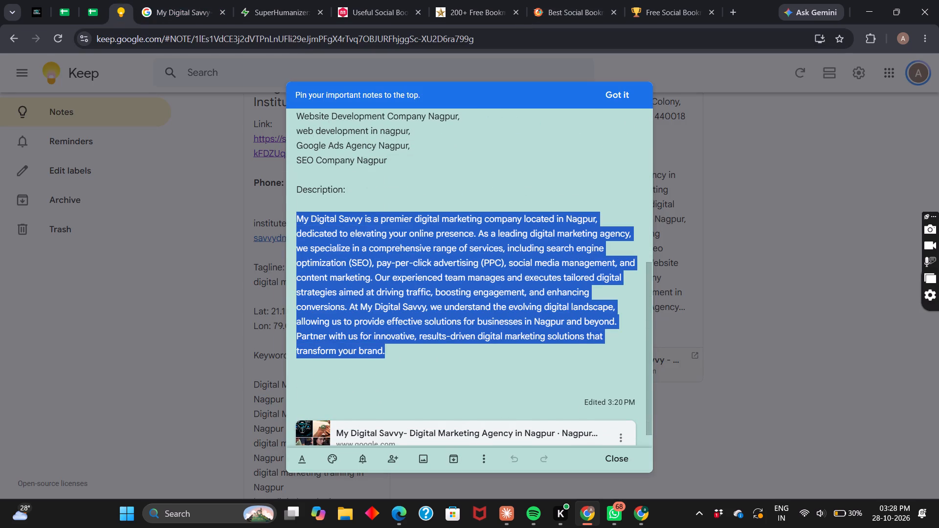
key(ctrl+c)
click(184, 292)
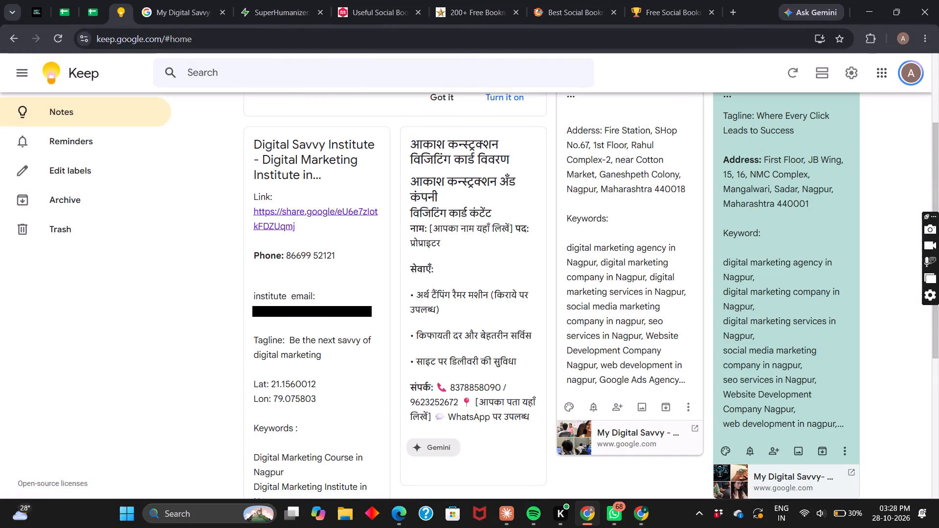
click(820, 170)
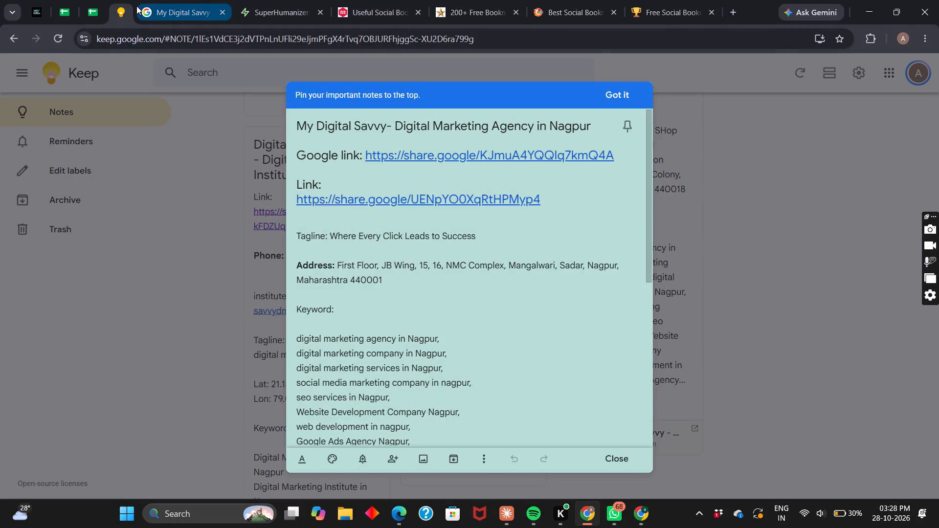
click(191, 6)
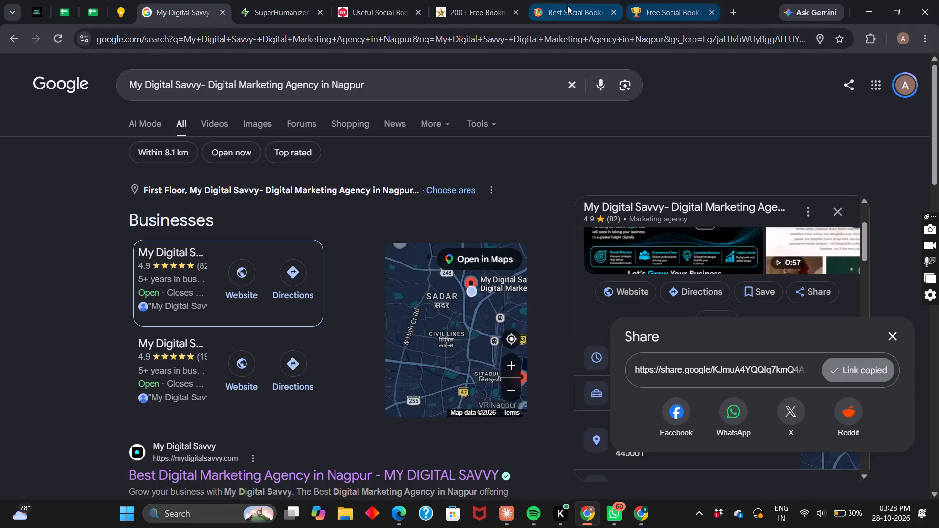
click(567, 5)
click(152, 364)
key(ctrl+v)
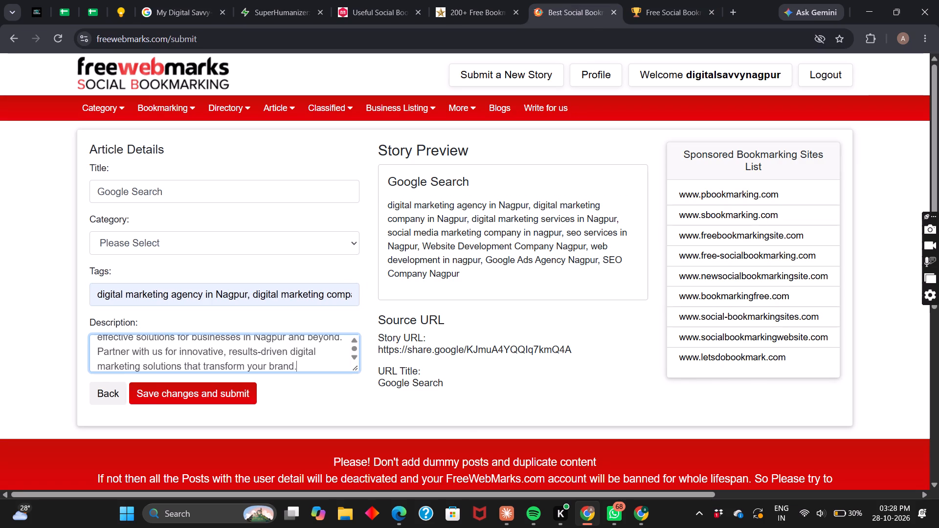
click(165, 391)
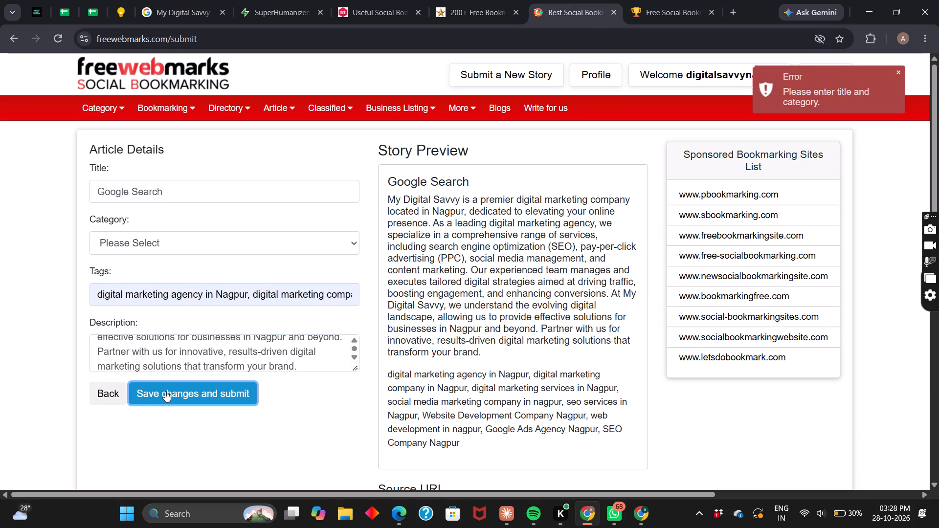
click(310, 358)
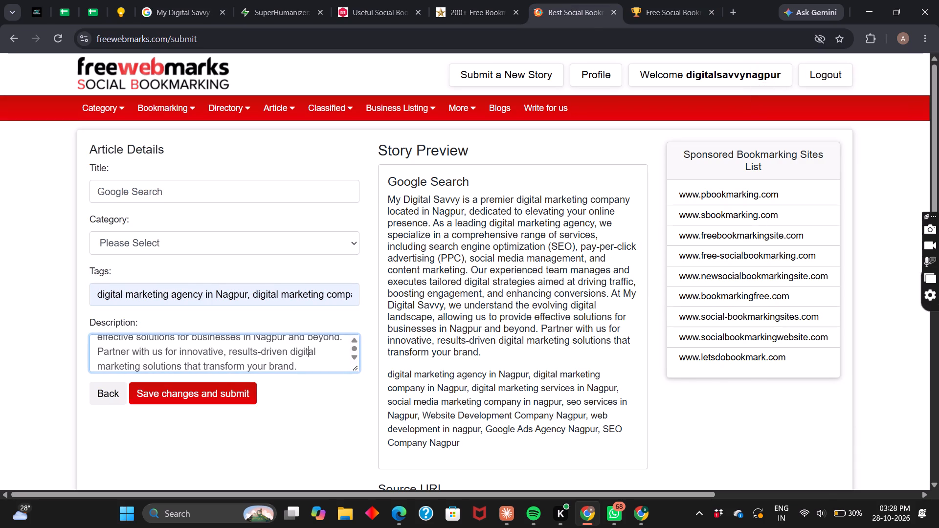
click(229, 391)
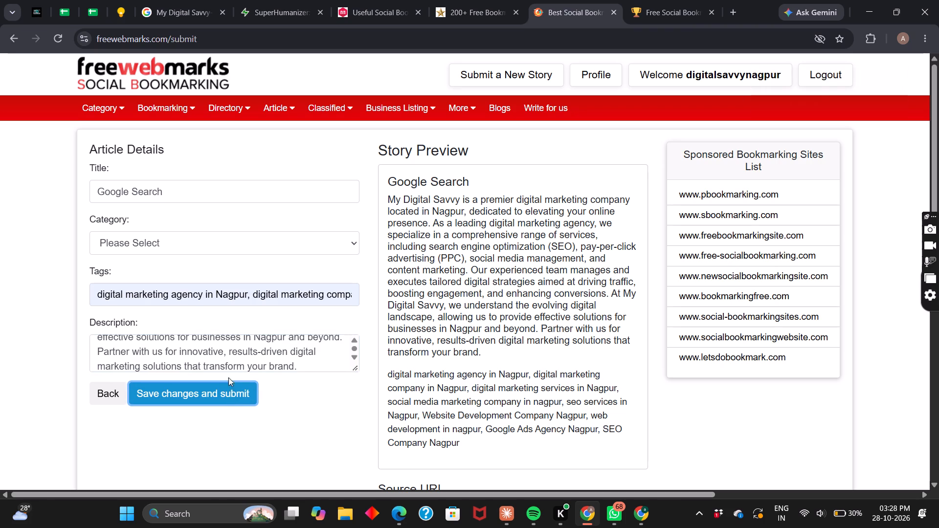
Replace the tags with the Keep note's first four keywords, agency through social media marketing company in nagpur, and try submitting again.
click(334, 291)
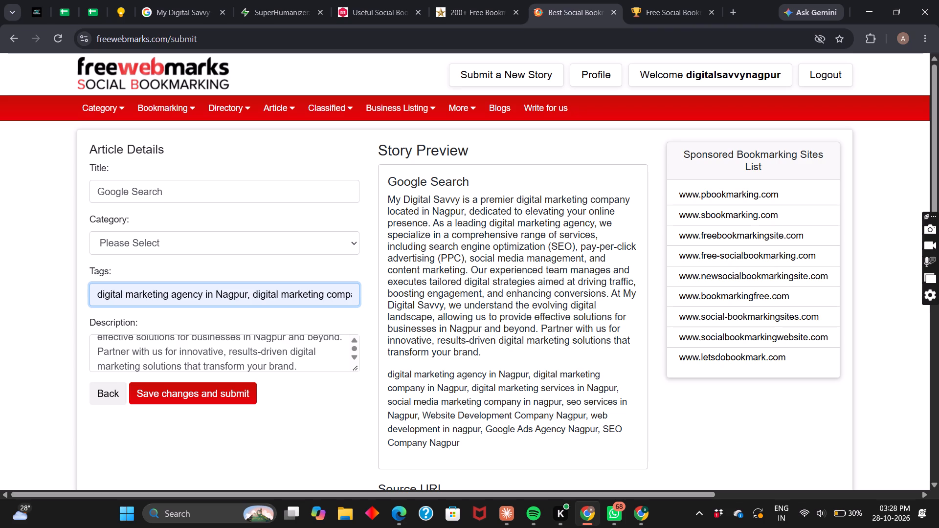
key(Right)
key(ctrl+a)
key(BackSpace)
click(121, 9)
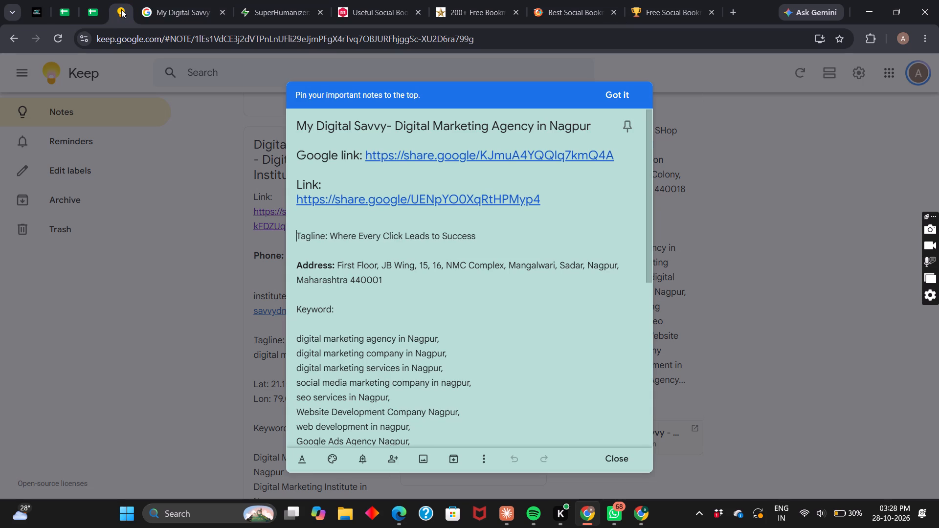
scroll(363, 310, down, 1)
drag(292, 315, 486, 356)
key(ctrl+x)
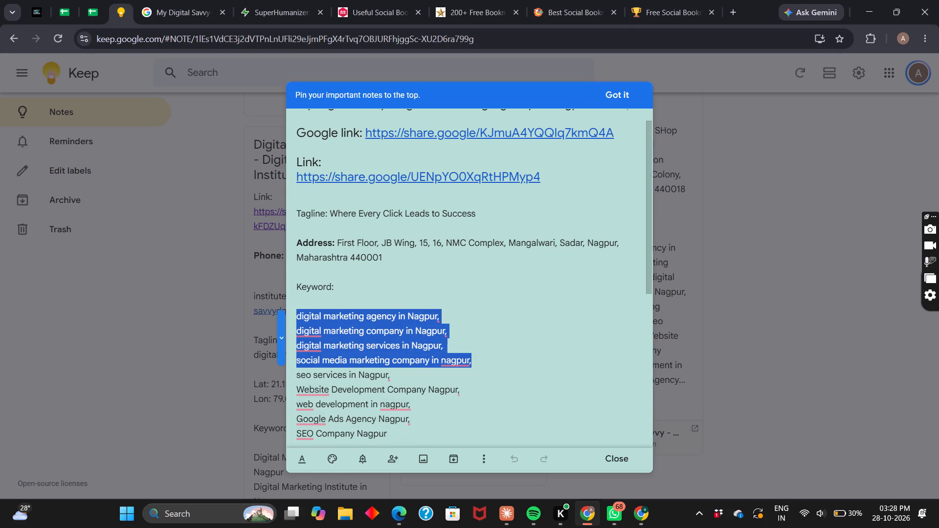
key(ctrl+z)
key(ctrl+c)
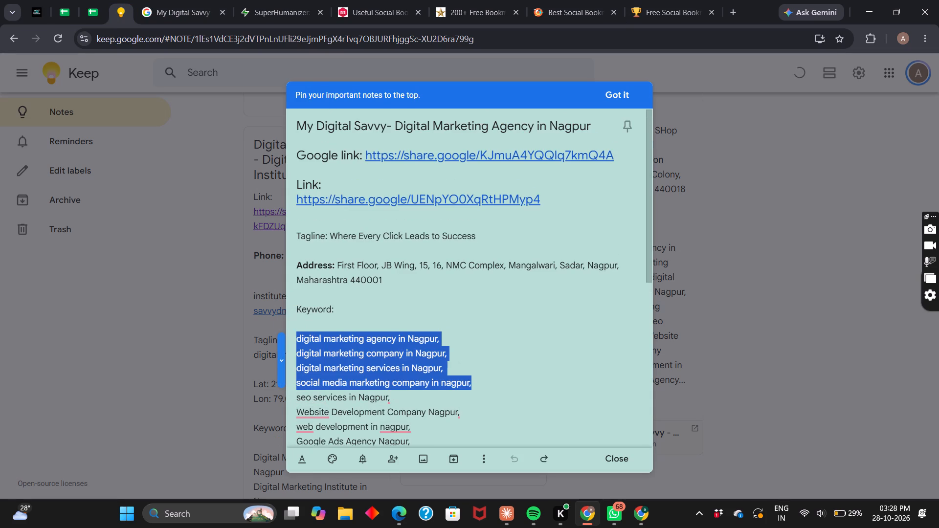
click(536, 8)
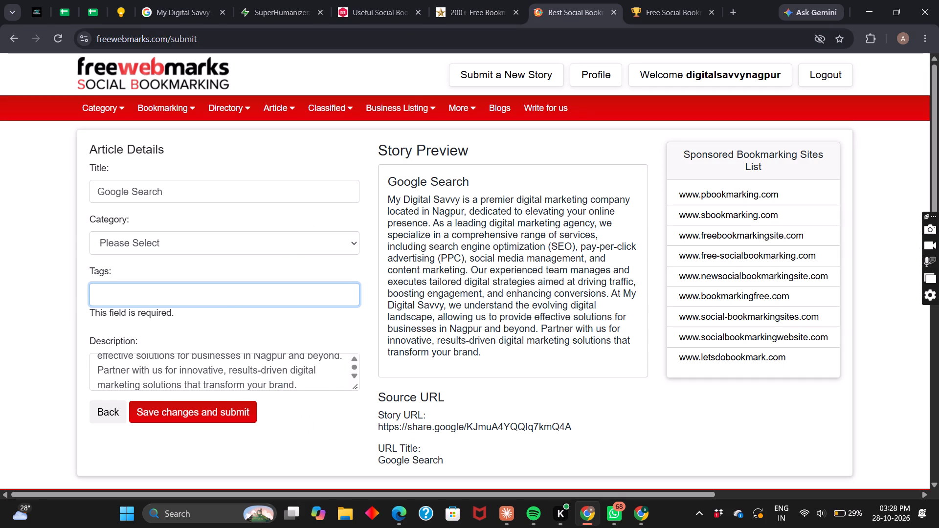
click(200, 286)
key(ctrl+v)
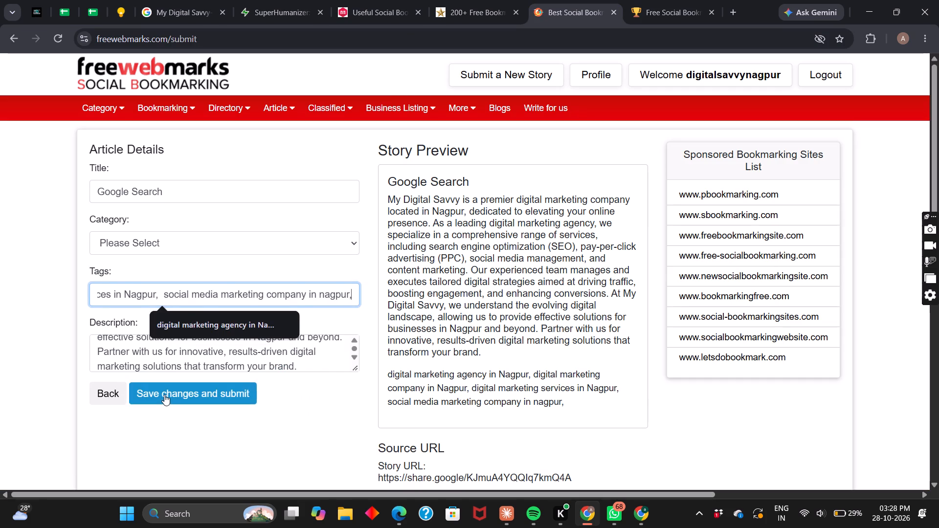
click(164, 395)
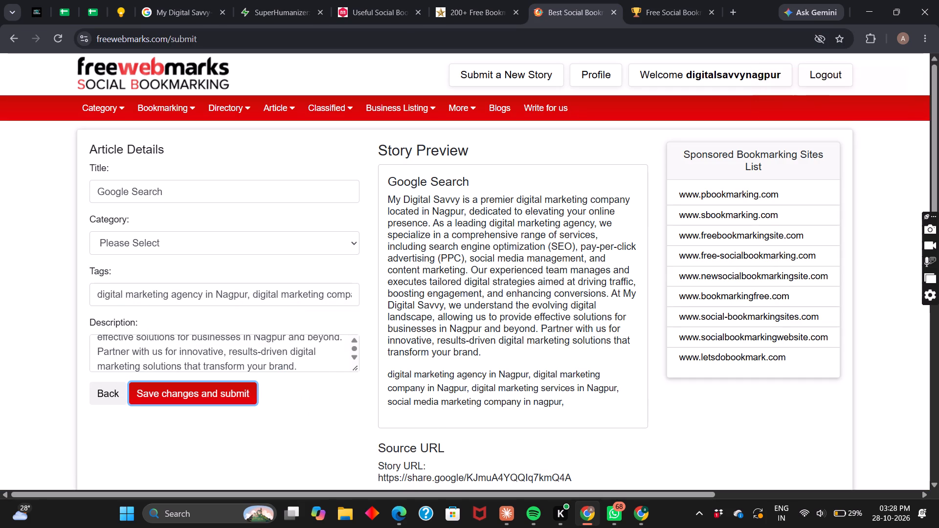
Retry submitting the story and check the form and the rest of the page for what is blocking it.
scroll(292, 361, up, 3)
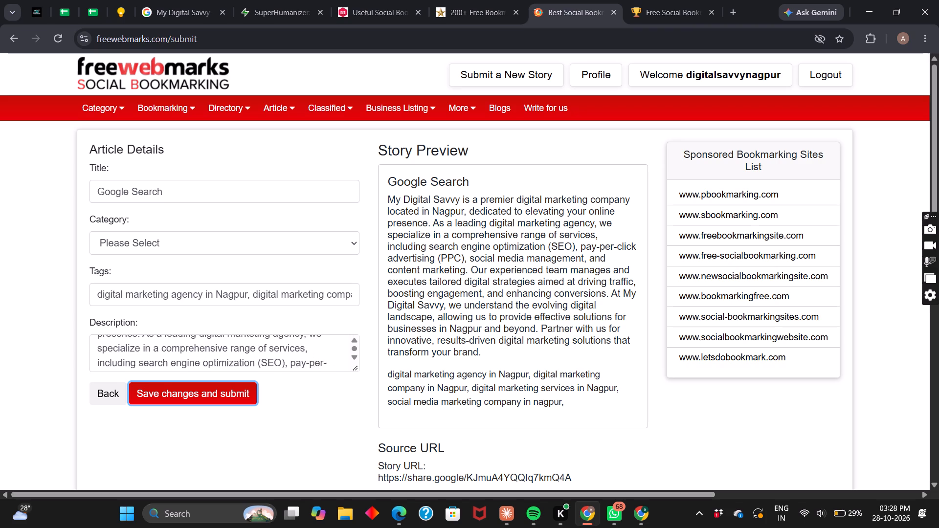
scroll(292, 361, up, 1)
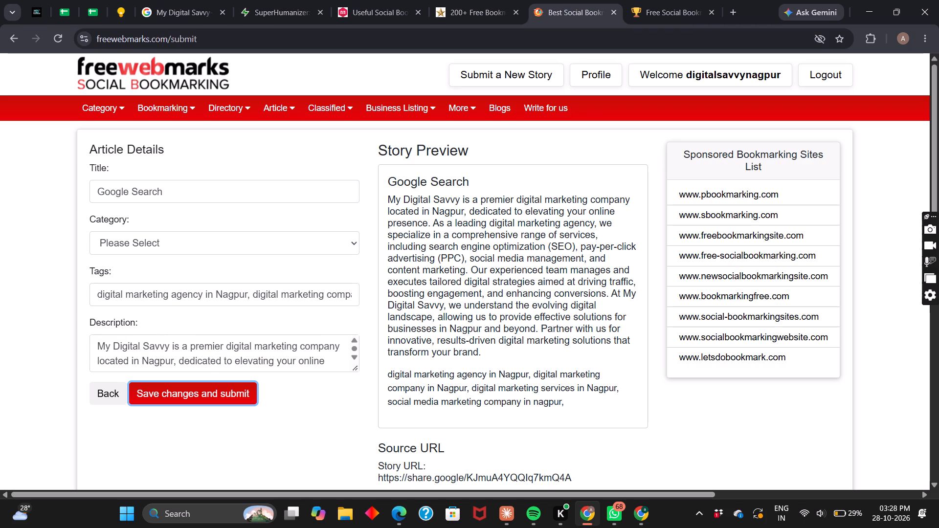
click(231, 387)
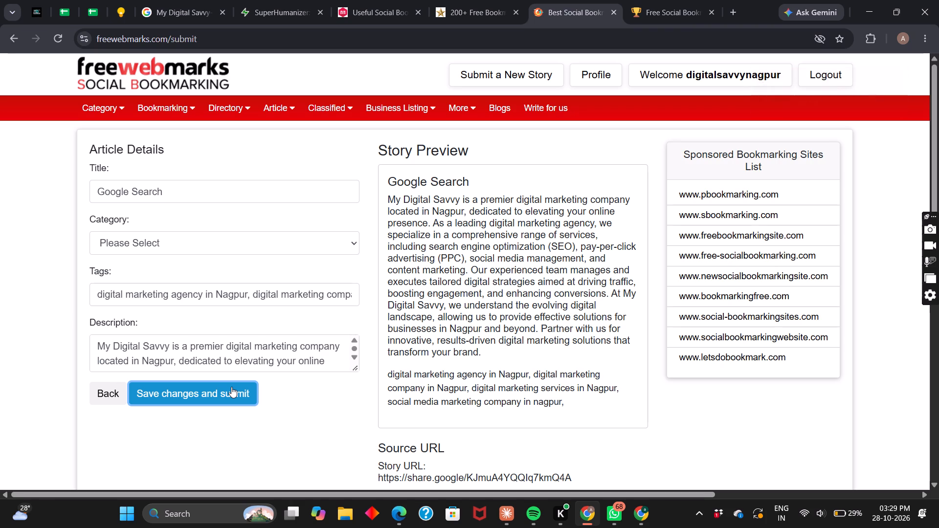
scroll(231, 387, up, 3)
scroll(231, 387, down, 6)
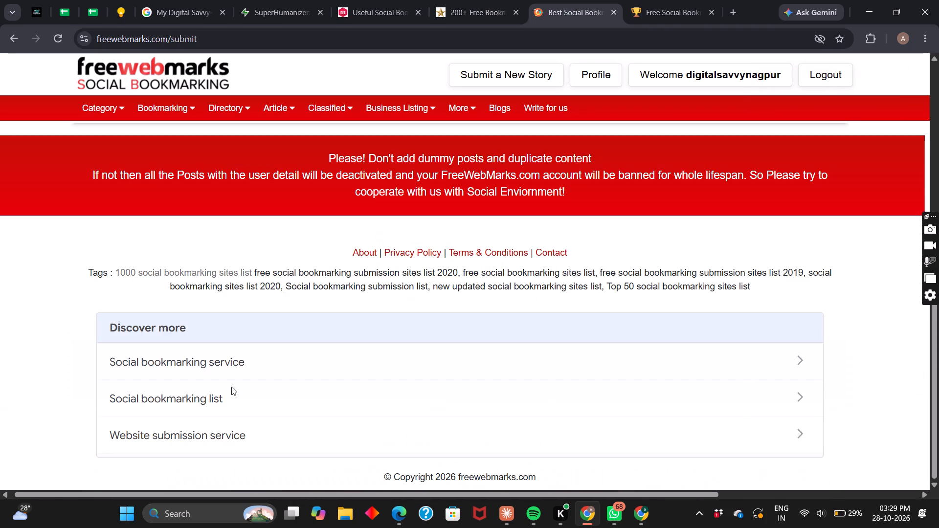
scroll(231, 387, up, 3)
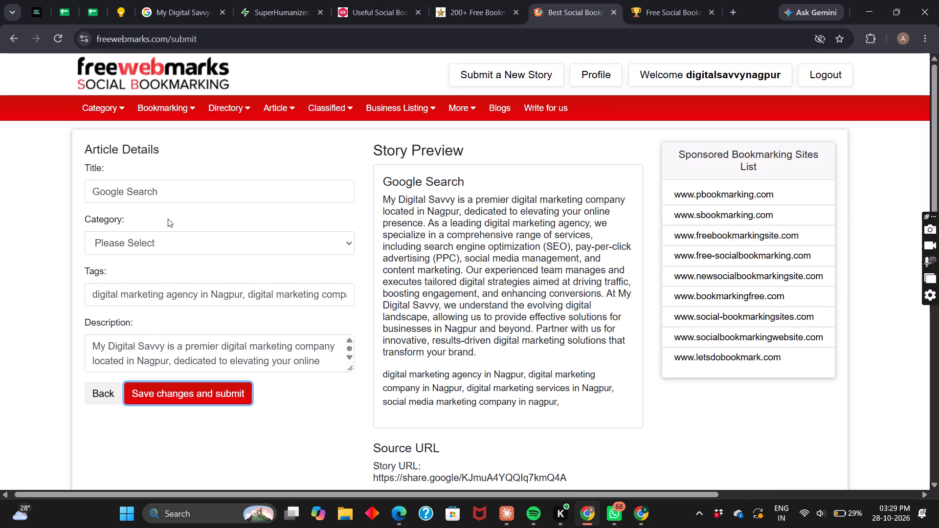
Replace the story's title with "My Digital Savvy- Digital Marketing Agency in Nagpur", copied from the Keep note.
click(211, 195)
drag(211, 195, 60, 184)
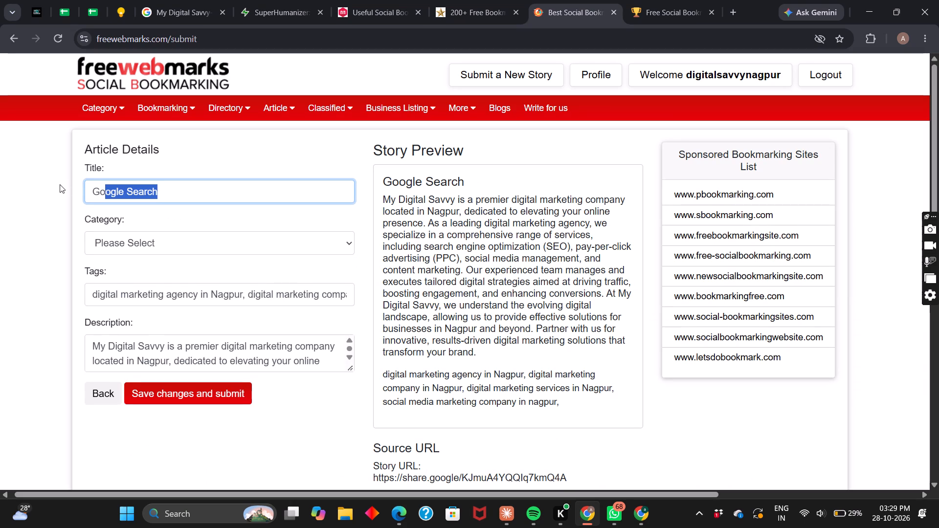
key(BackSpace)
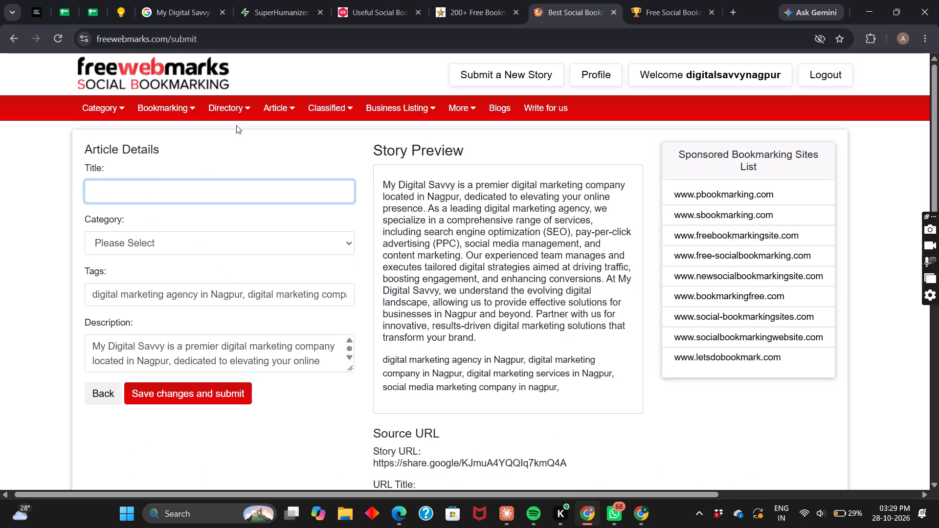
click(116, 8)
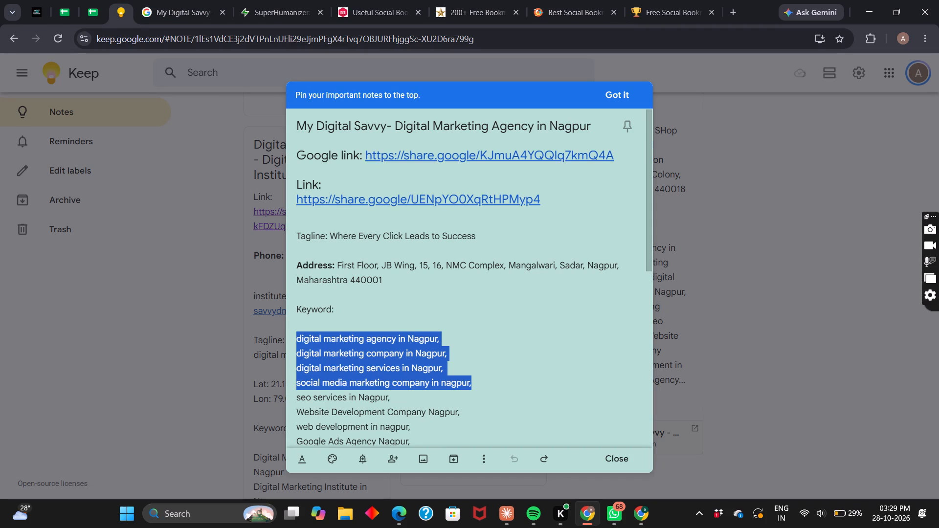
drag(291, 127, 538, 135)
key(ctrl+c)
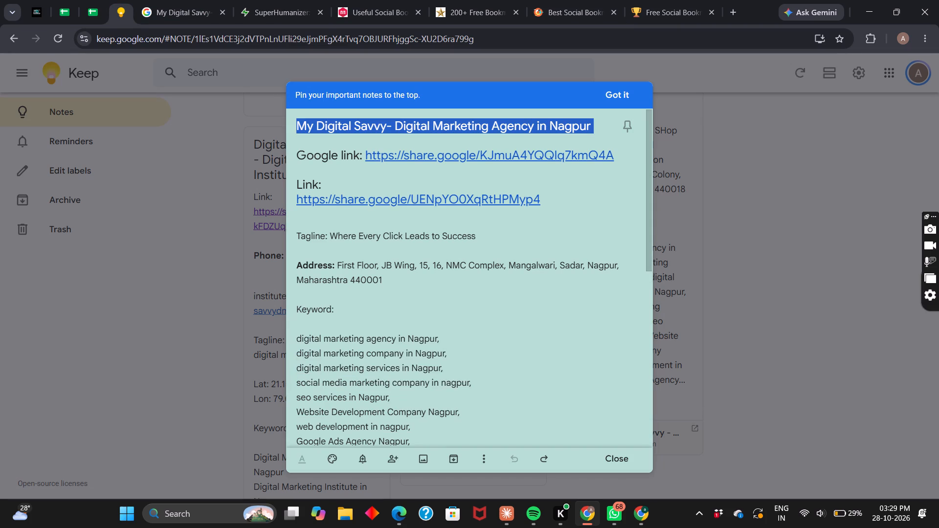
drag(579, 19, 187, 31)
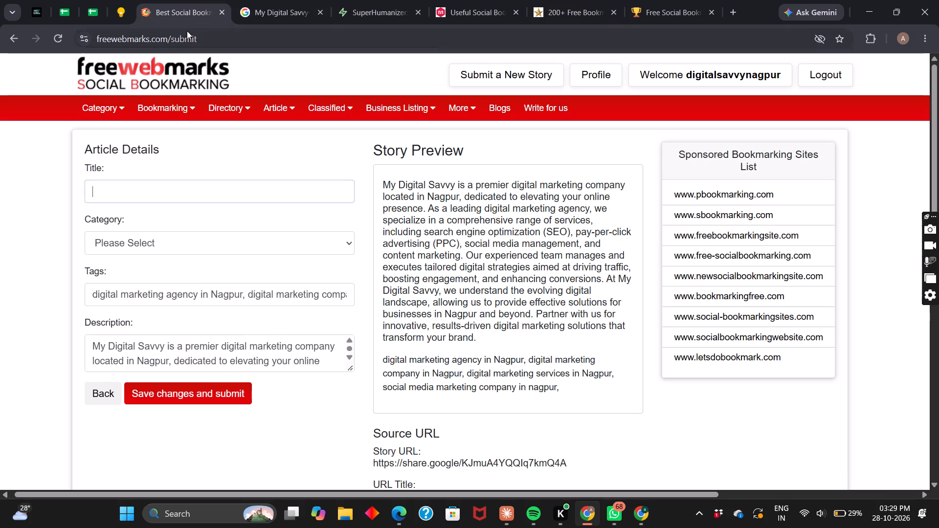
click(112, 194)
key(ctrl+v)
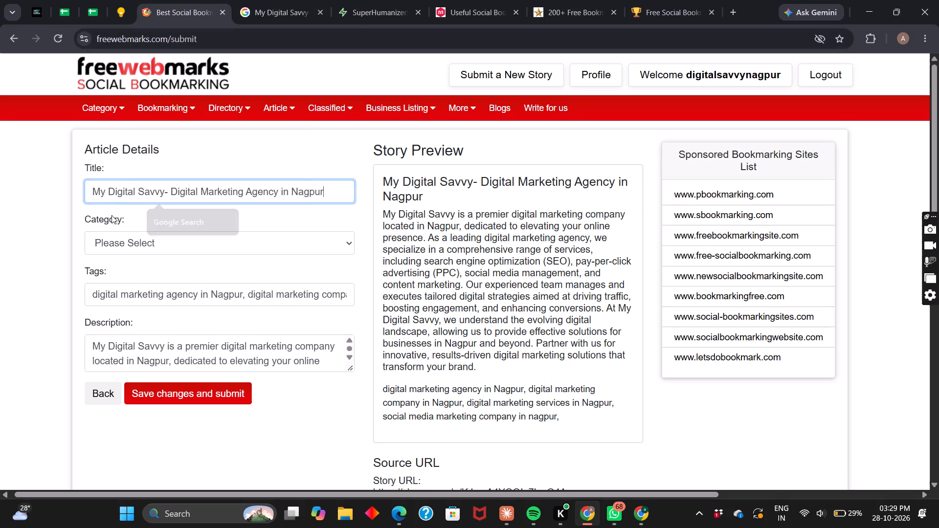
Set the story's category to Business, save the changes and confirm the story submission.
click(151, 244)
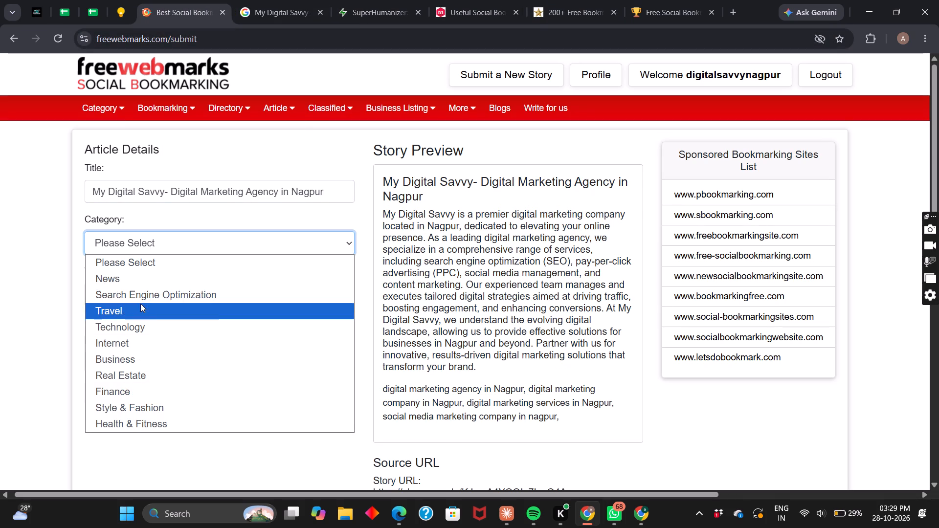
click(158, 365)
click(169, 400)
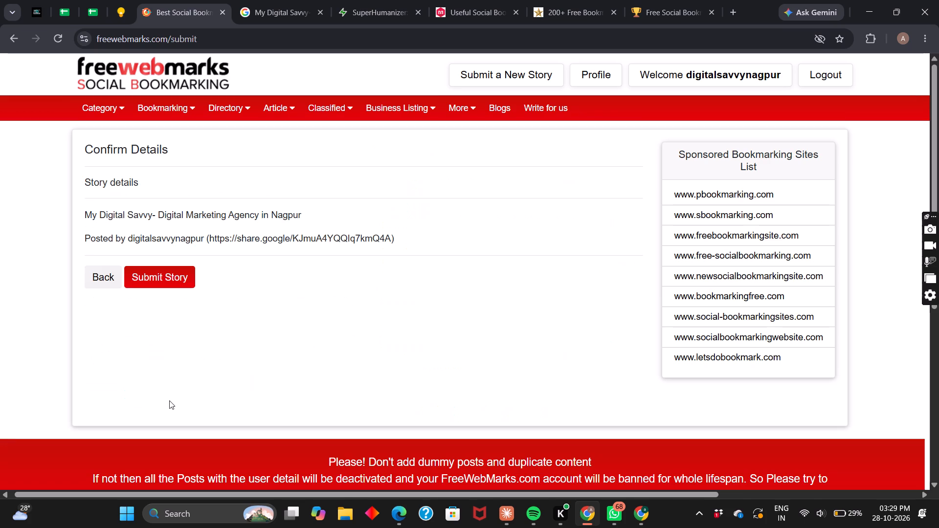
click(146, 280)
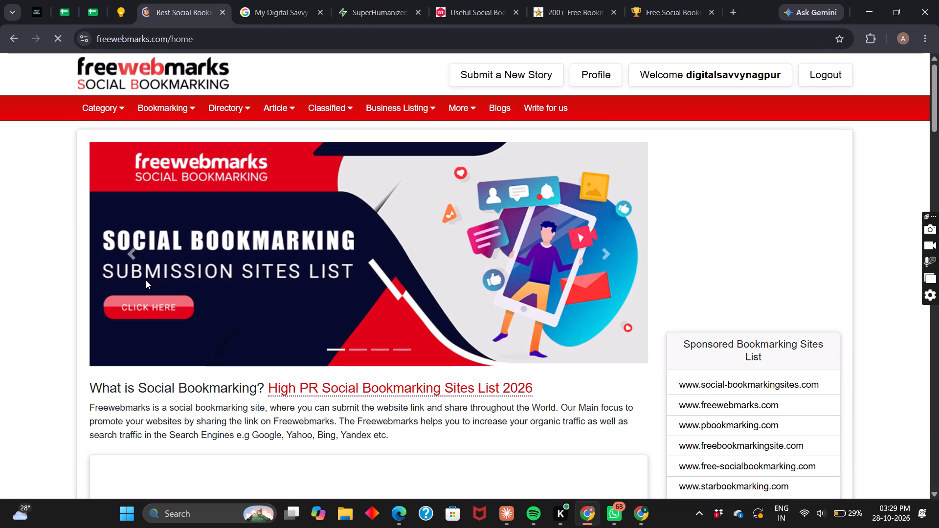
Find the newly published "My Digital Savvy- Digital Marketing Agency in Nagpur" story on the Freewebmarks home page and open it.
scroll(146, 280, down, 3)
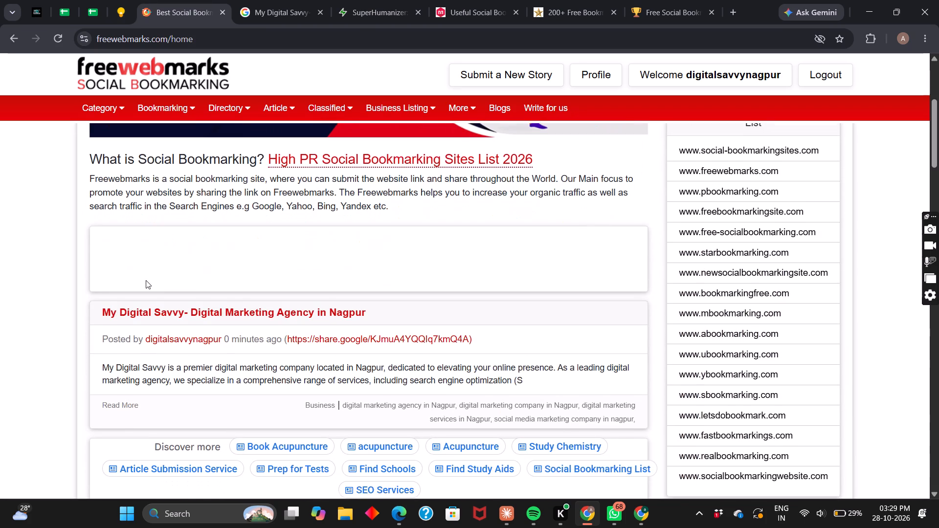
scroll(146, 280, down, 2)
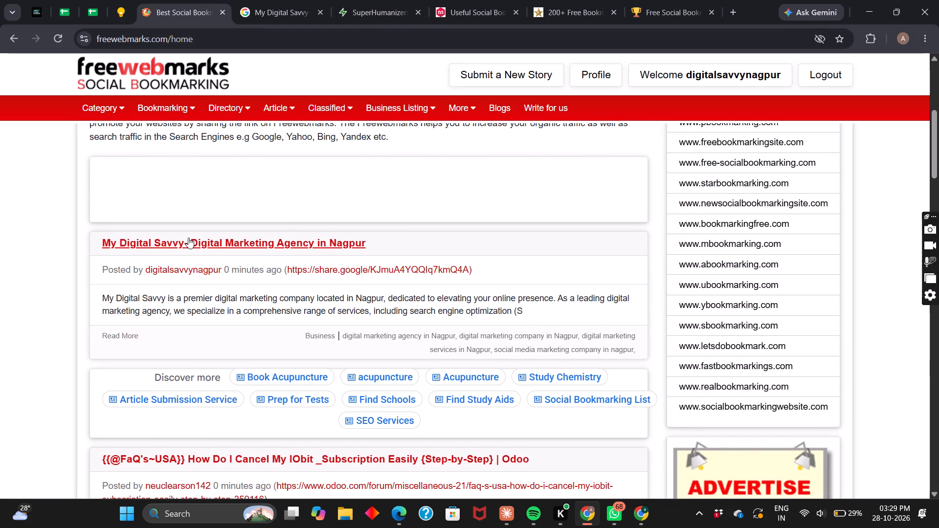
click(188, 238)
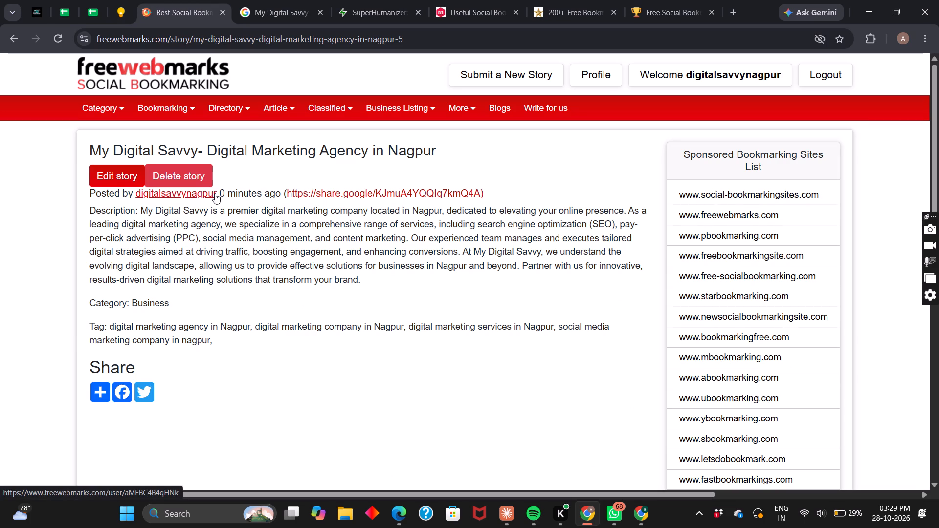
scroll(230, 288, up, 1)
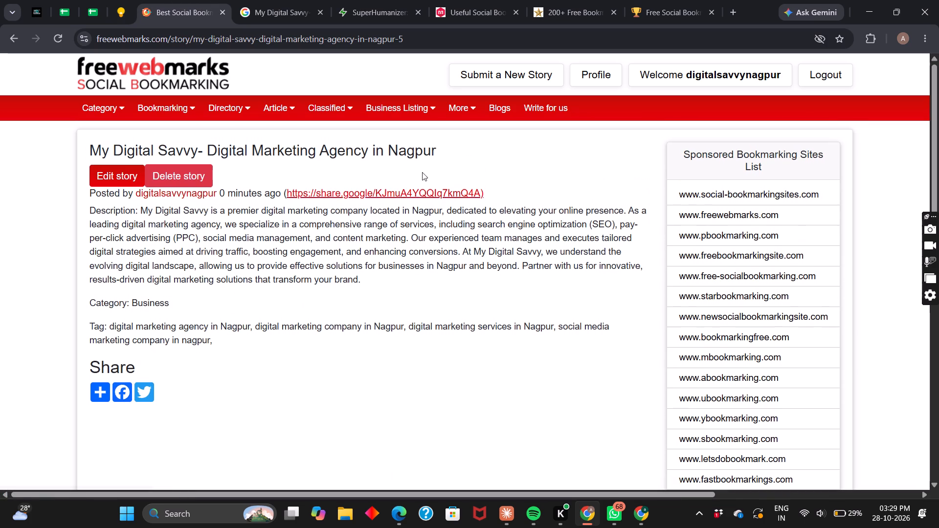
Copy the story page's URL and record it in cell C9 of the MDS Agency column in the new backlink sheet.
drag(427, 36, 0, 49)
key(ctrl+c)
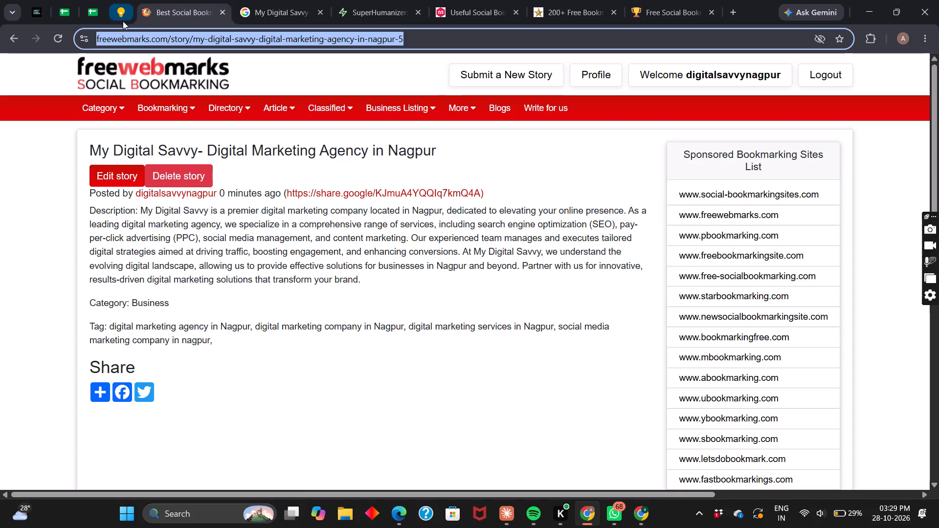
click(550, 137)
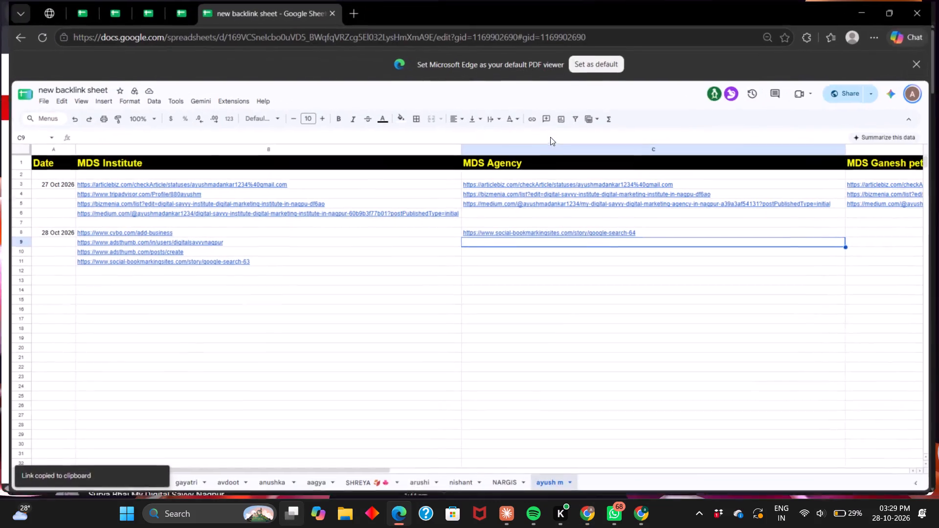
click(486, 245)
key(ctrl+v)
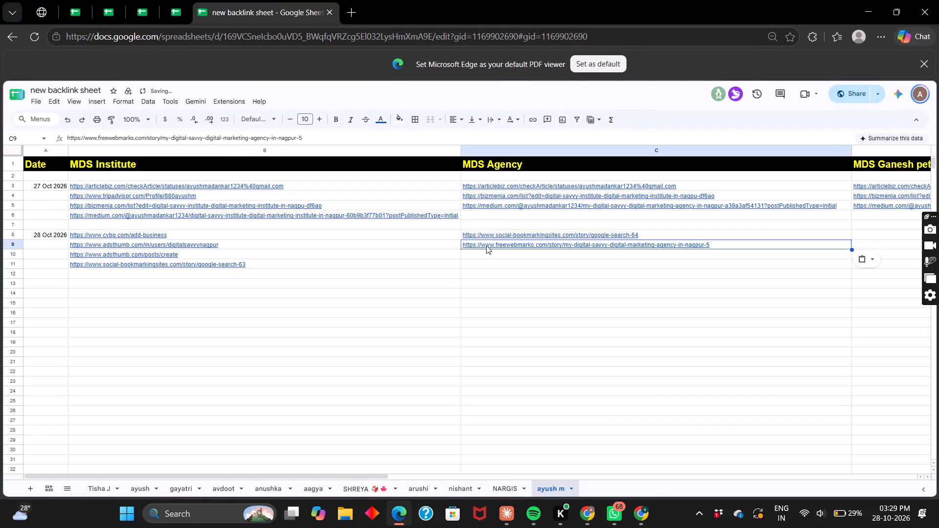
click(486, 255)
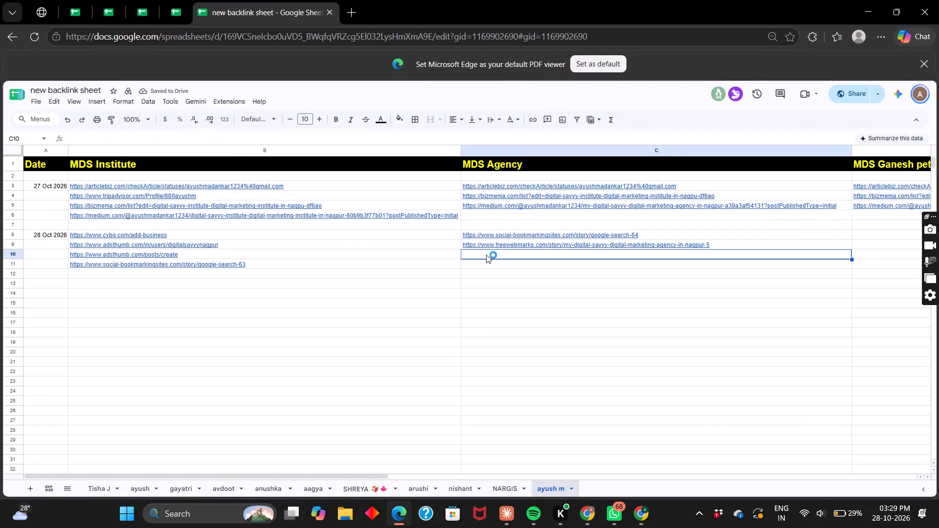
click(467, 145)
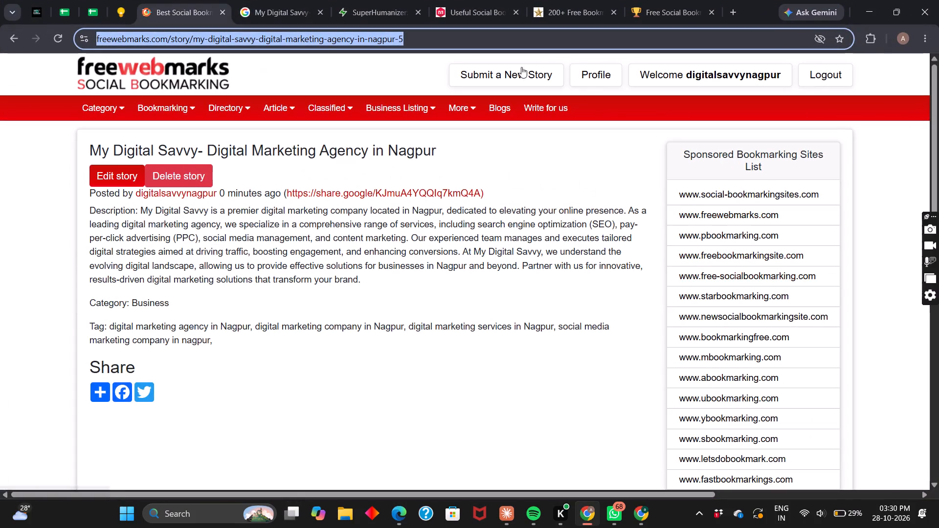
click(568, 2)
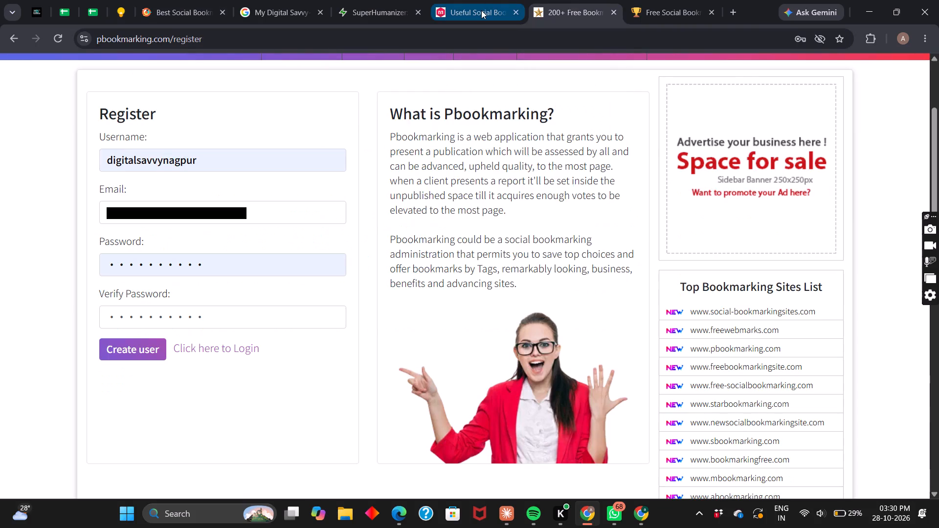
click(481, 10)
click(651, 6)
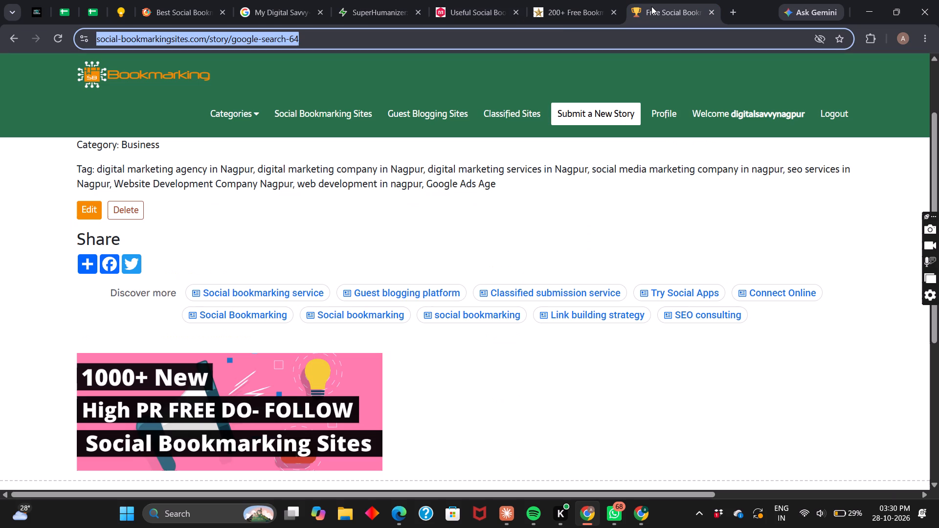
scroll(501, 226, right, 12)
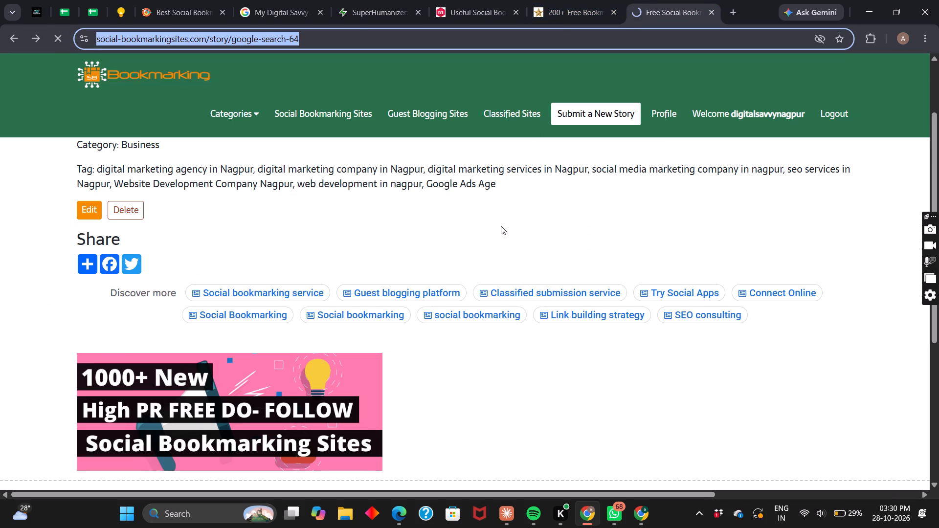
scroll(501, 226, right, 8)
scroll(501, 226, right, 13)
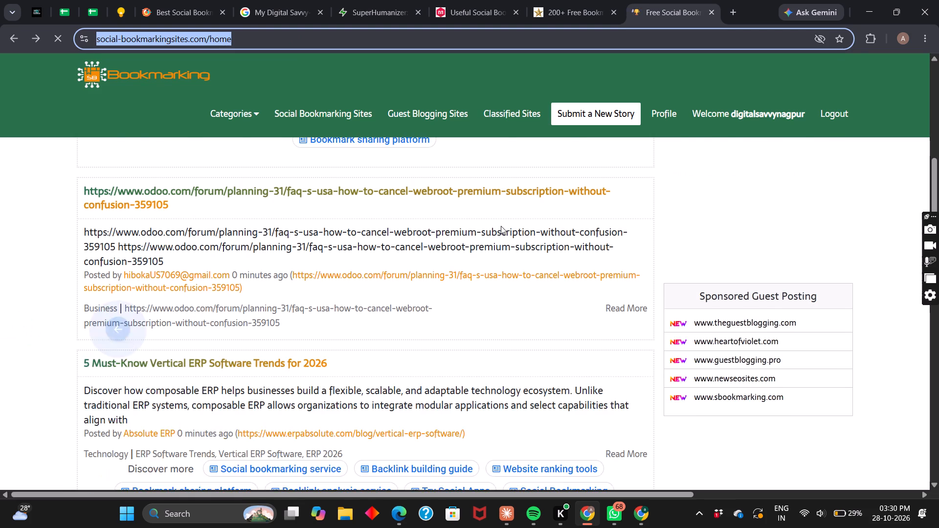
scroll(501, 226, up, 11)
scroll(501, 226, down, 1)
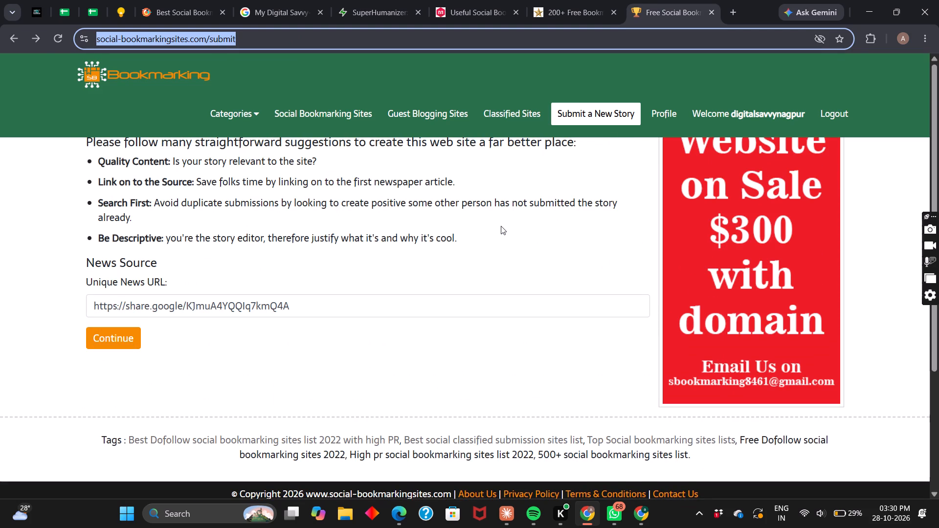
scroll(501, 226, right, 8)
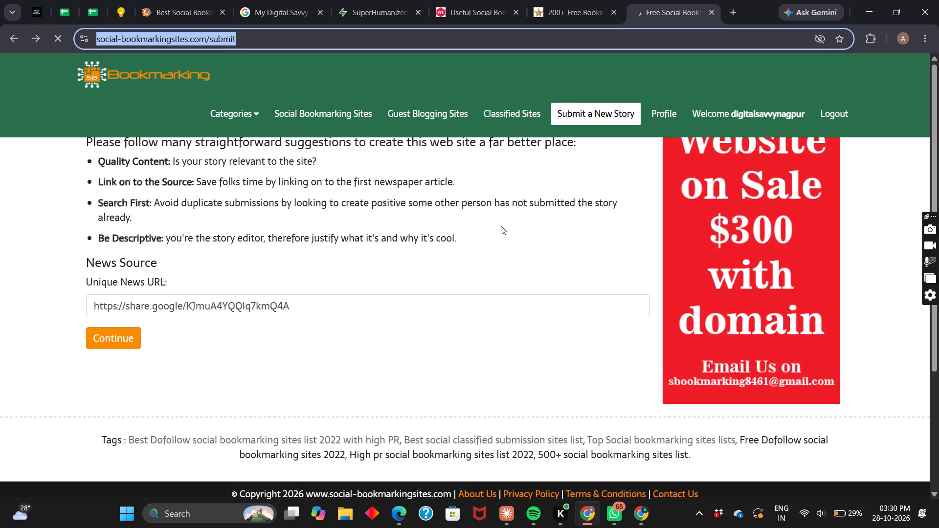
scroll(501, 226, right, 3)
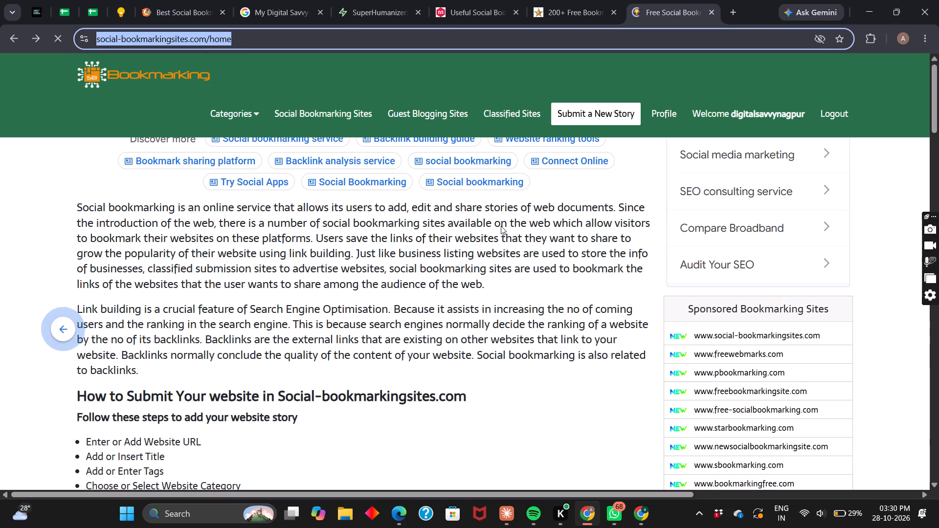
scroll(501, 226, right, 2)
scroll(501, 226, left, 7)
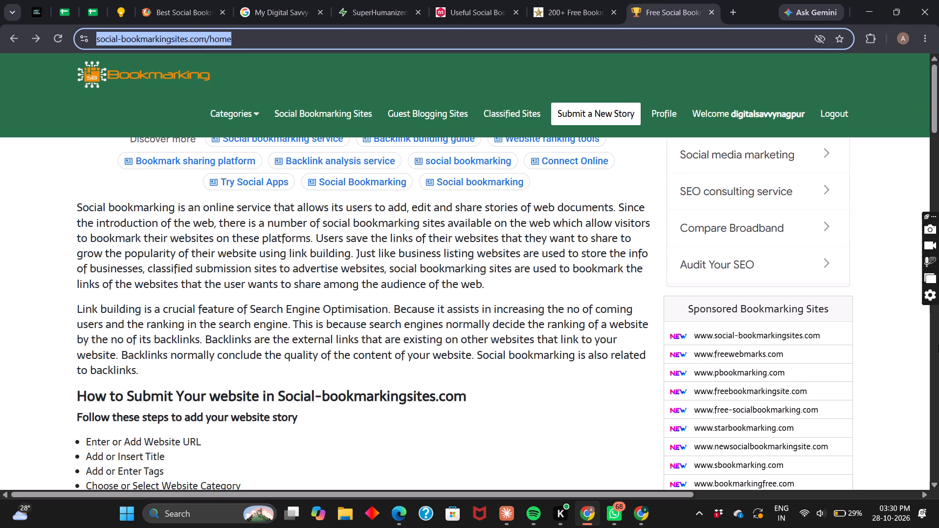
click(770, 374)
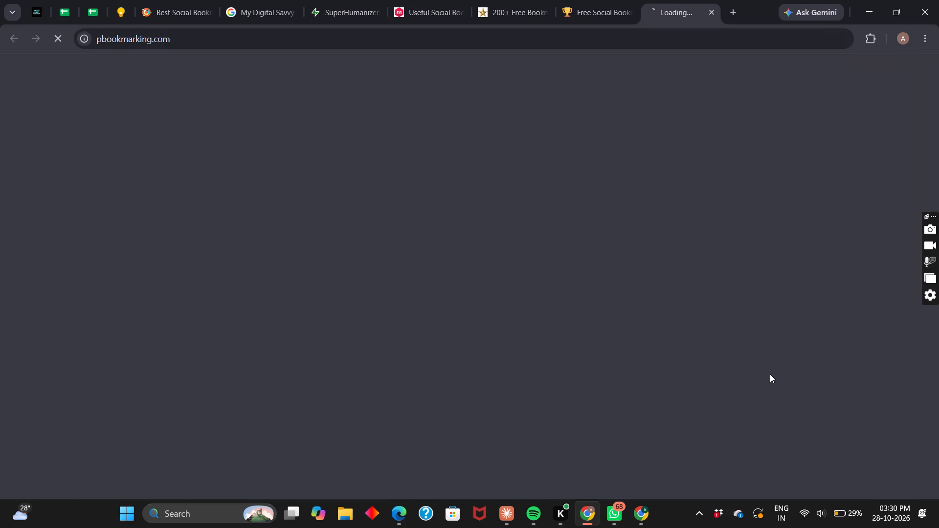
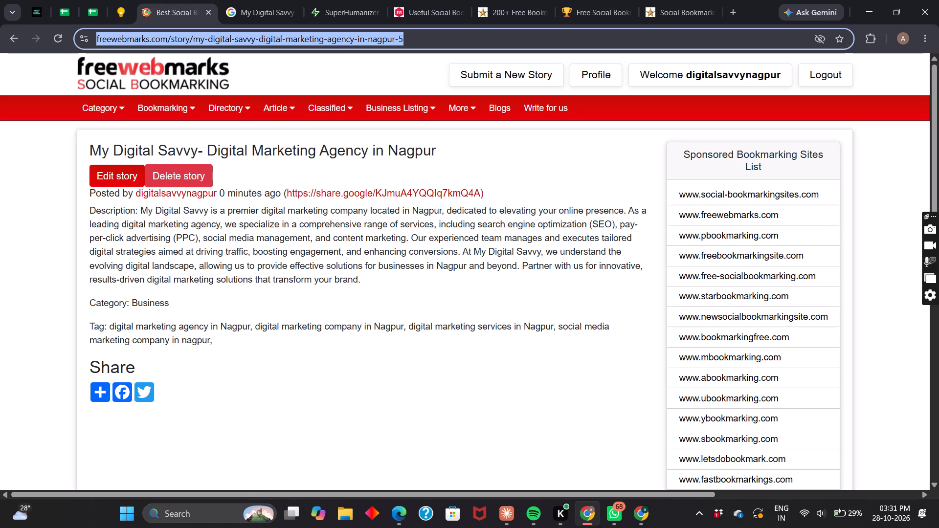
In the My Digital Savvy note in Keep, move the Google link's URL onto its own line and copy it.
scroll(388, 233, up, 3)
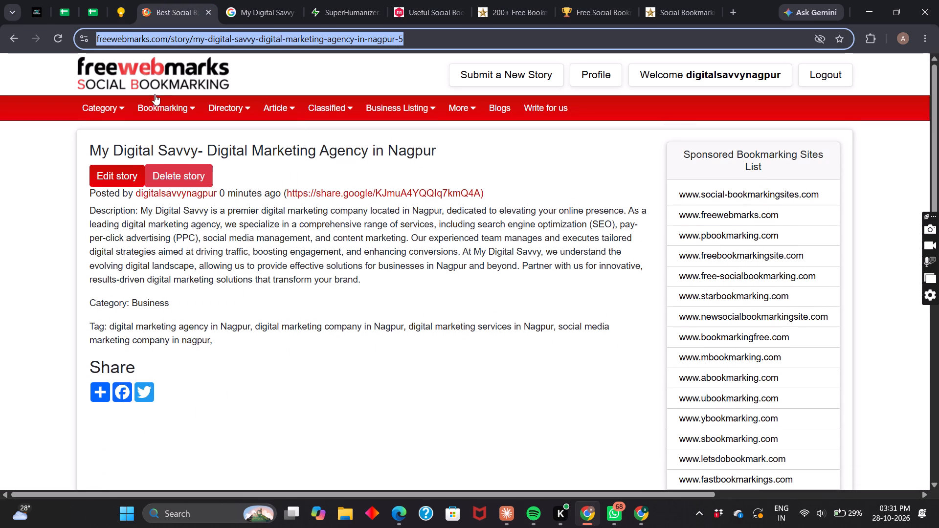
click(116, 13)
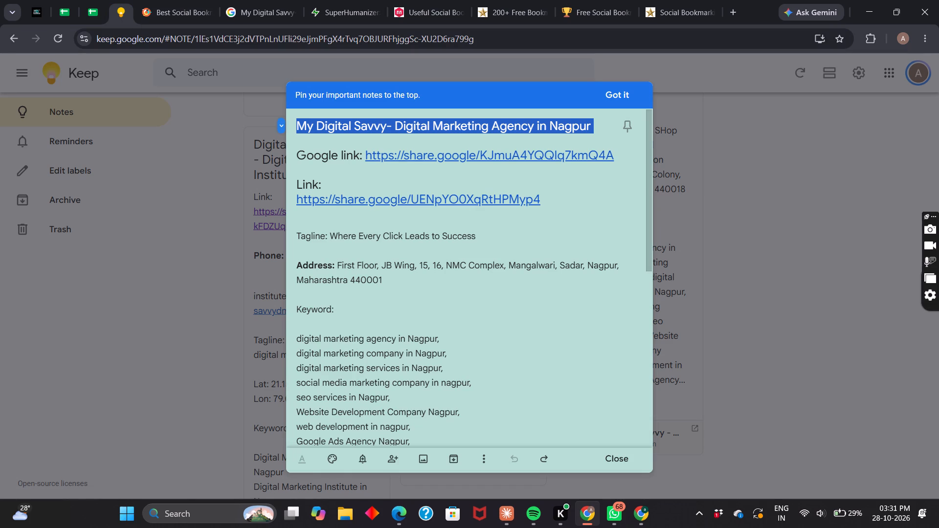
double_click(423, 163)
drag(423, 163, 427, 150)
triple_click(427, 150)
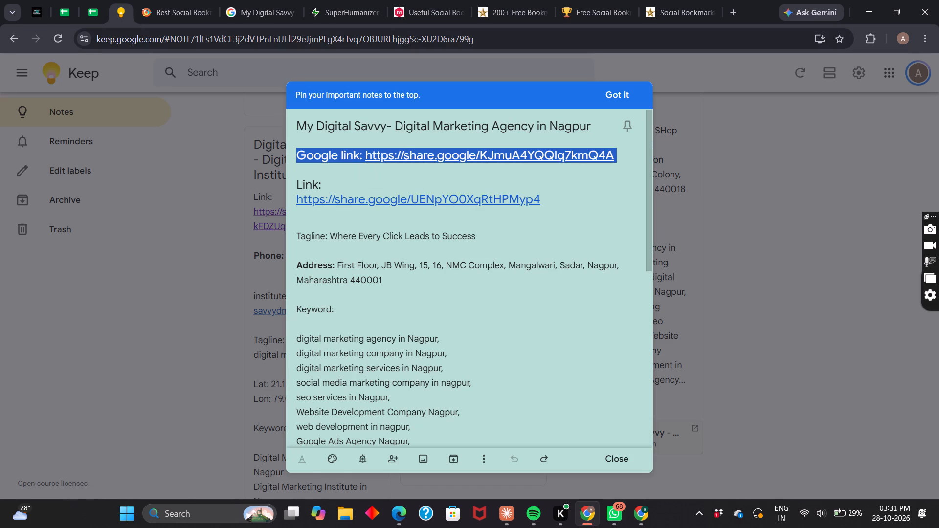
click(368, 151)
key(shift+Return)
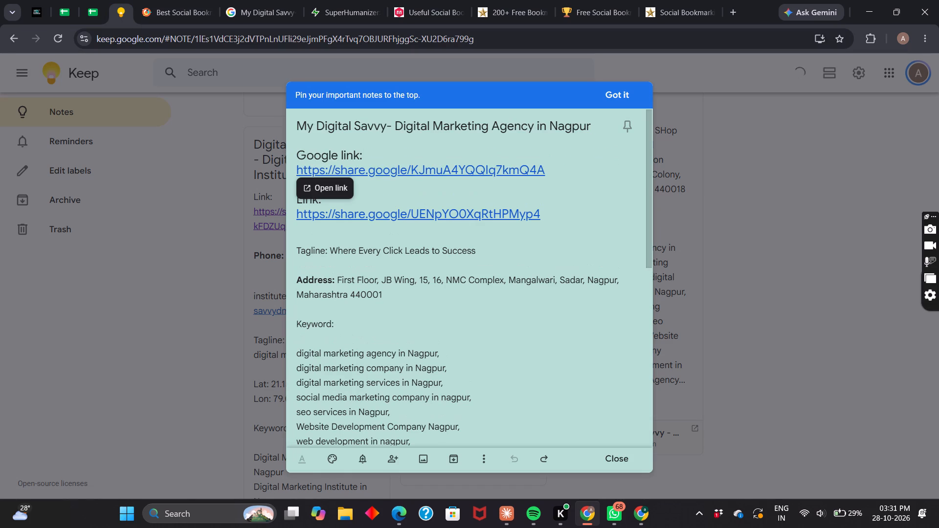
triple_click(374, 168)
key(ctrl+c)
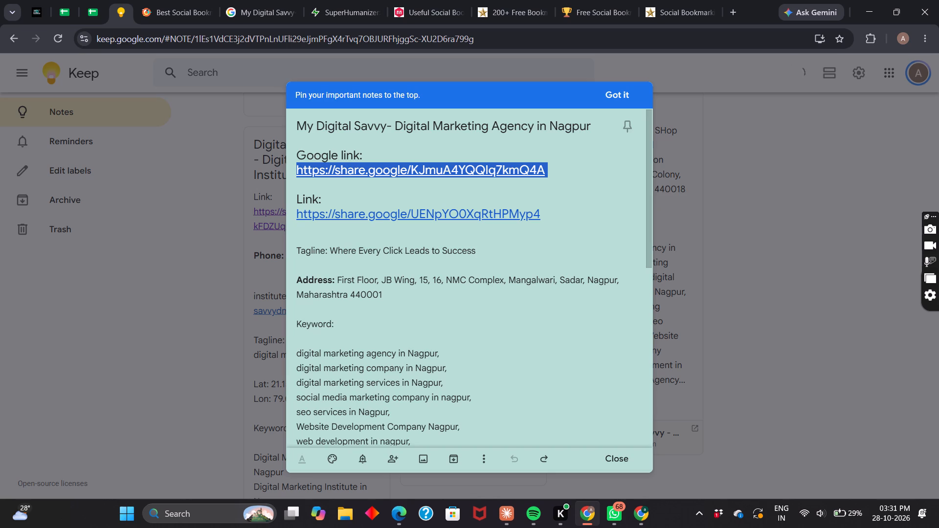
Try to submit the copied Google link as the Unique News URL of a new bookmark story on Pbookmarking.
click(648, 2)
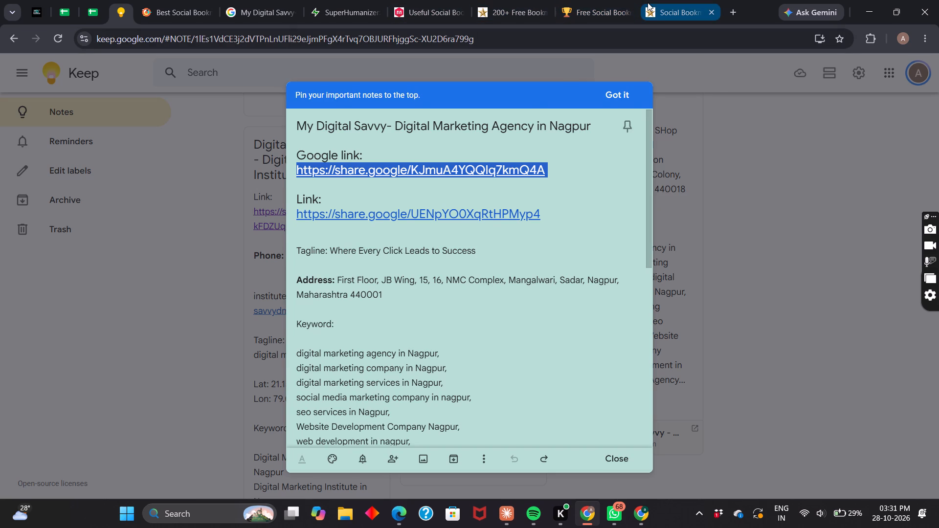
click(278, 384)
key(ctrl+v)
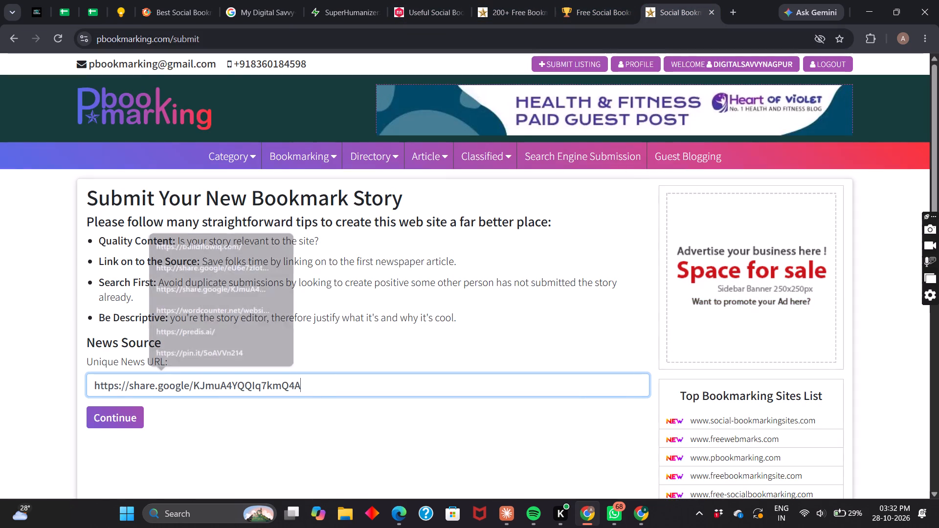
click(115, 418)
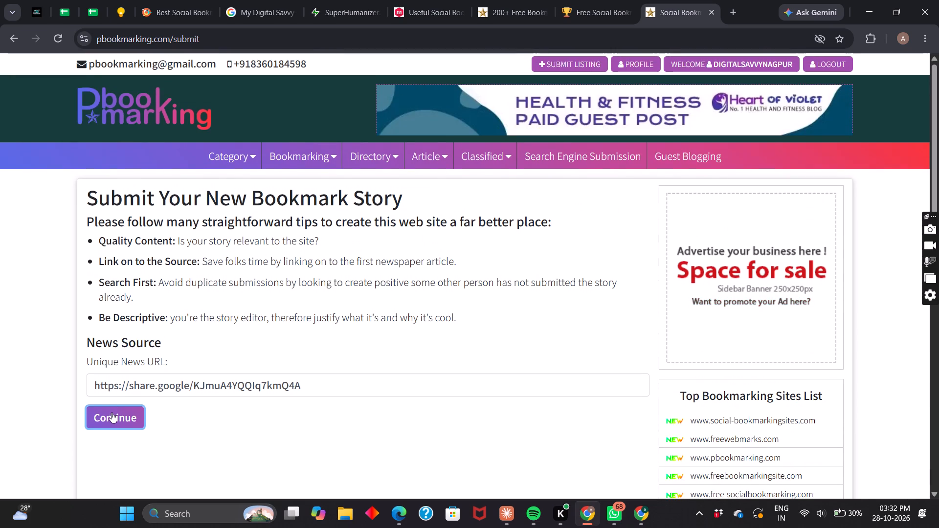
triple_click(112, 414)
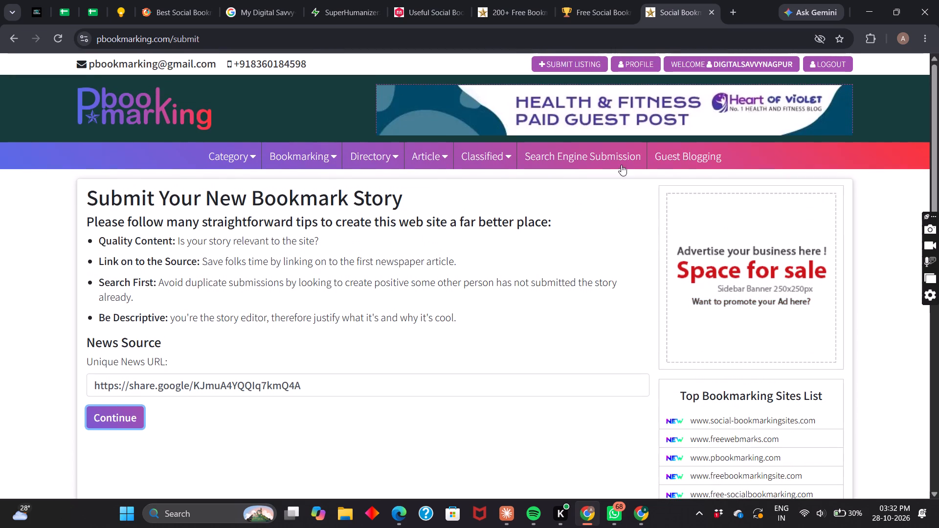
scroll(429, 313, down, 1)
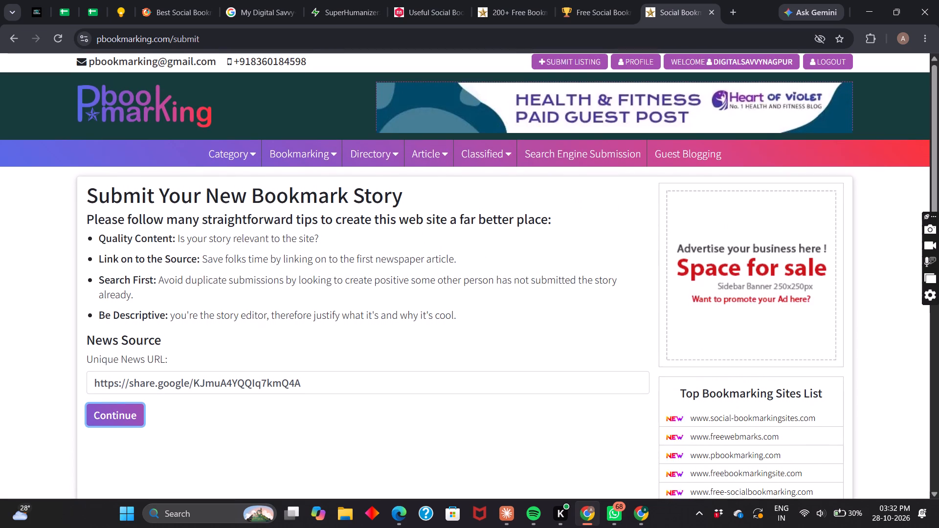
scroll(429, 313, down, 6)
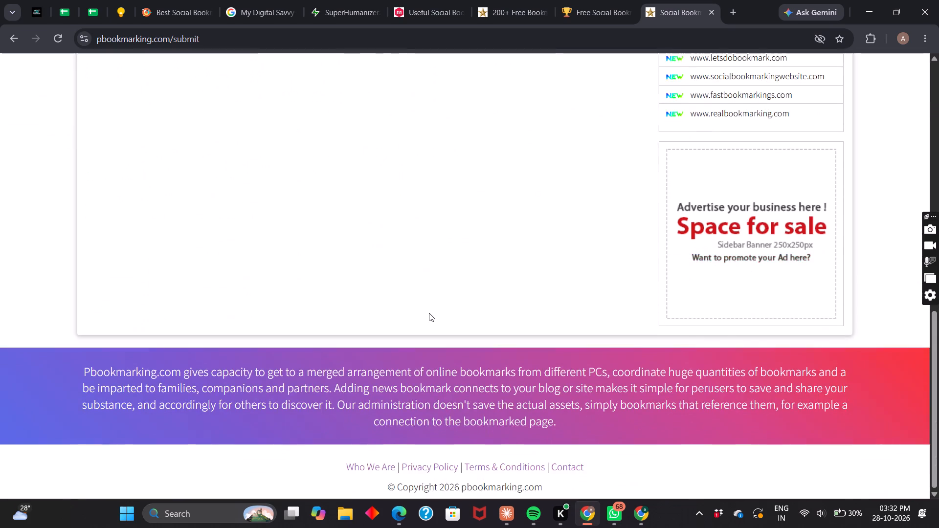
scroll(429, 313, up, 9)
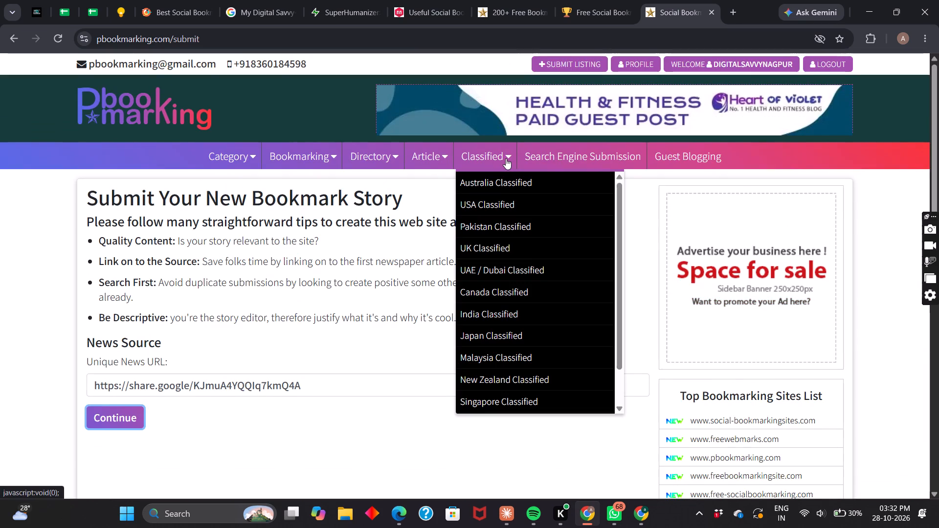
click(493, 308)
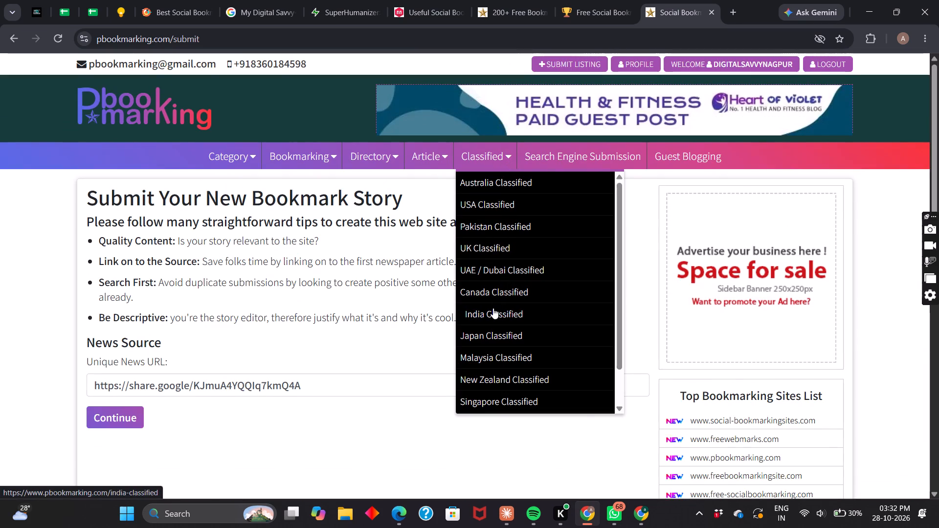
scroll(283, 379, down, 2)
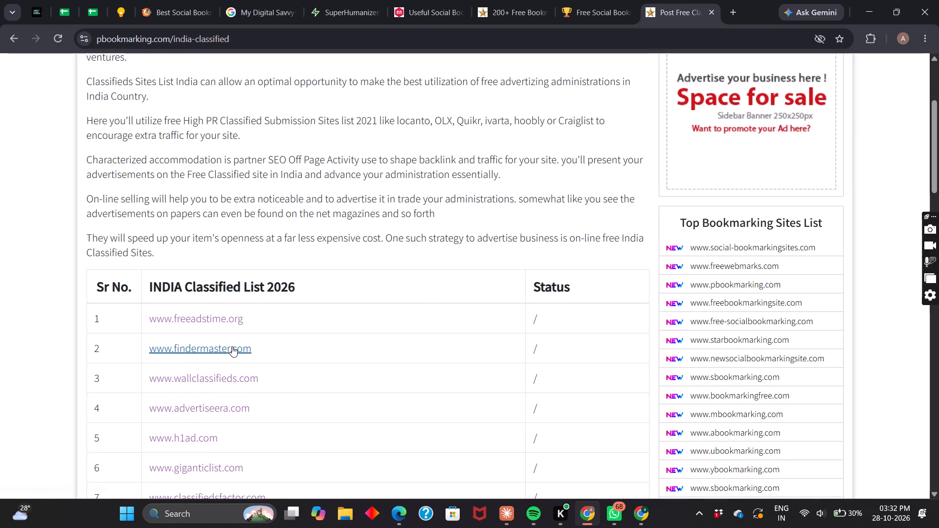
drag(255, 405, 151, 407)
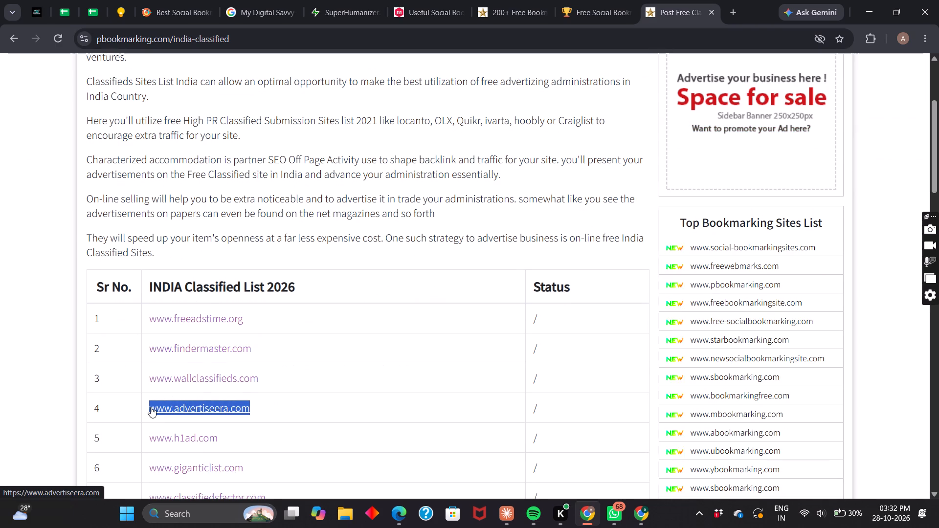
key(ctrl+c)
click(202, 410)
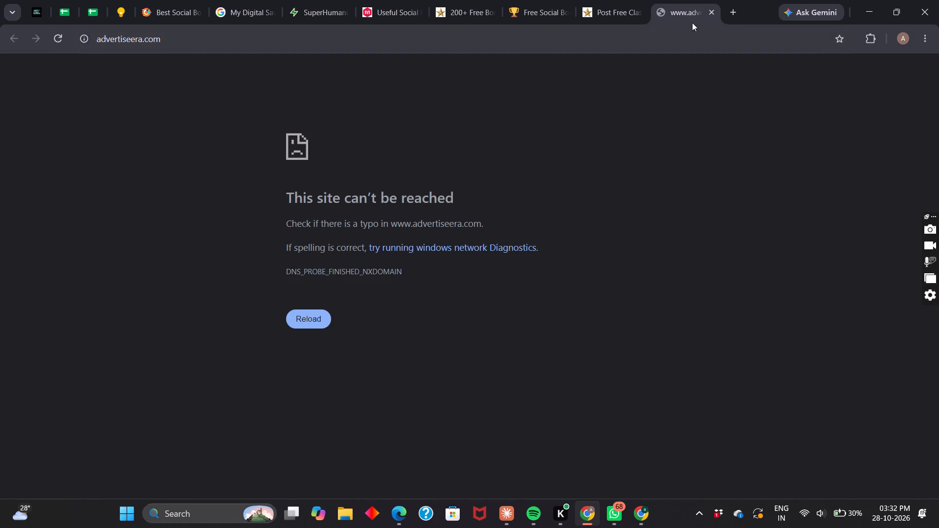
click(708, 15)
scroll(423, 245, up, 1)
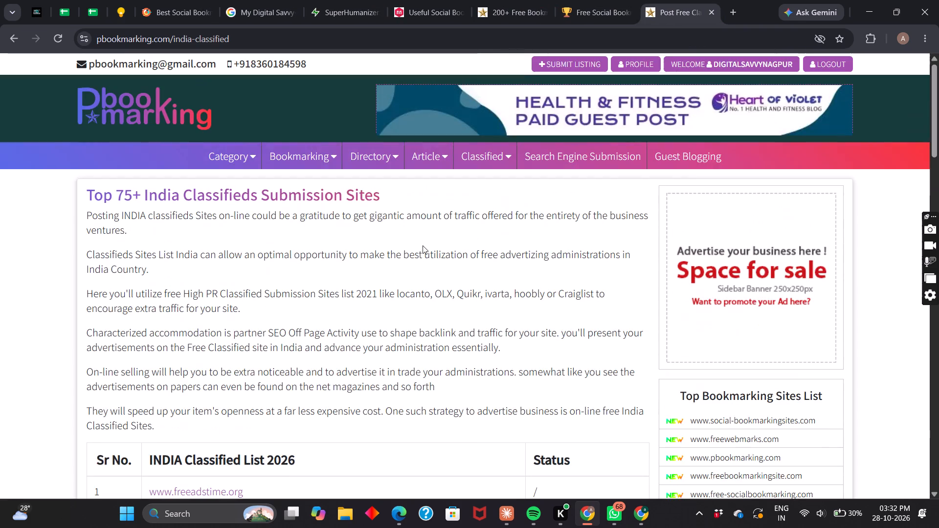
Reload the India Classified sites list and look through its entries.
click(327, 146)
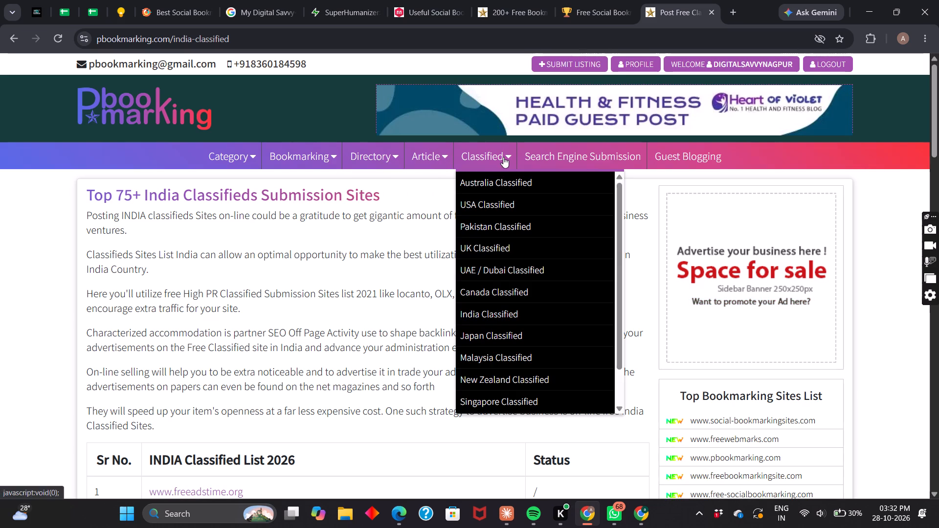
click(503, 315)
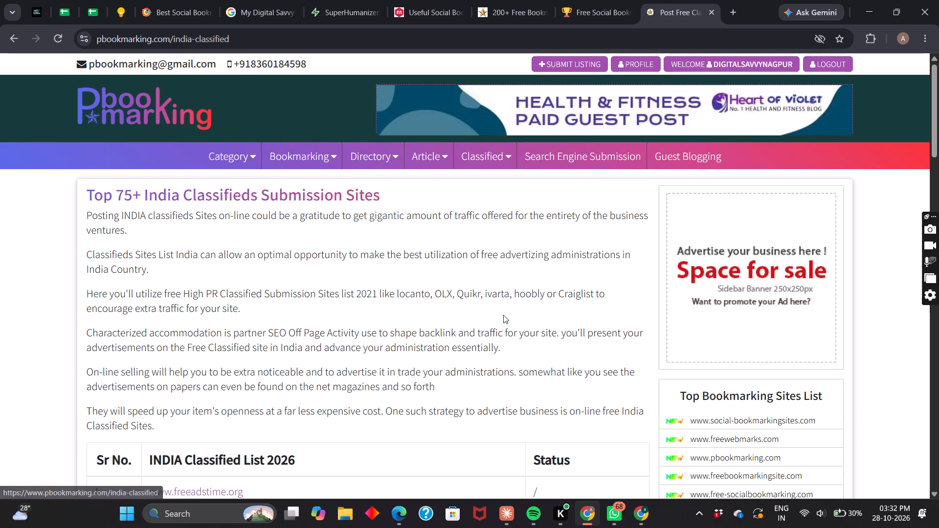
scroll(503, 315, down, 7)
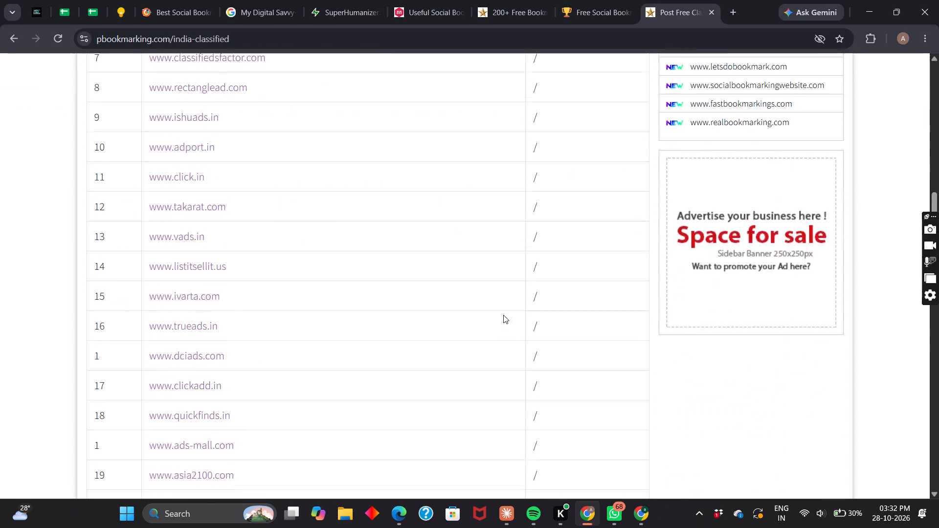
scroll(503, 315, down, 2)
scroll(503, 315, up, 9)
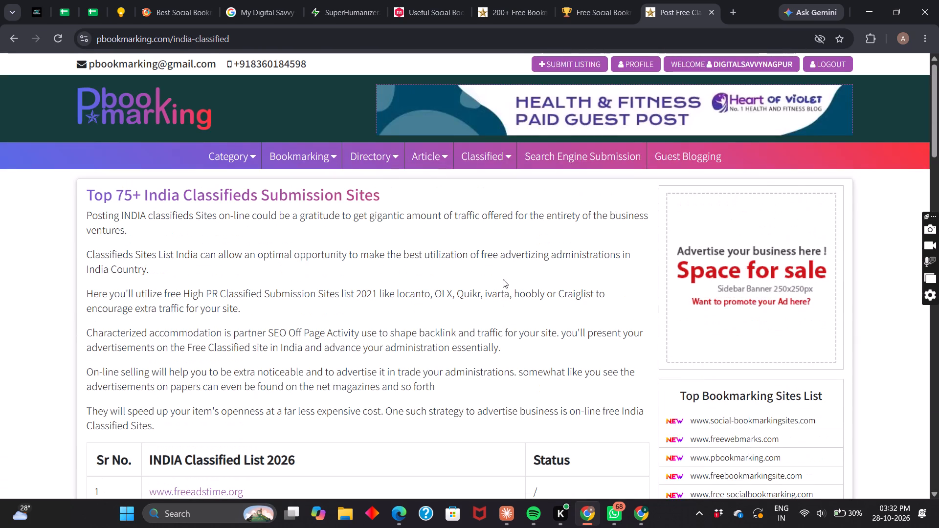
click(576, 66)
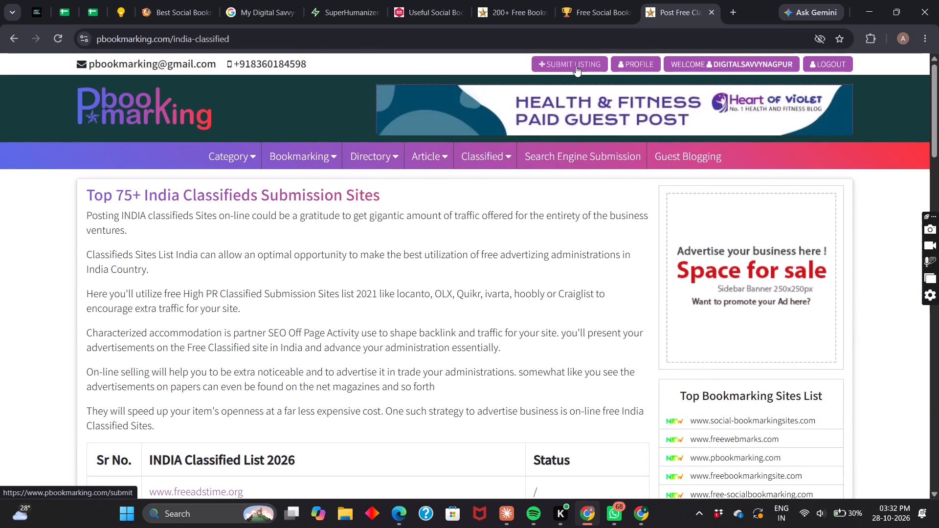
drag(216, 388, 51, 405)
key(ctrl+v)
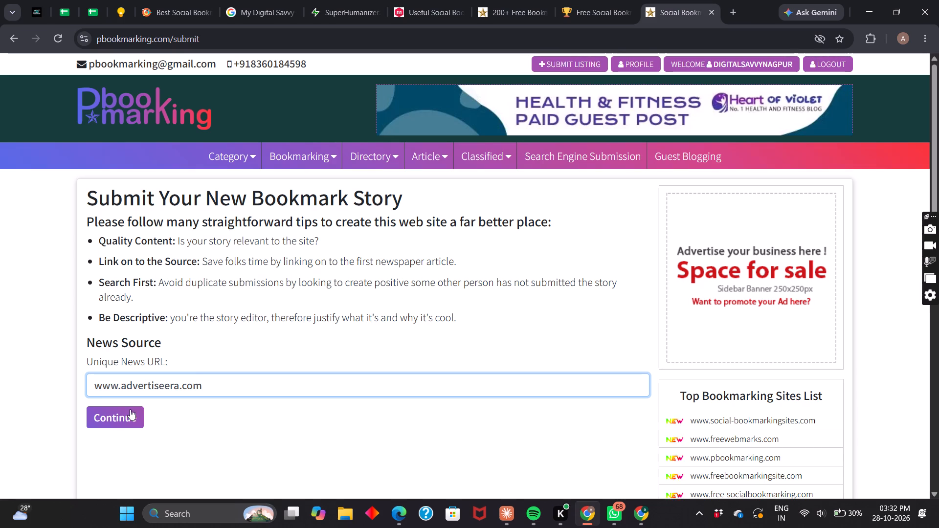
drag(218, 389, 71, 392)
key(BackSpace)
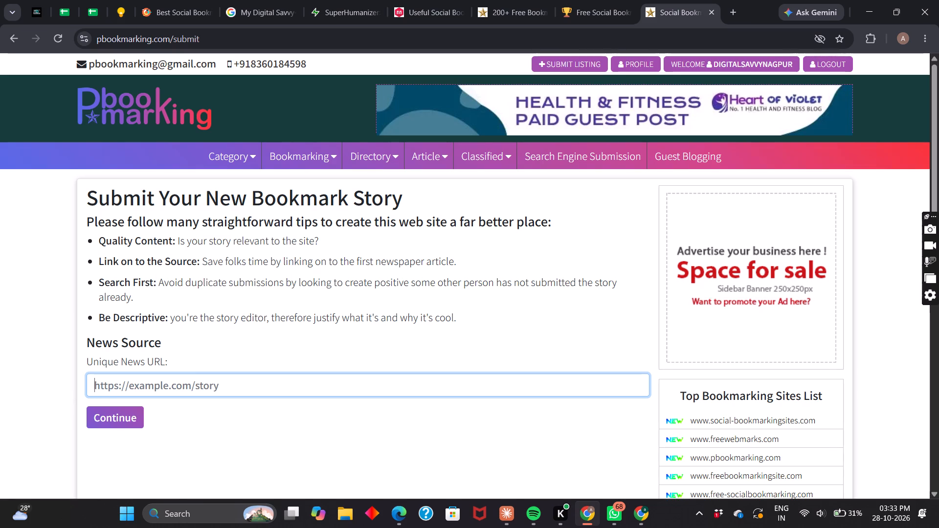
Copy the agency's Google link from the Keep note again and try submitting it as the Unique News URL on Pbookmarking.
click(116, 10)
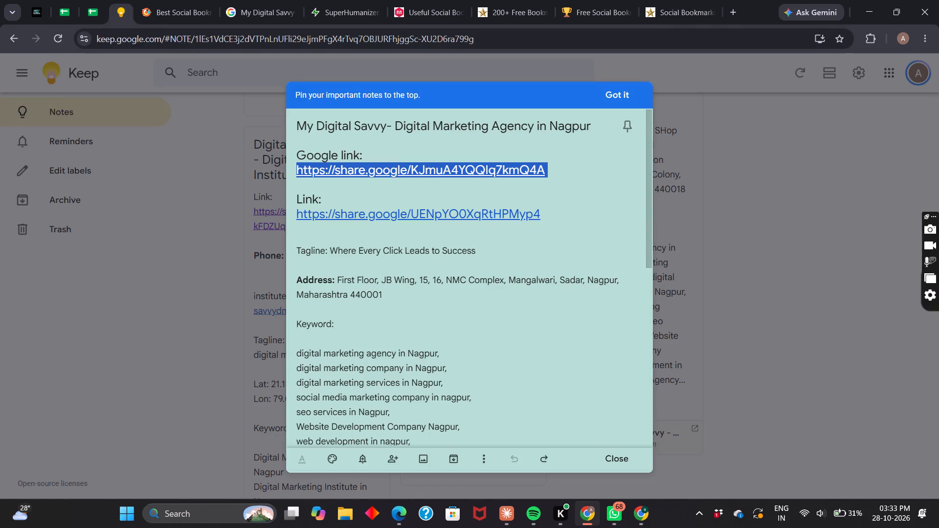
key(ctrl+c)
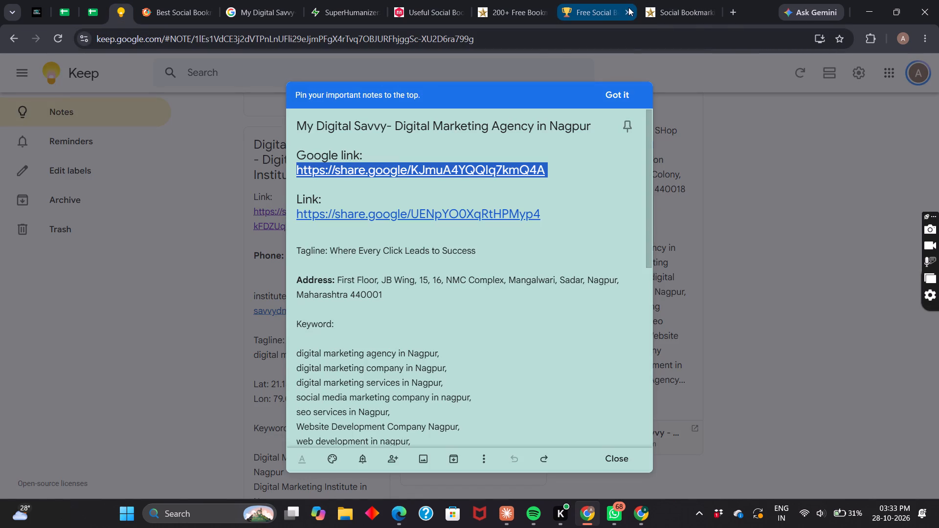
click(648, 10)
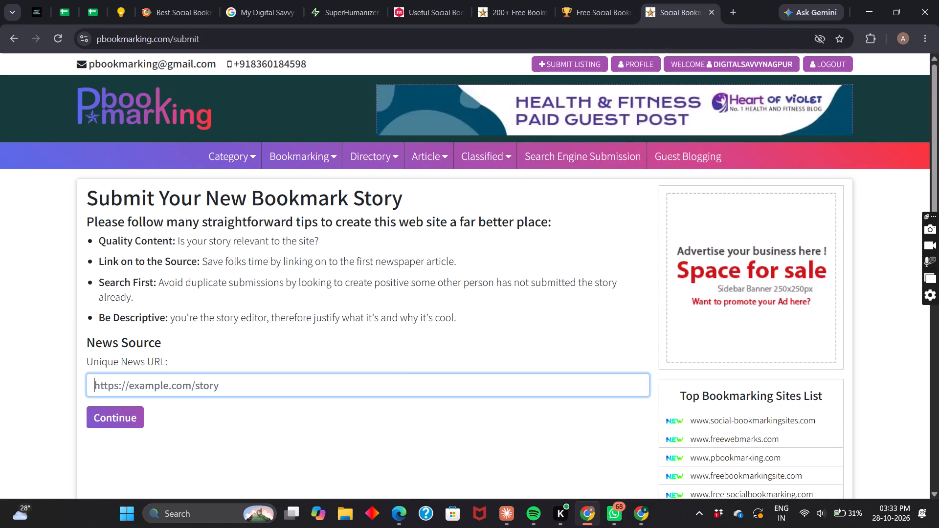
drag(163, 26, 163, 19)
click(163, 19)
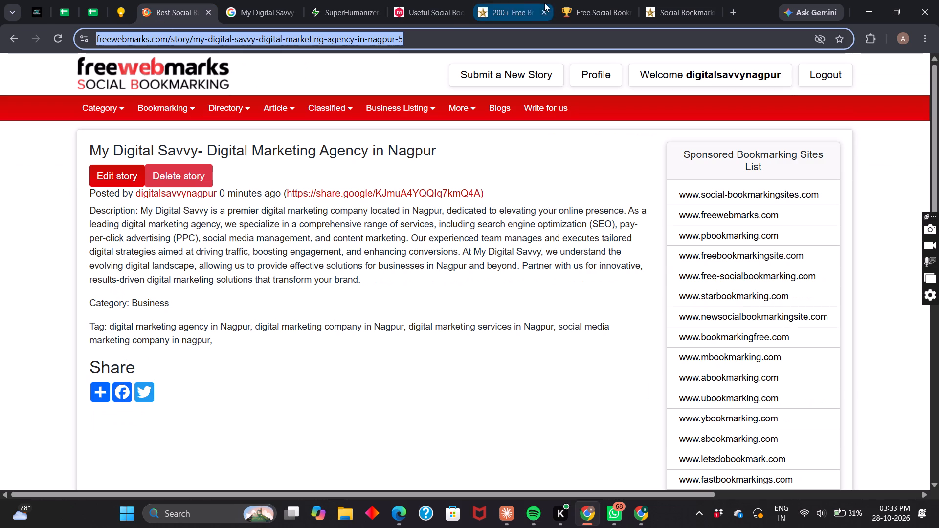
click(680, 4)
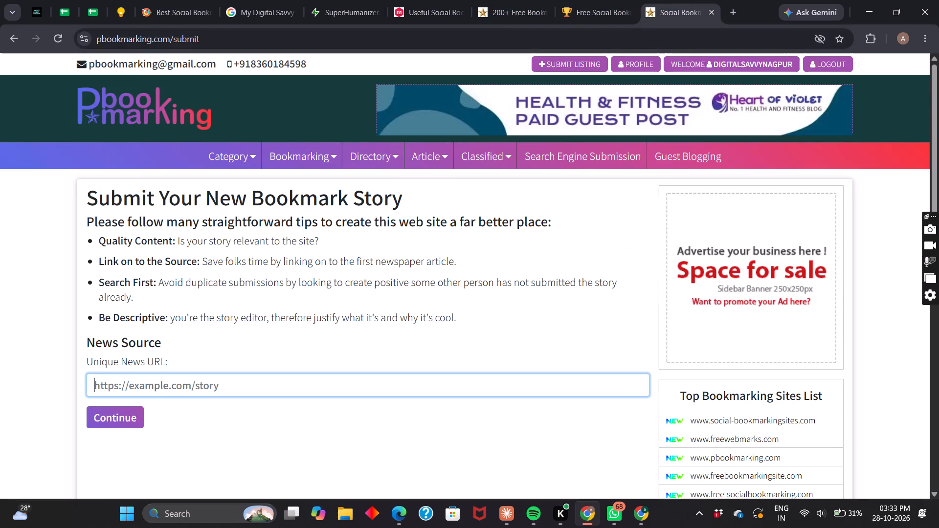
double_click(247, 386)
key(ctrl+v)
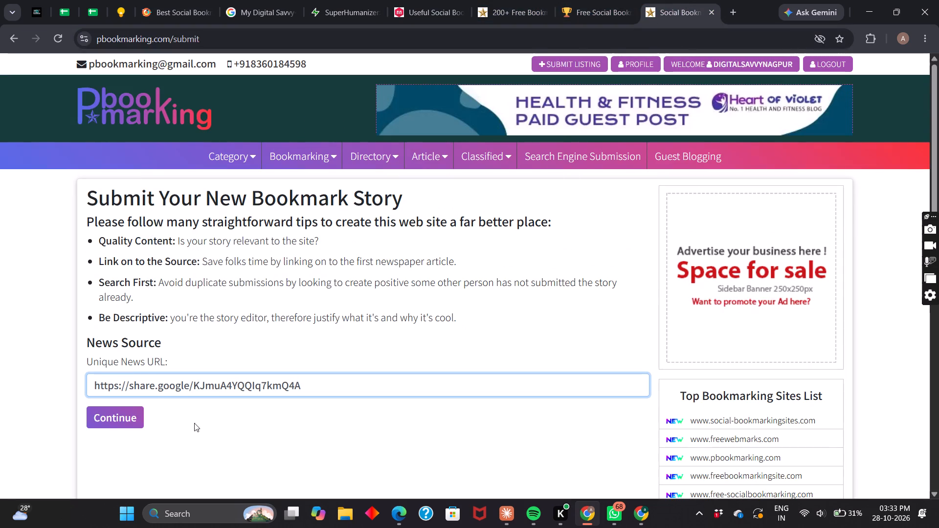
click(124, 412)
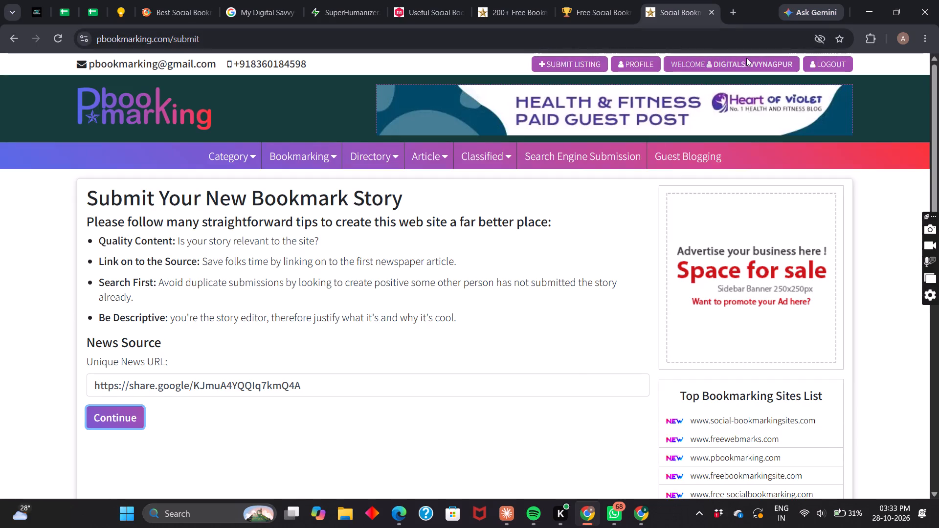
Check the Pbookmarking profile's My Stories section and start adding the first story from there.
click(632, 71)
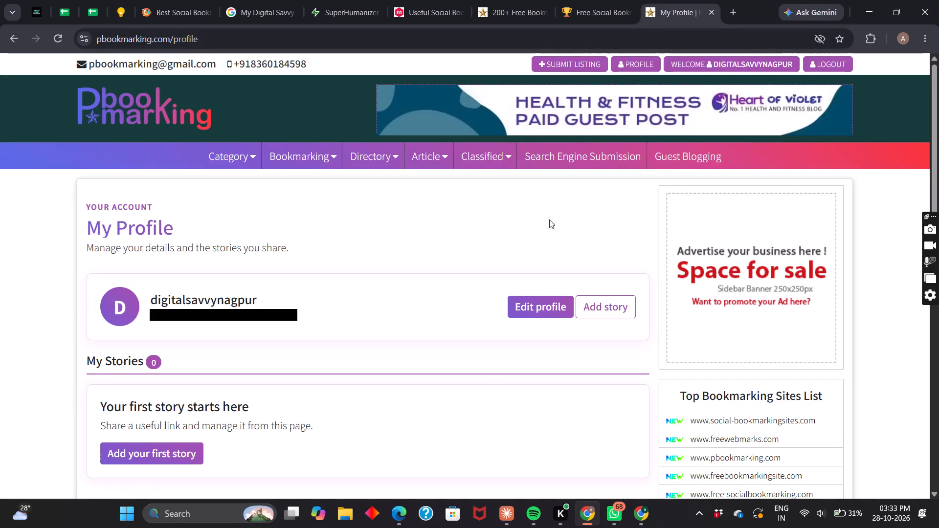
scroll(485, 400, down, 2)
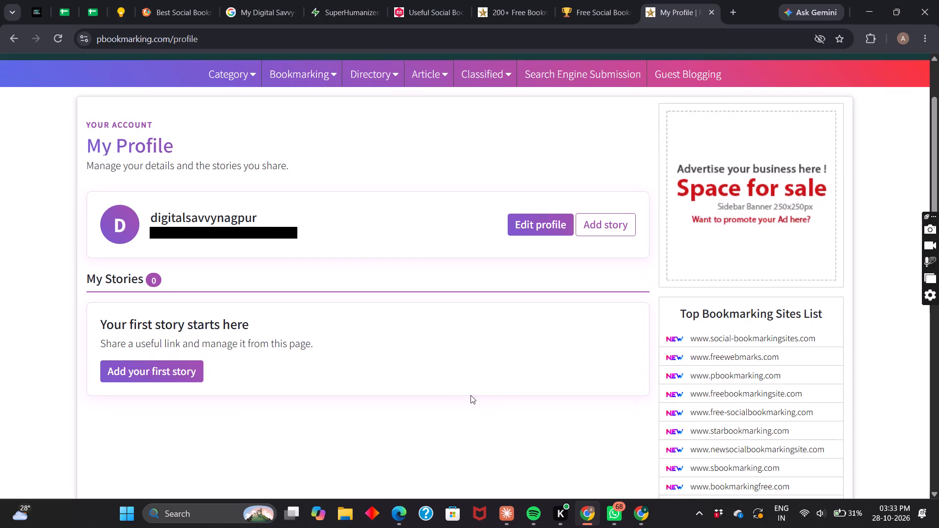
click(151, 373)
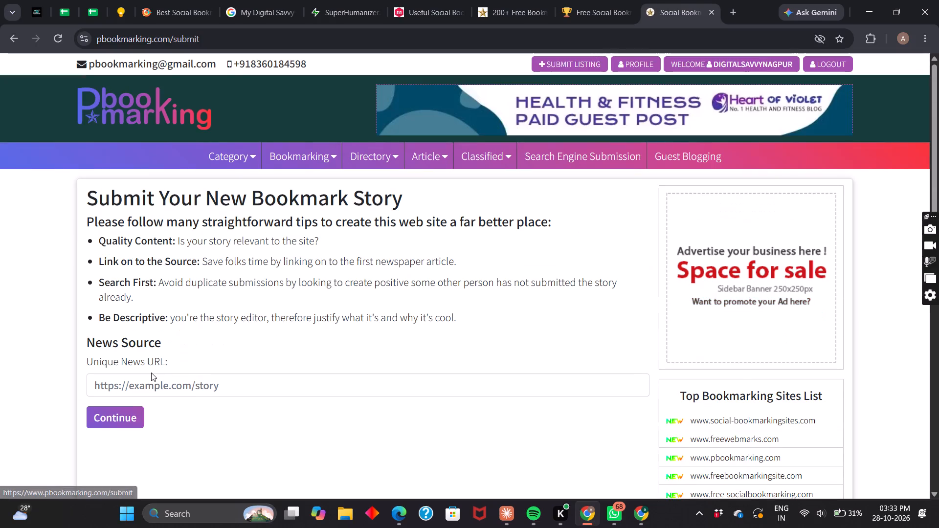
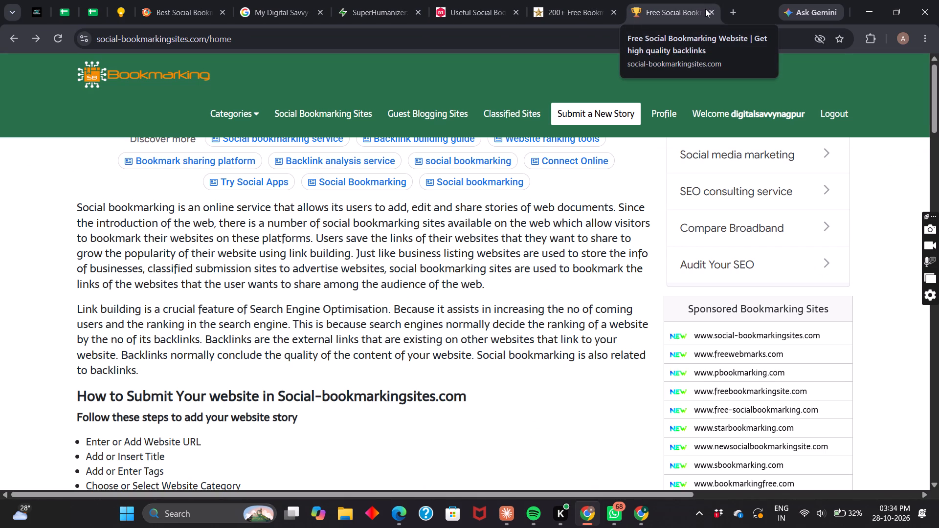
Close the social-bookmarkingsites.com page.
scroll(533, 233, up, 4)
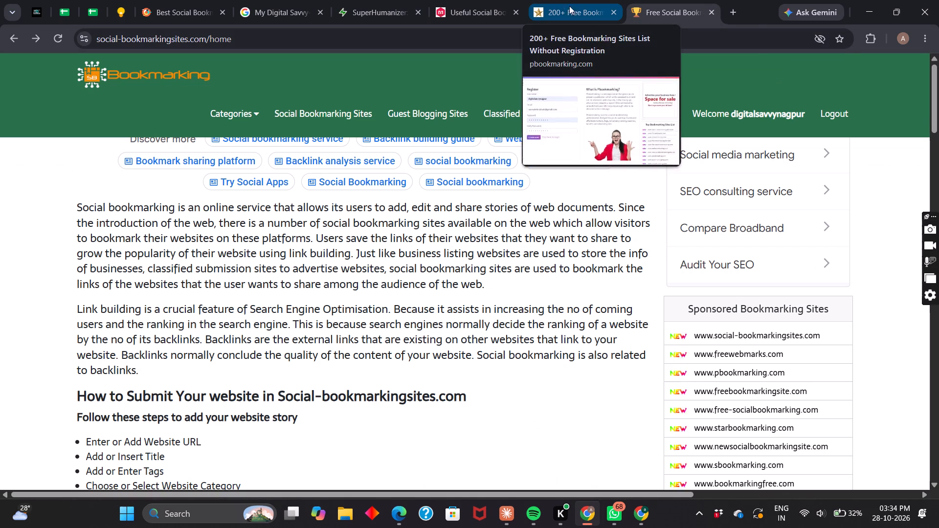
click(708, 10)
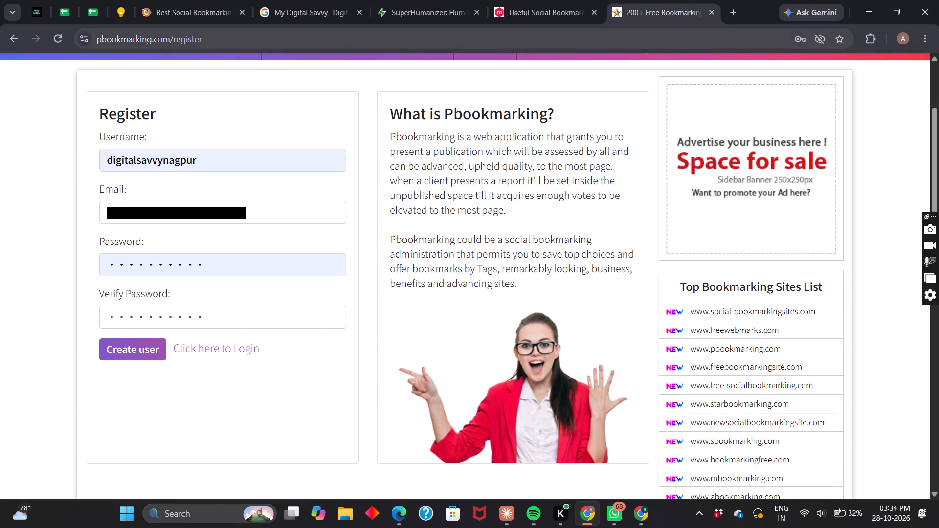
Try to create the user account on the Pbookmarking registration form, and close that page.
click(149, 346)
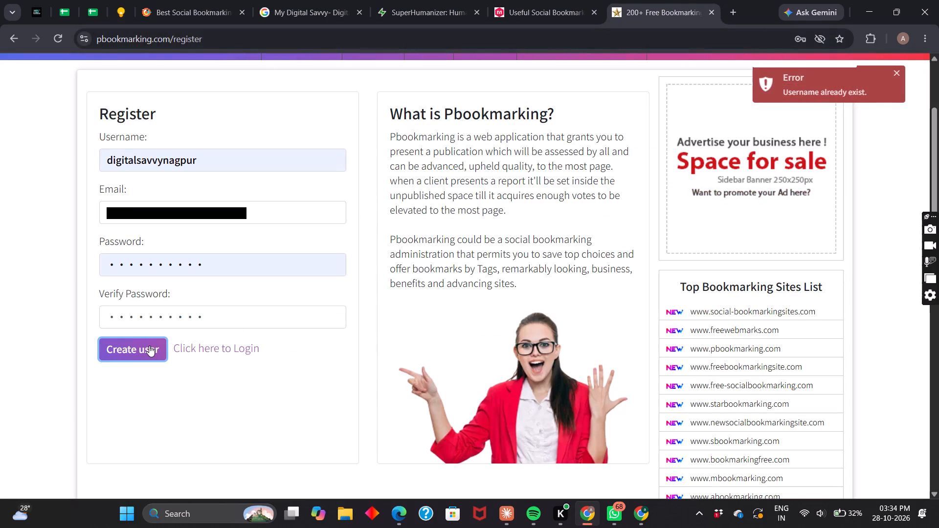
click(709, 13)
scroll(470, 290, down, 1)
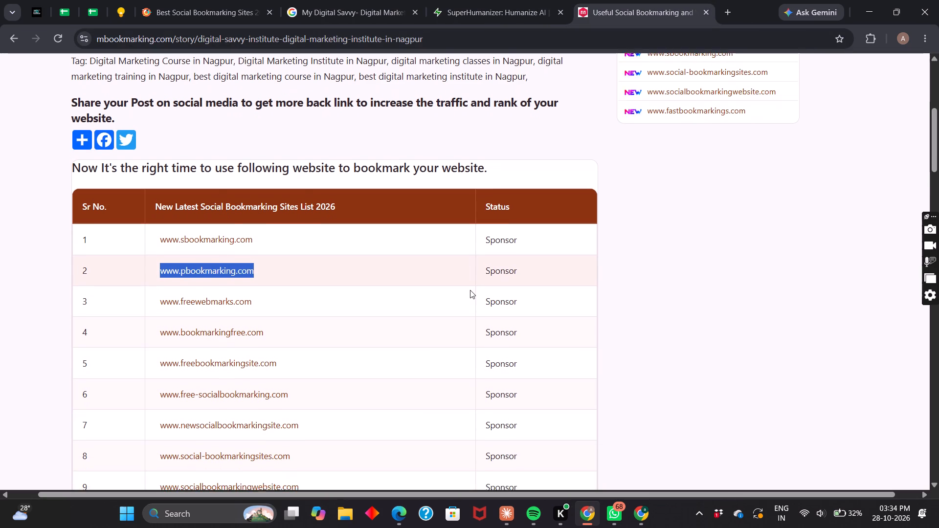
scroll(470, 290, down, 1)
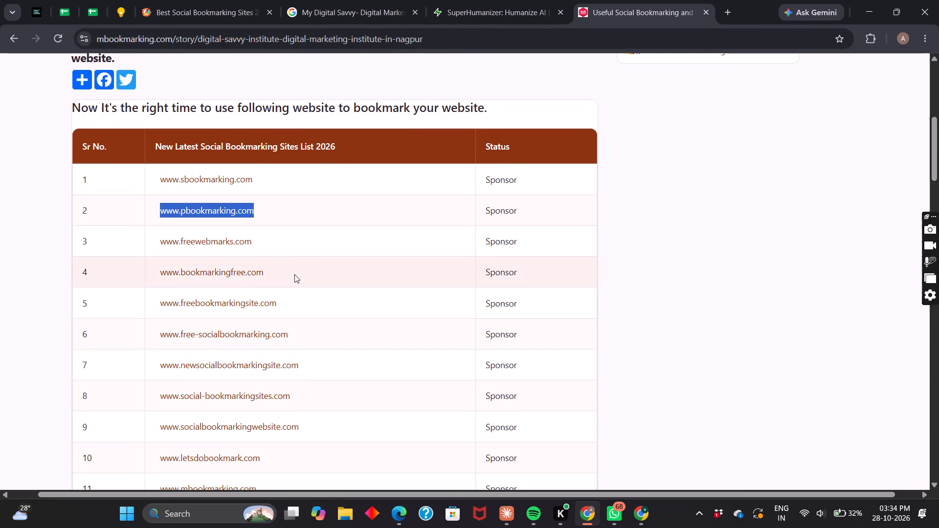
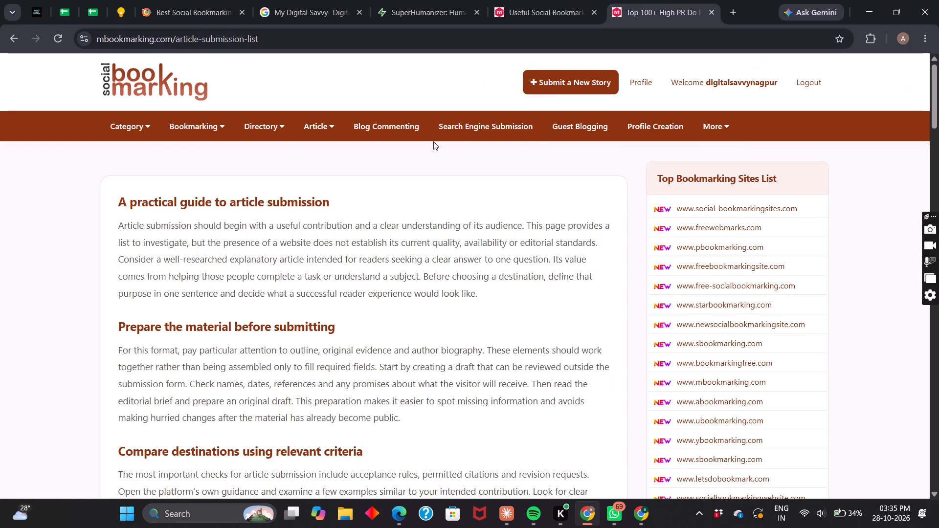
Look through Mbookmarking's Business category page and its bookmarking site lists.
click(147, 119)
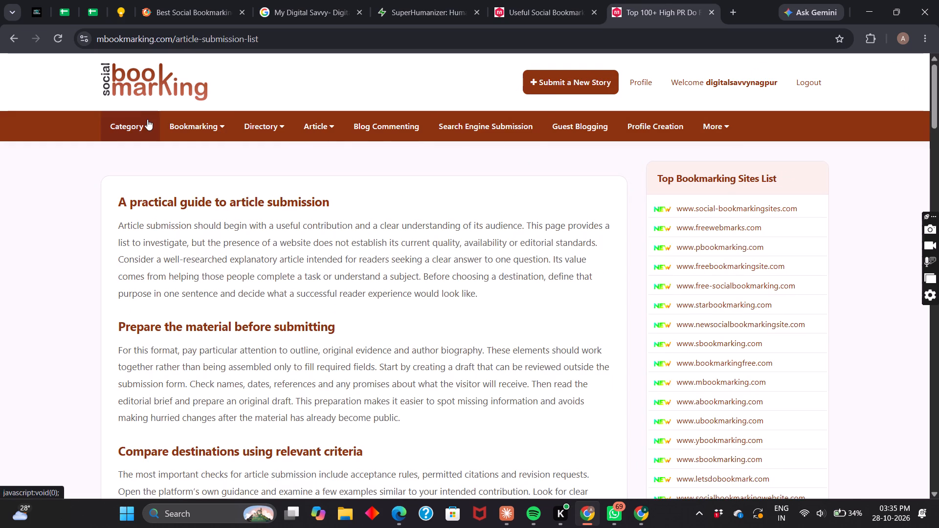
click(143, 290)
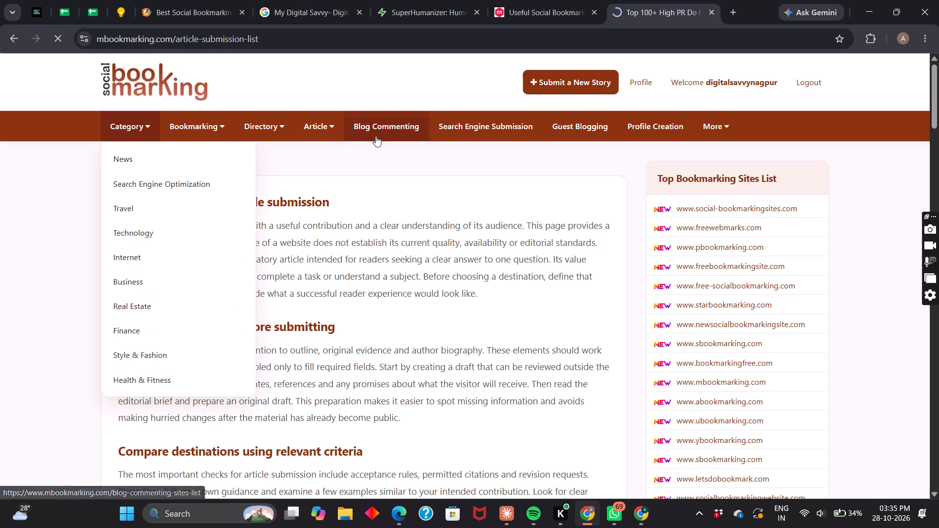
click(219, 126)
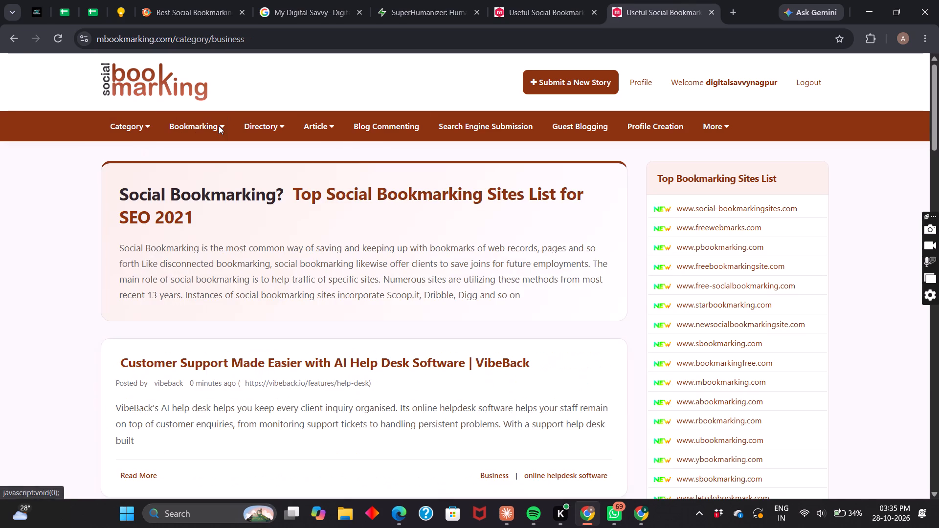
click(218, 127)
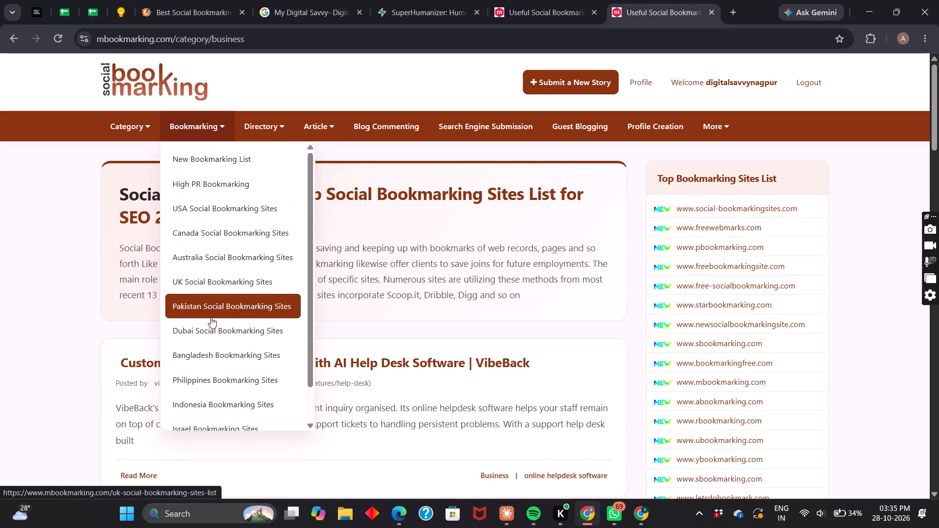
scroll(207, 365, right, 1)
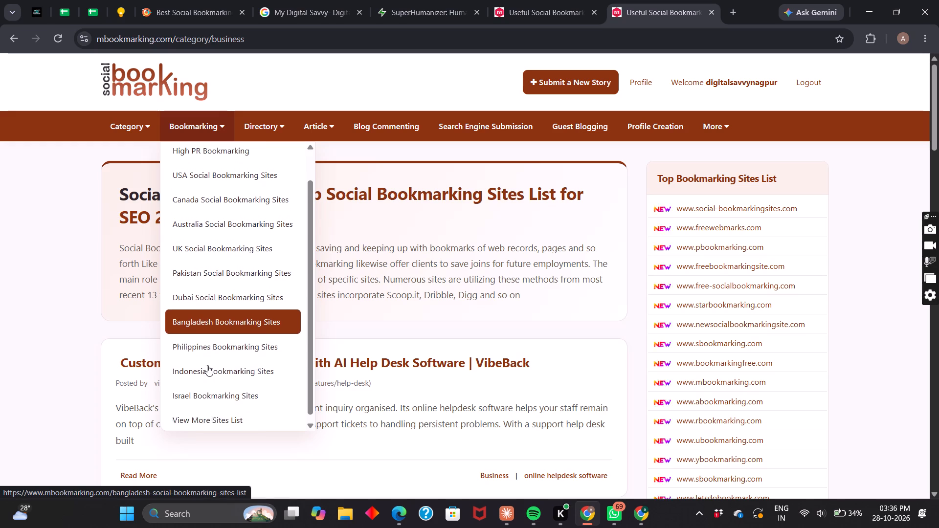
scroll(207, 365, right, 1)
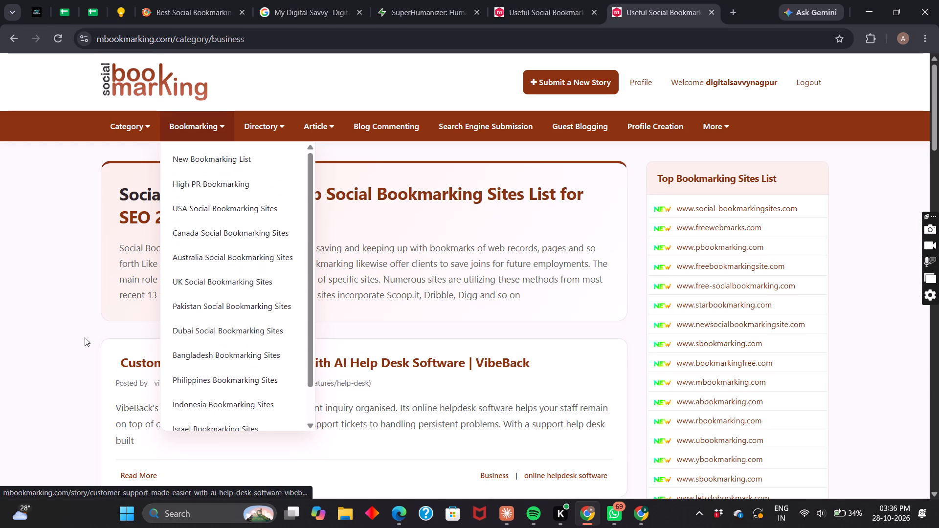
click(85, 337)
scroll(85, 337, down, 3)
scroll(85, 337, up, 2)
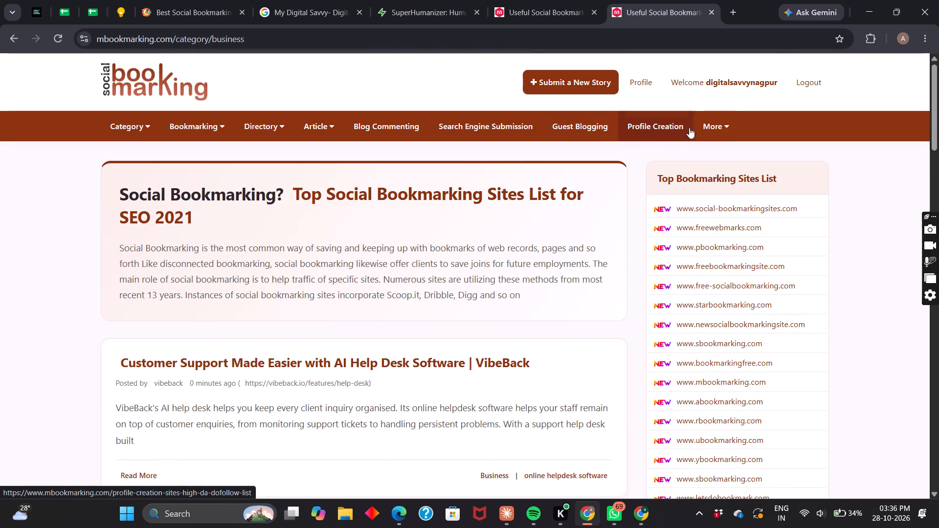
Start a new Mbookmarking story using the Google link from the My Digital Savvy note in Keep as its news URL.
click(604, 86)
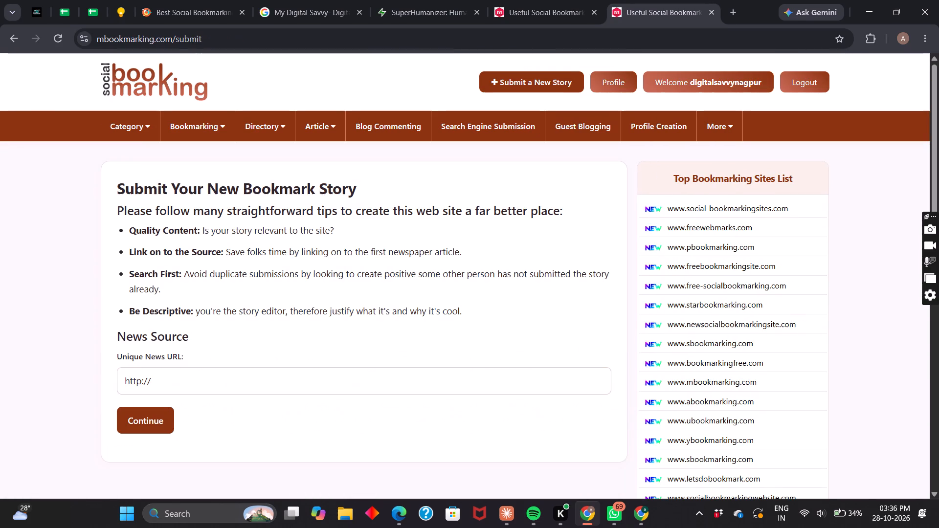
drag(194, 372, 113, 374)
key(BackSpace)
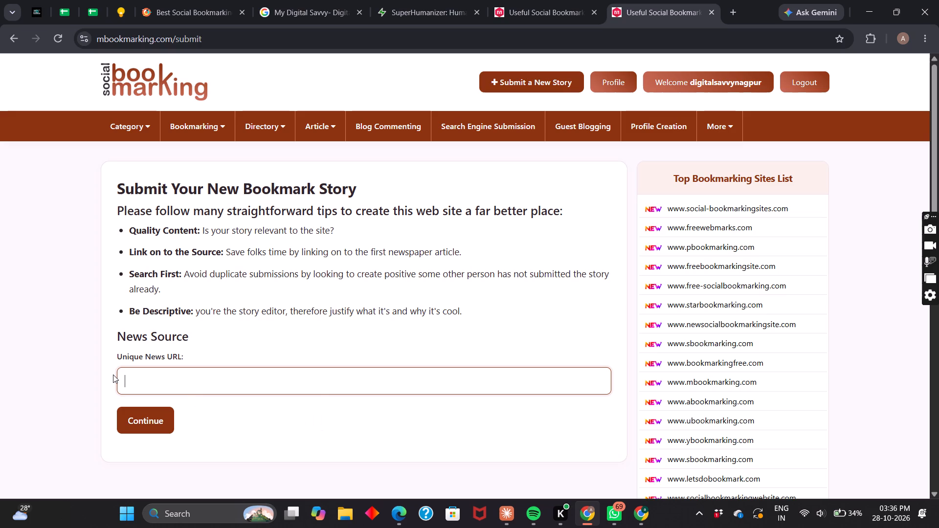
click(128, 10)
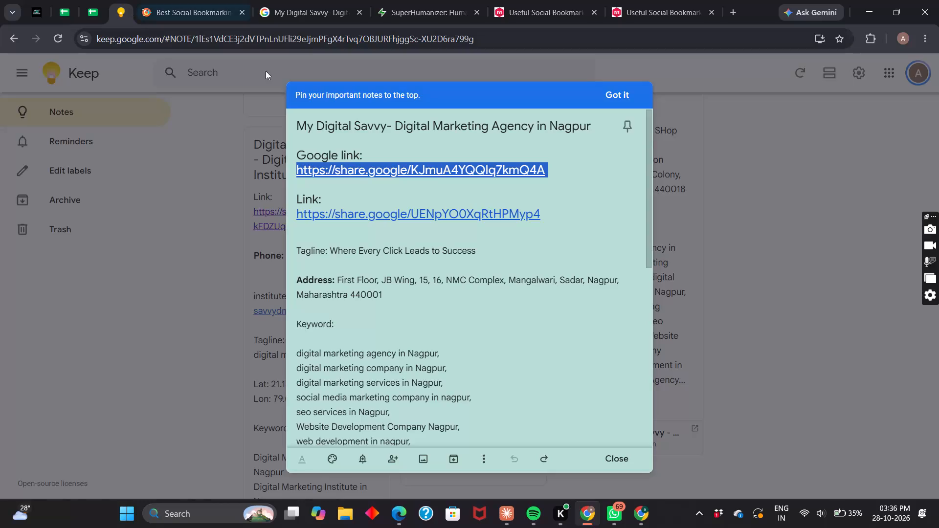
key(ctrl+c)
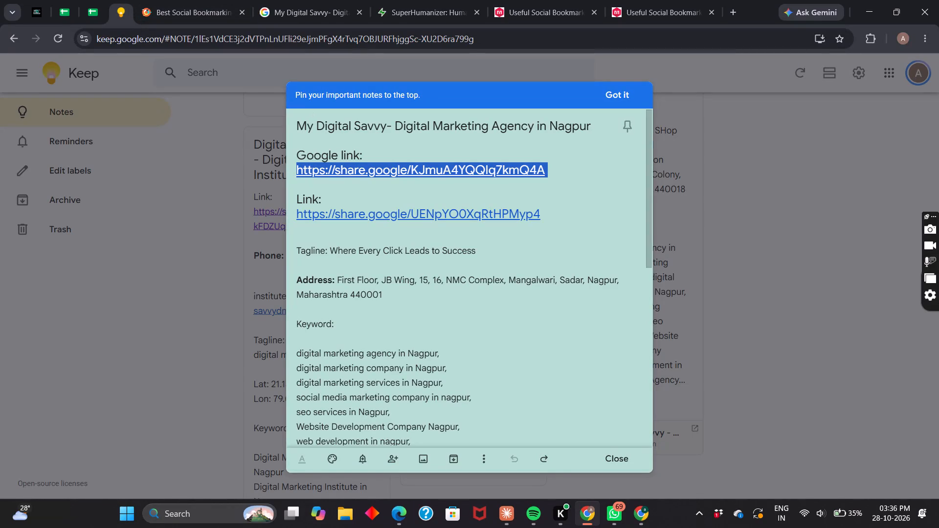
click(640, 10)
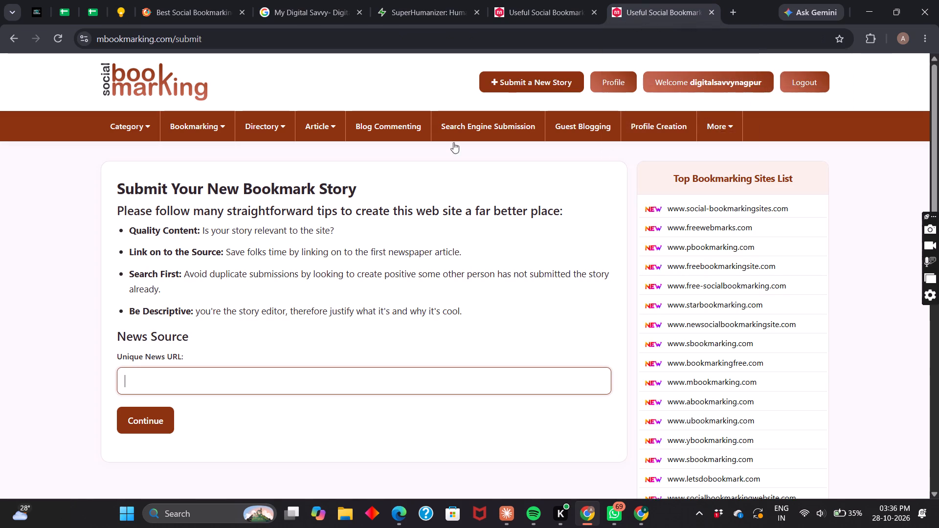
ctrl+click(280, 375)
key(ctrl+v)
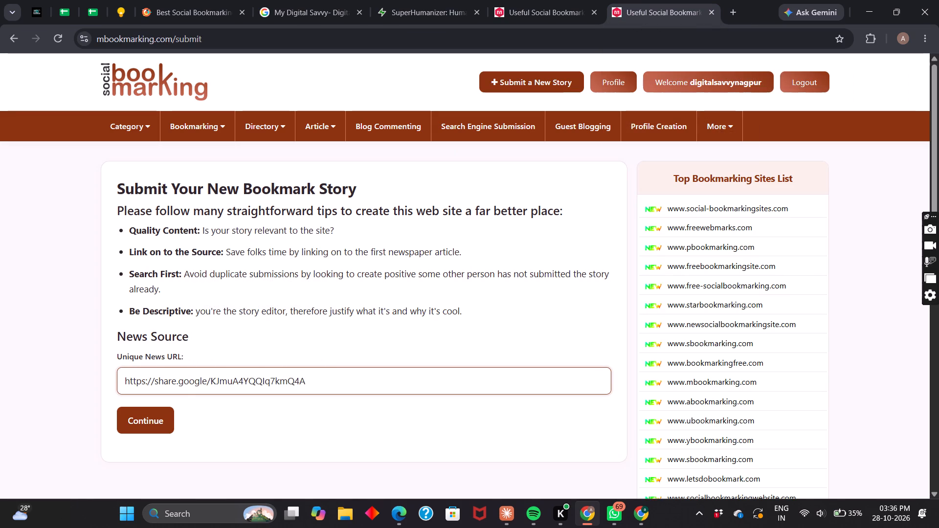
click(133, 414)
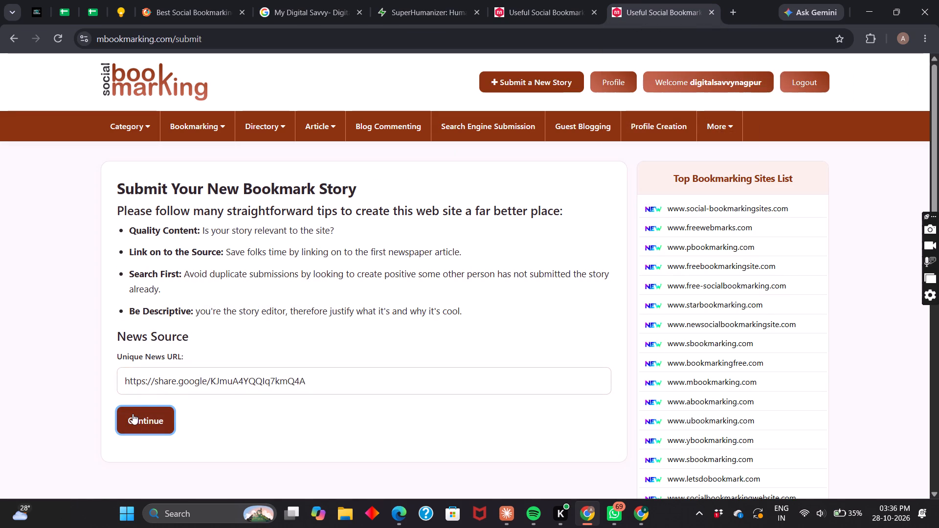
Replace the story title with "My Digital Savvy- Digital Marketing Agency in Nagpur", copied from the Keep note.
click(231, 235)
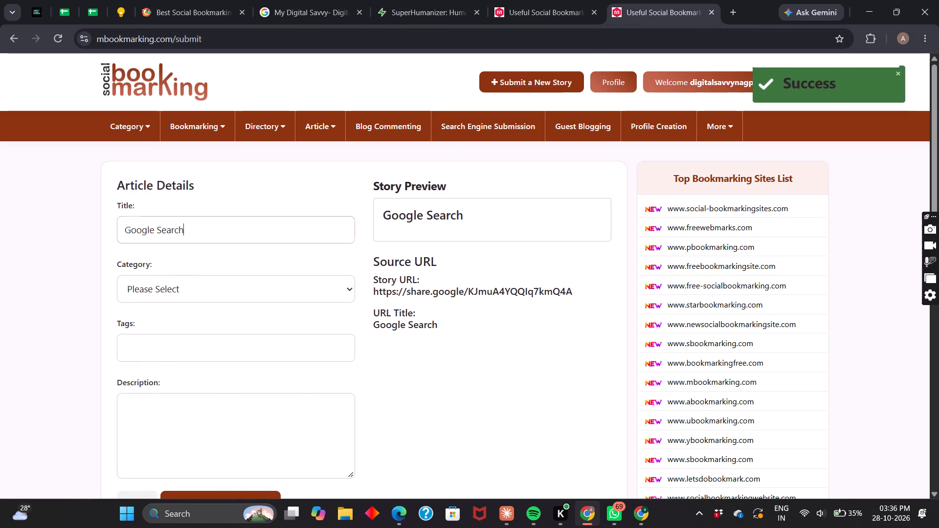
key(BackSpace)
key(BackSpace)
key(BackSpace)
key(BackSpace)
key(BackSpace)
key(BackSpace)
key(BackSpace)
key(BackSpace)
key(BackSpace)
key(BackSpace)
key(BackSpace)
key(BackSpace)
key(BackSpace)
key(BackSpace)
key(BackSpace)
key(BackSpace)
key(BackSpace)
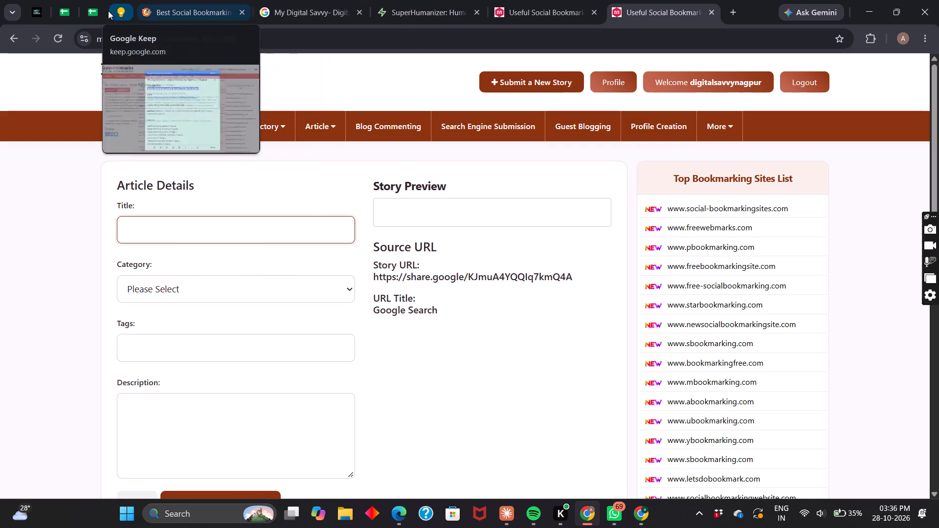
click(122, 5)
triple_click(361, 120)
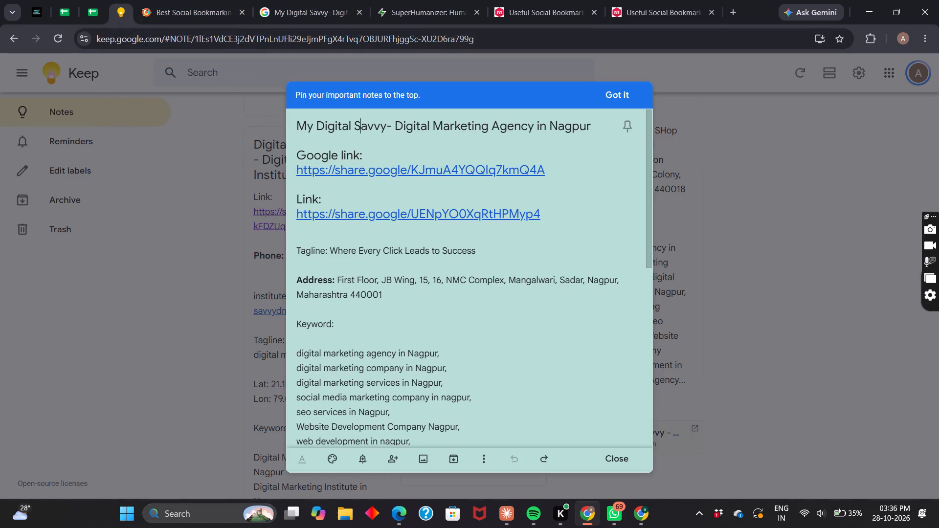
key(ctrl+c)
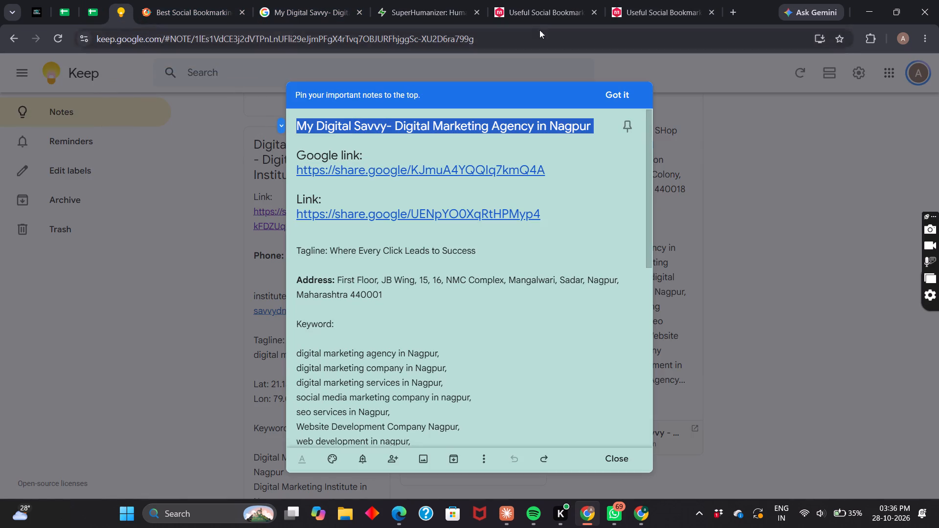
drag(655, 16, 201, 24)
click(146, 233)
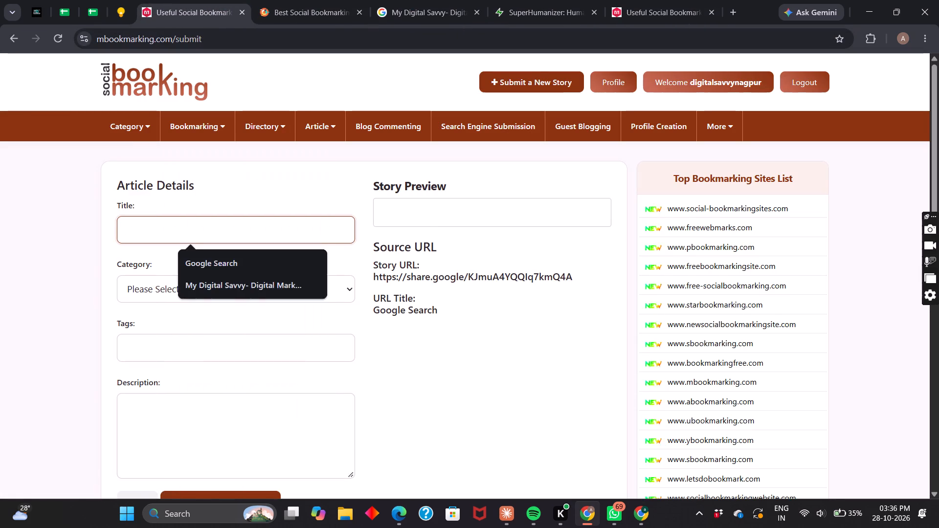
key(ctrl+v)
Set the category to Business and reuse the saved tags for digital marketing agency, company, services and social media marketing company in Nagpur.
click(156, 290)
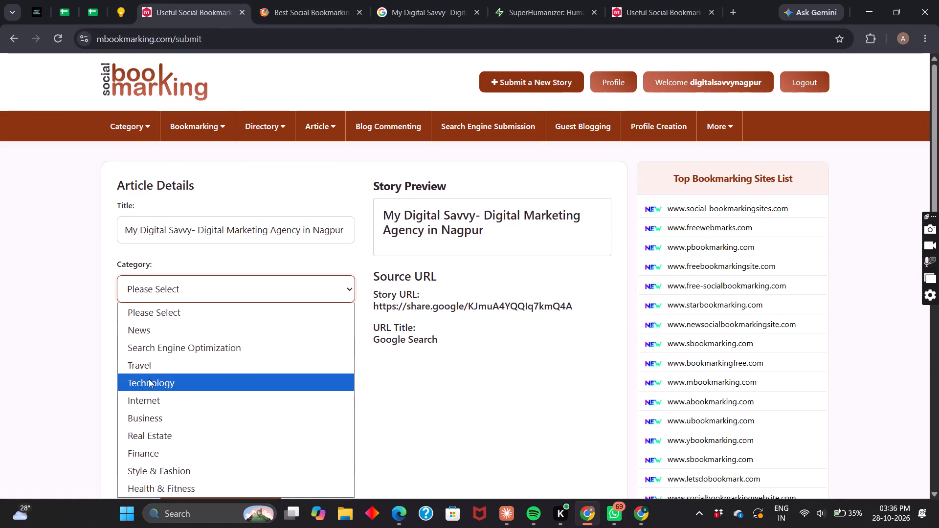
click(151, 418)
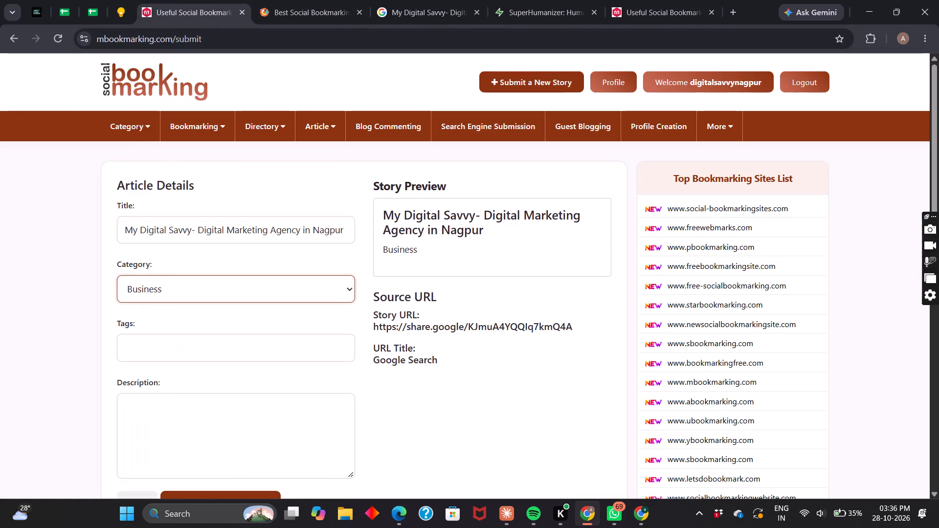
click(164, 353)
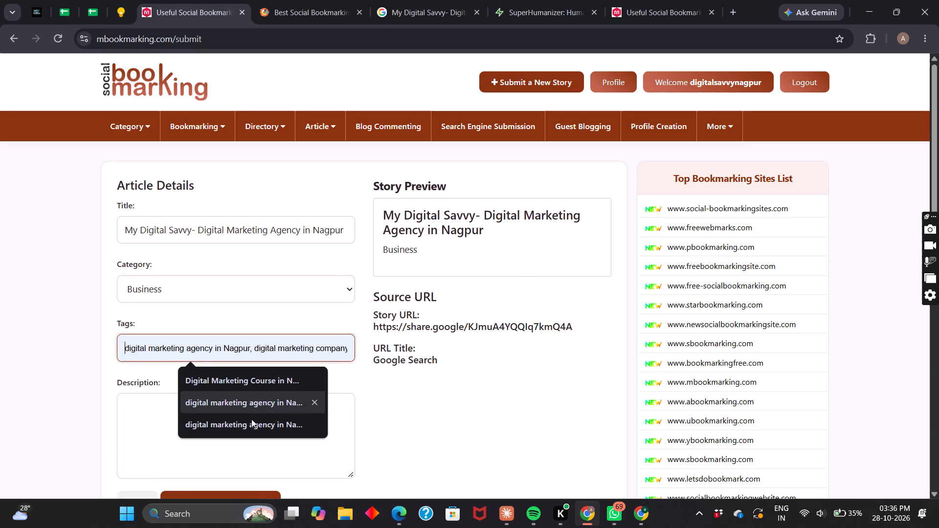
click(252, 423)
click(252, 423)
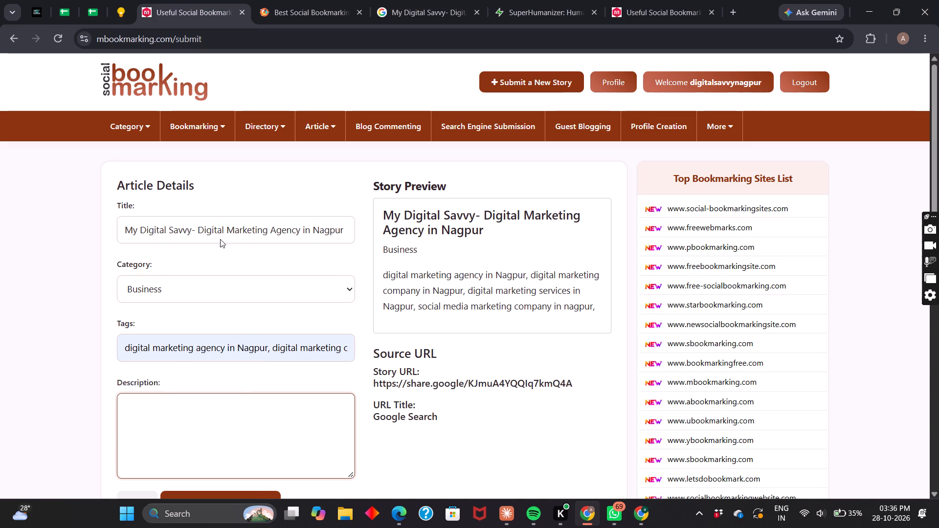
Fill the story description with the My Digital Savvy description paragraph from the Keep note, without the trailing blank line.
click(117, 13)
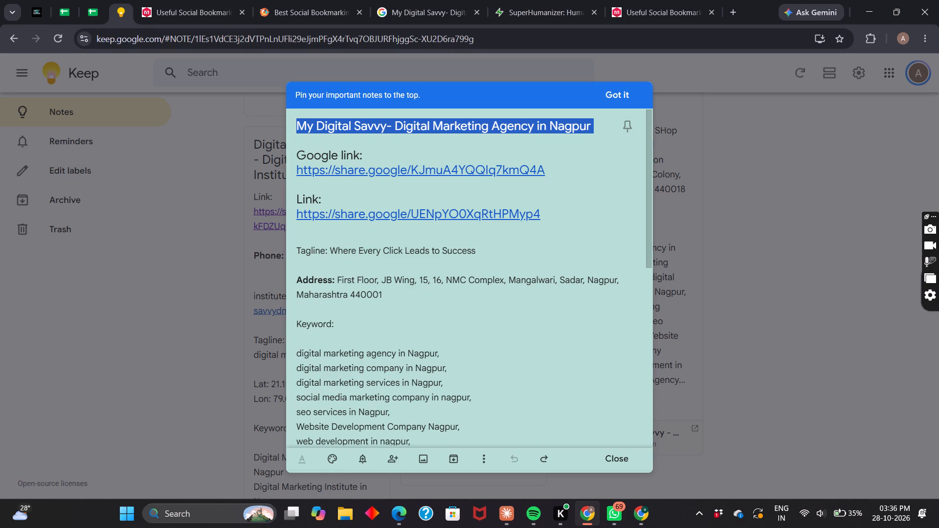
scroll(375, 283, down, 4)
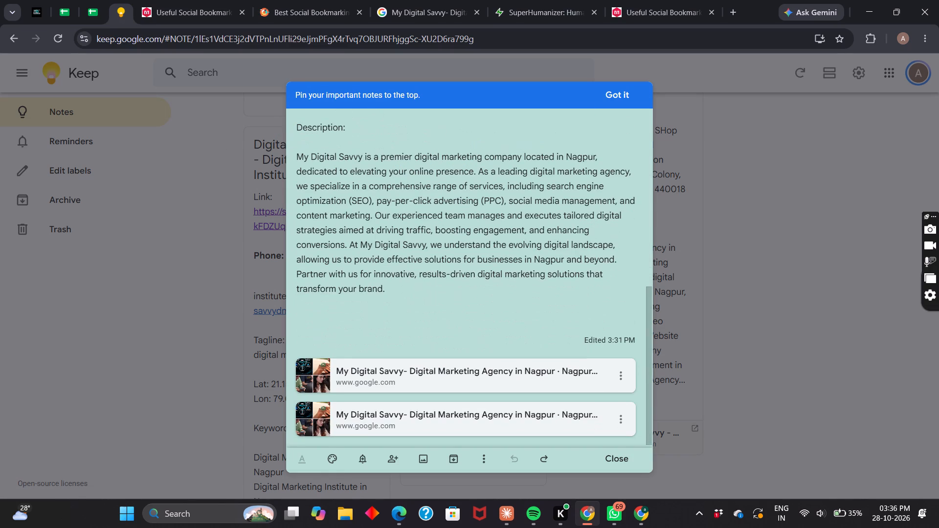
drag(298, 160, 356, 255)
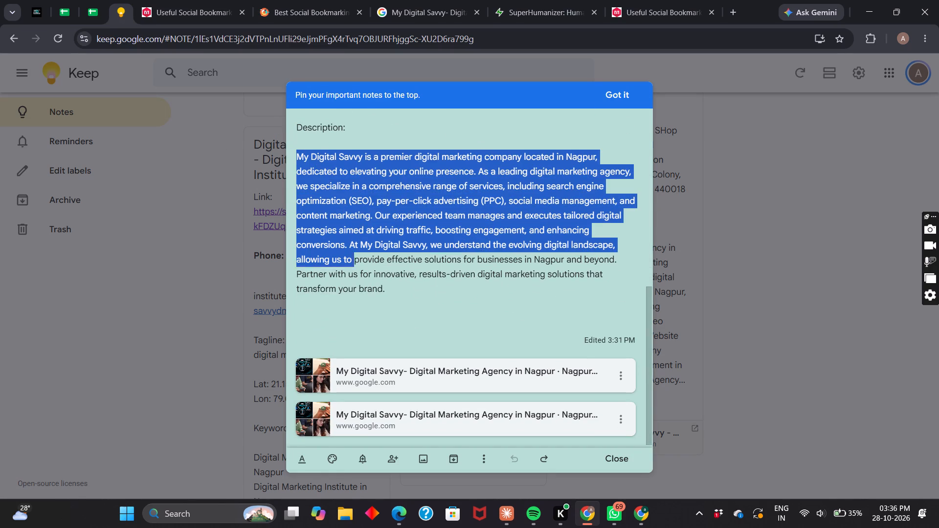
drag(356, 255, 399, 306)
key(ctrl+c)
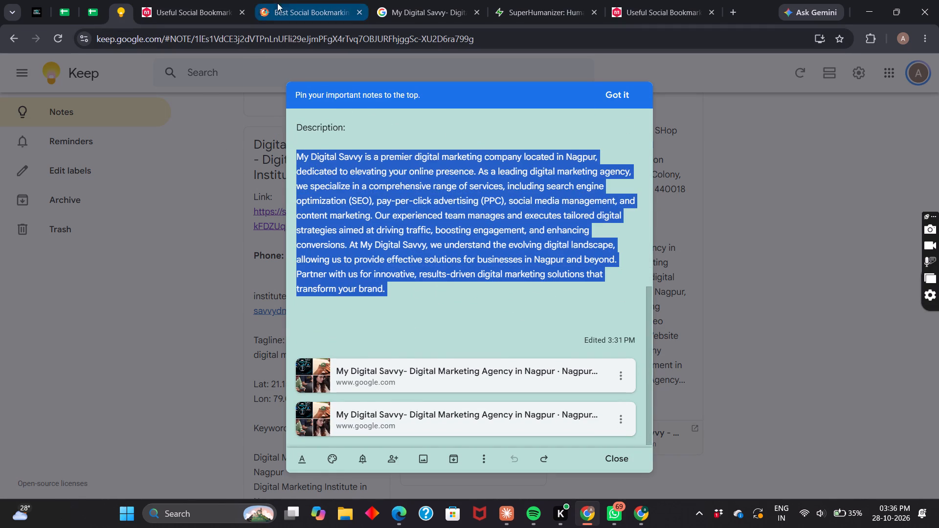
click(221, 0)
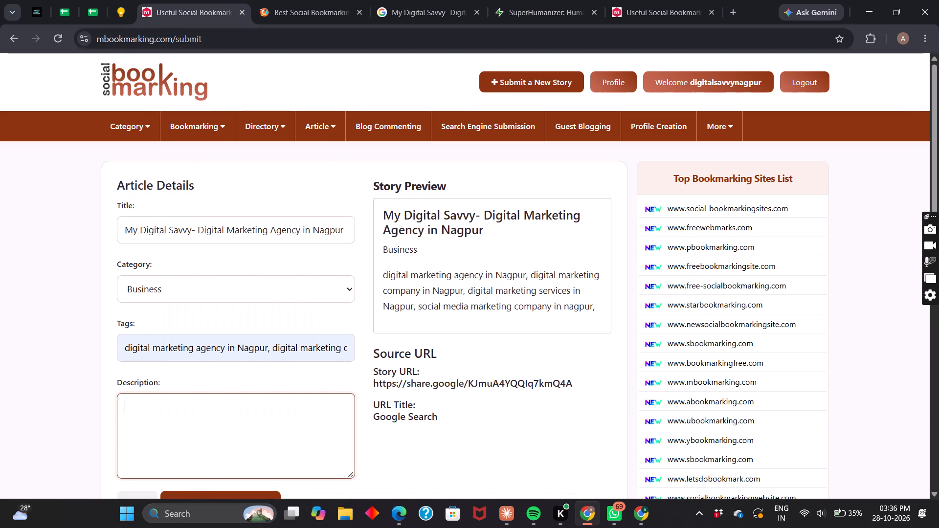
click(186, 420)
key(ctrl+v)
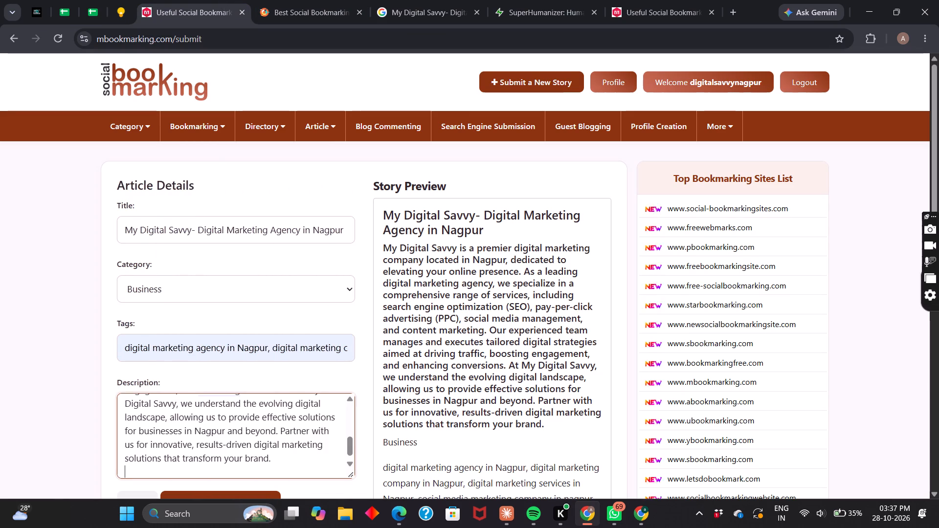
key(BackSpace)
key(BackSpace)
Save the article details and submit the My Digital Savvy story.
scroll(204, 413, down, 1)
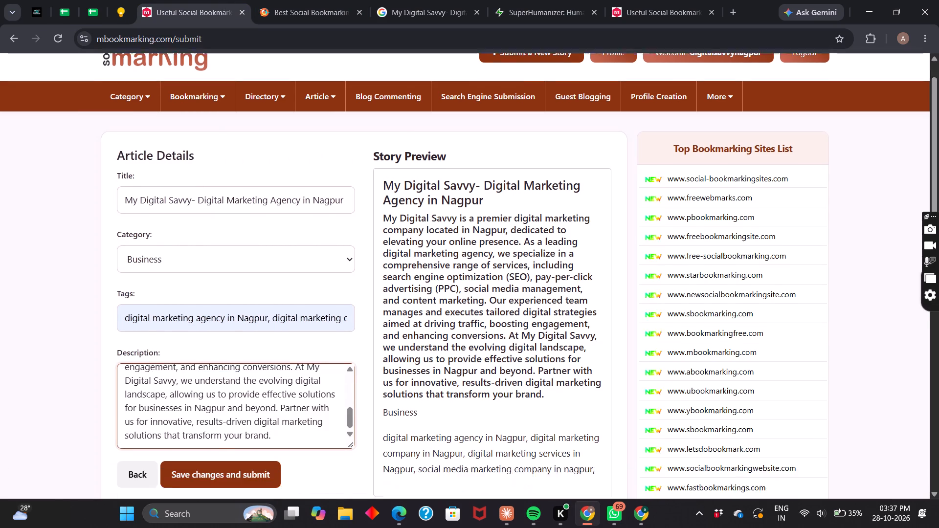
scroll(204, 413, down, 2)
click(188, 376)
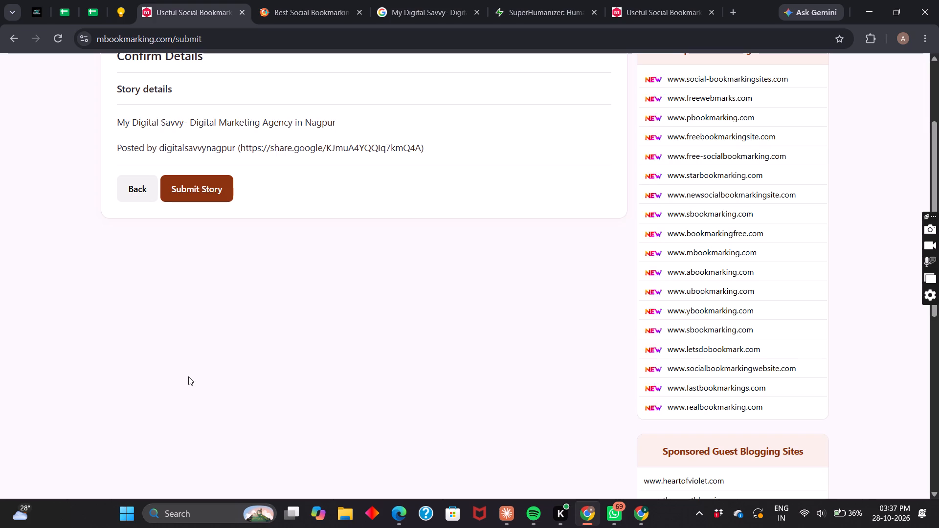
scroll(188, 376, up, 3)
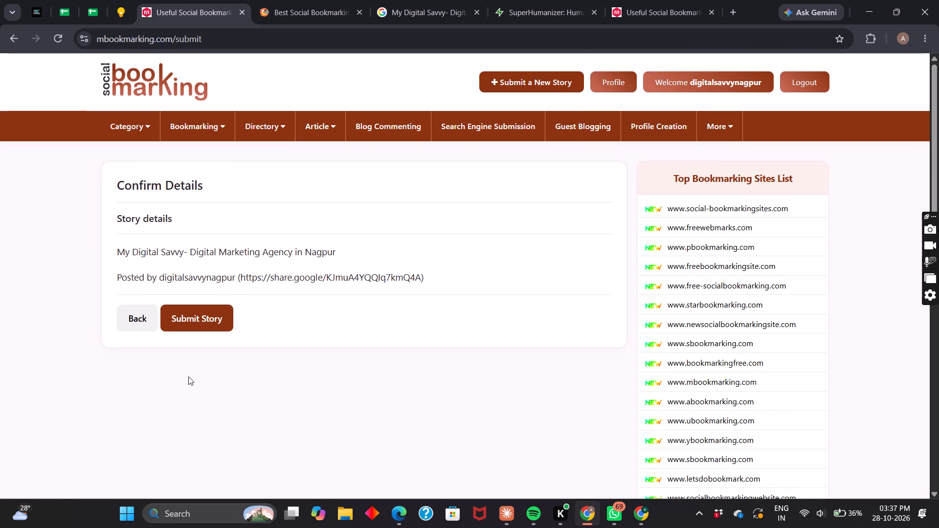
click(190, 320)
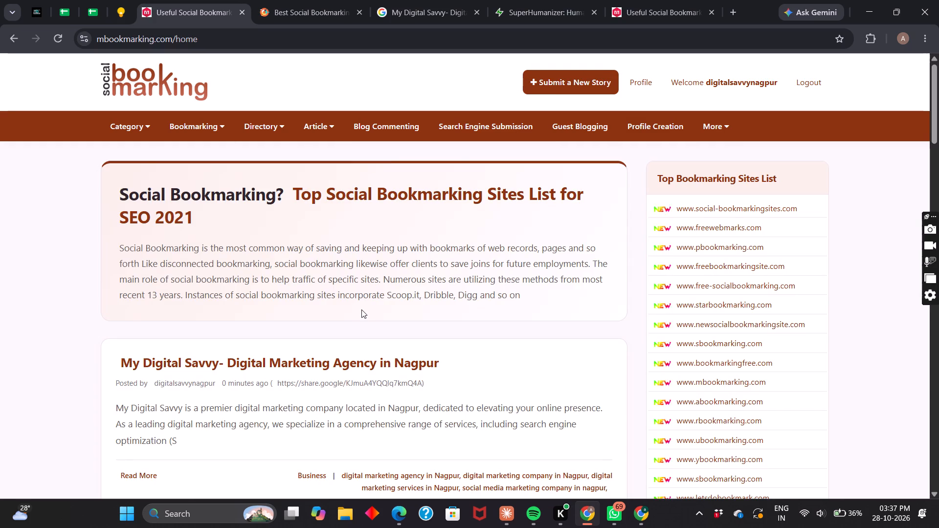
Open the published My Digital Savvy story and record its URL in the MDS Agency column, row 10, of the new backlink sheet.
scroll(361, 309, down, 1)
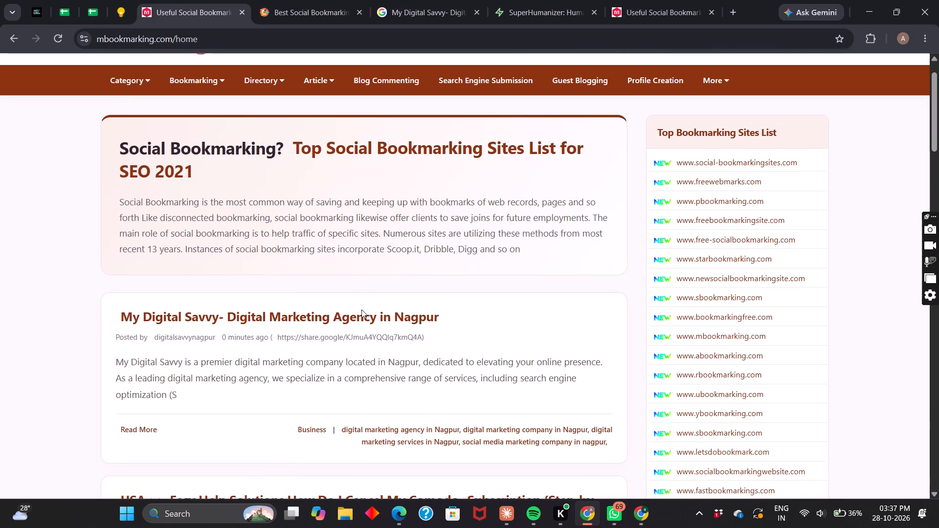
scroll(361, 309, down, 2)
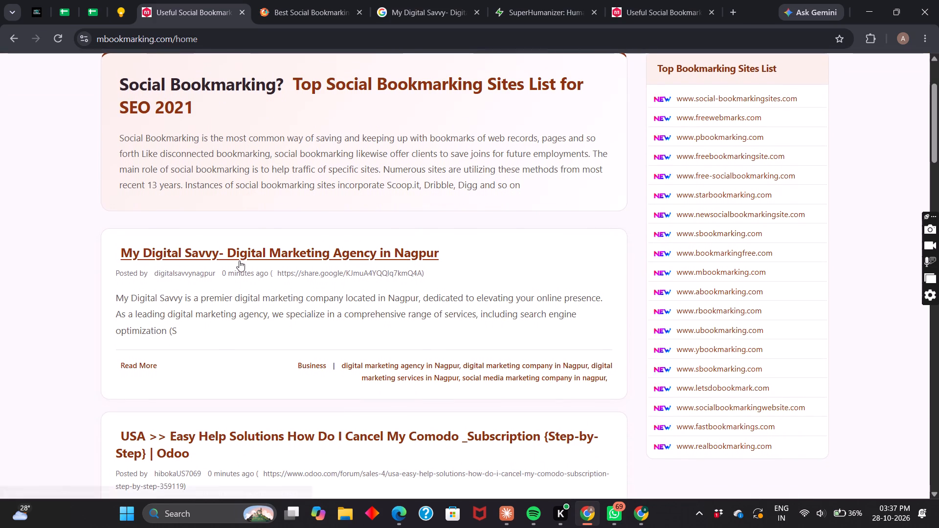
click(238, 258)
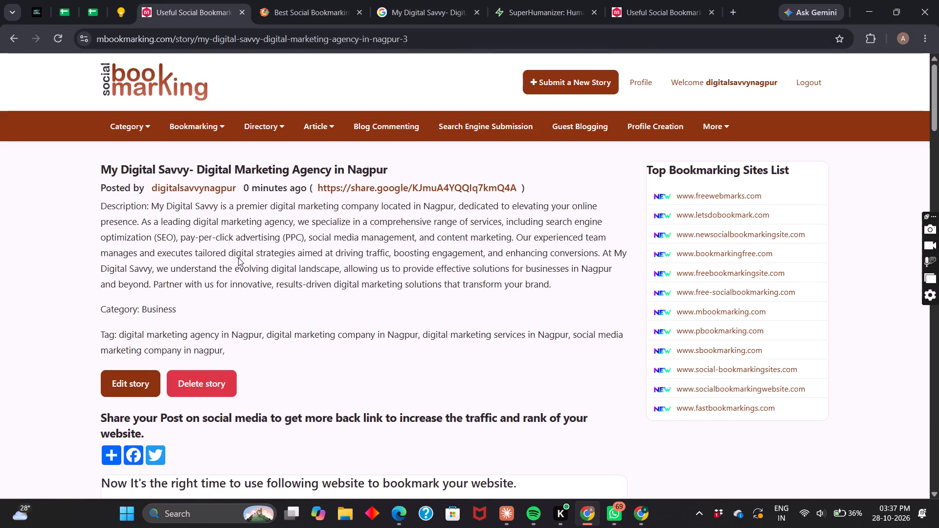
scroll(238, 258, down, 3)
scroll(238, 258, up, 5)
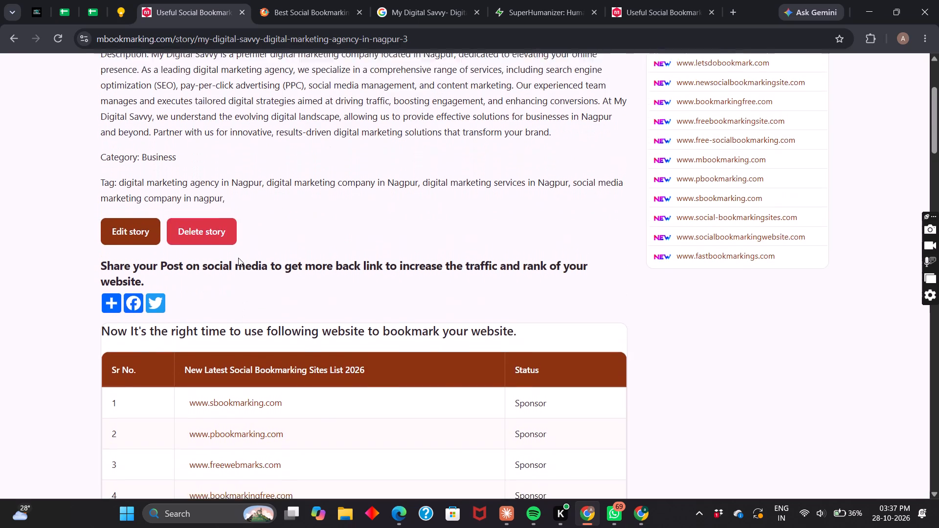
scroll(238, 258, up, 1)
drag(427, 38, 0, 51)
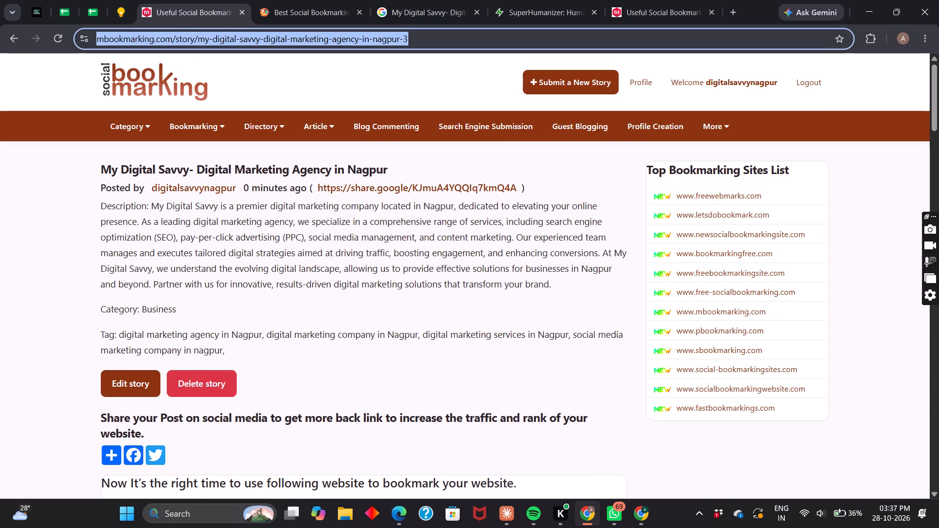
drag(0, 51, 0, 75)
key(ctrl+c)
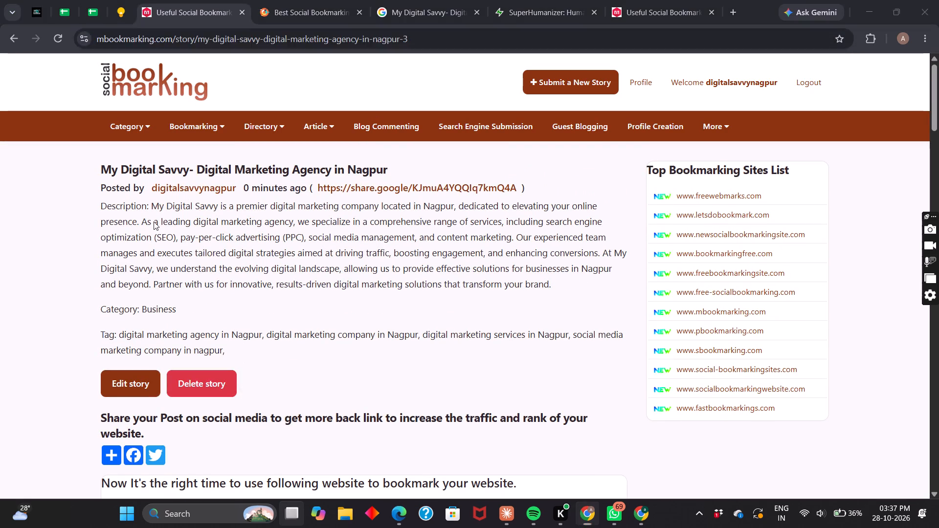
click(291, 126)
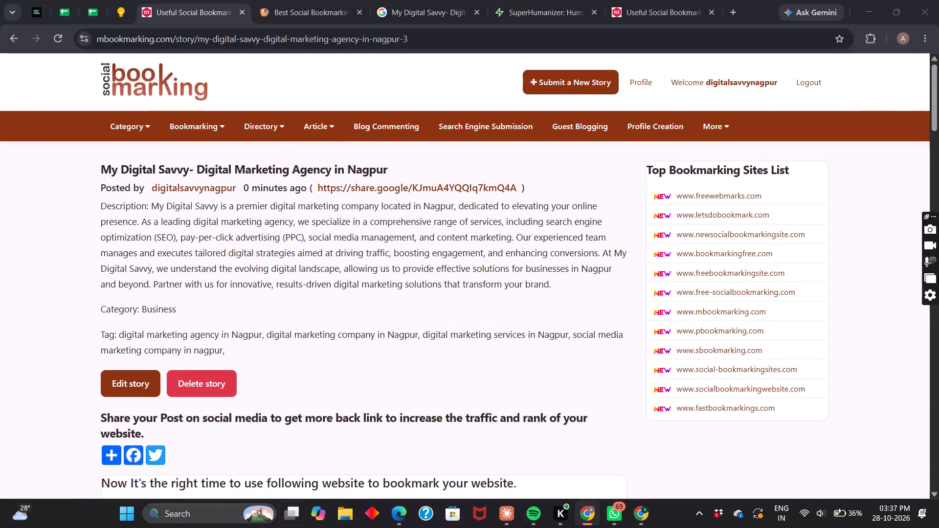
click(488, 152)
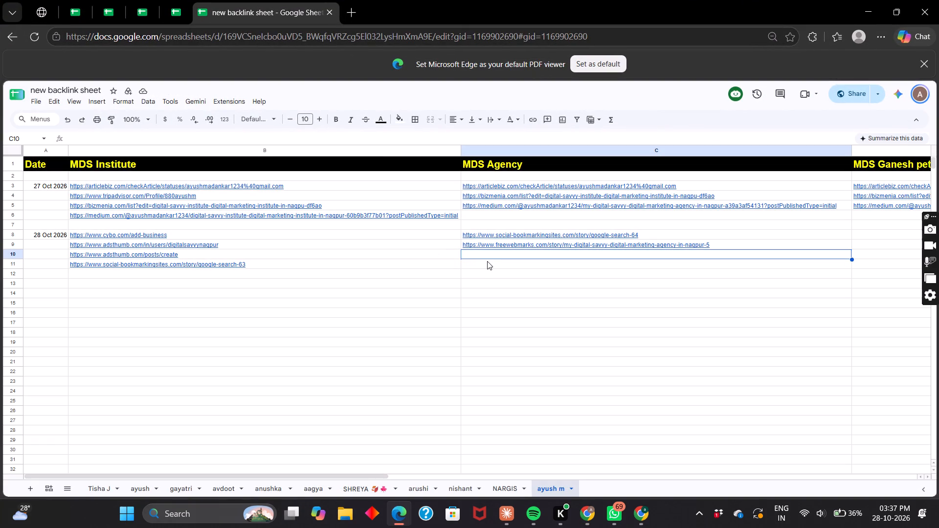
key(ctrl+v)
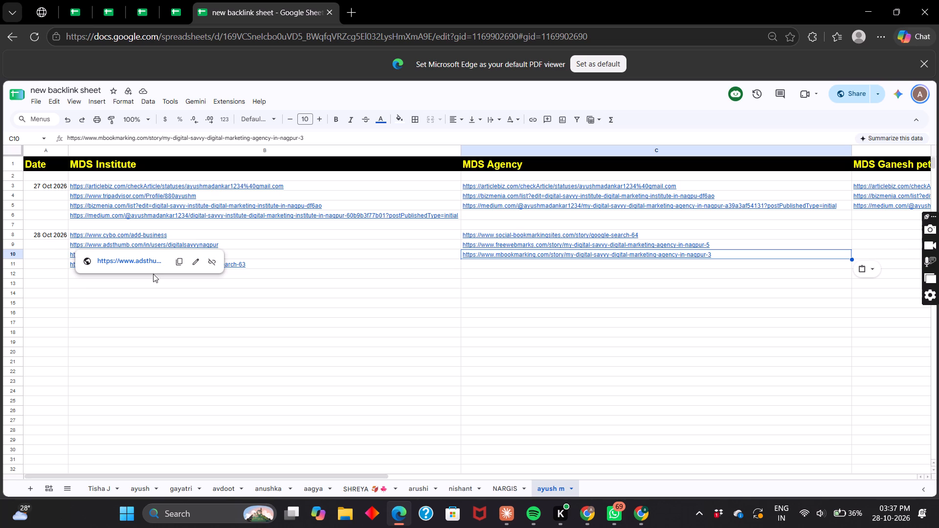
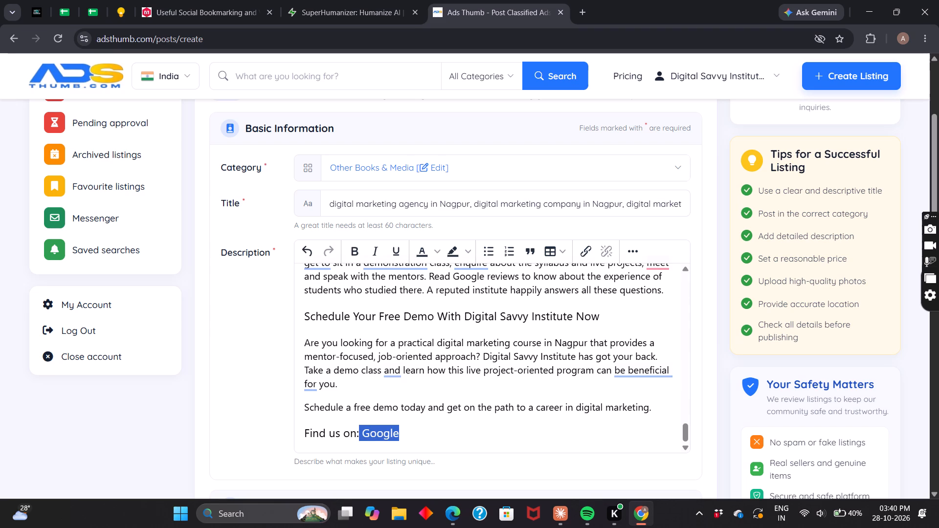
click(582, 253)
click(405, 225)
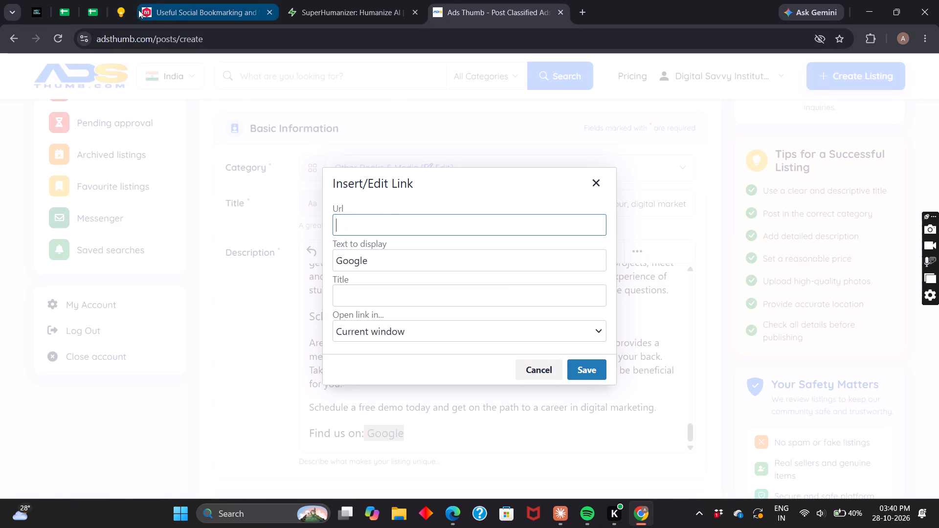
click(121, 13)
right_click(372, 148)
scroll(372, 148, up, 12)
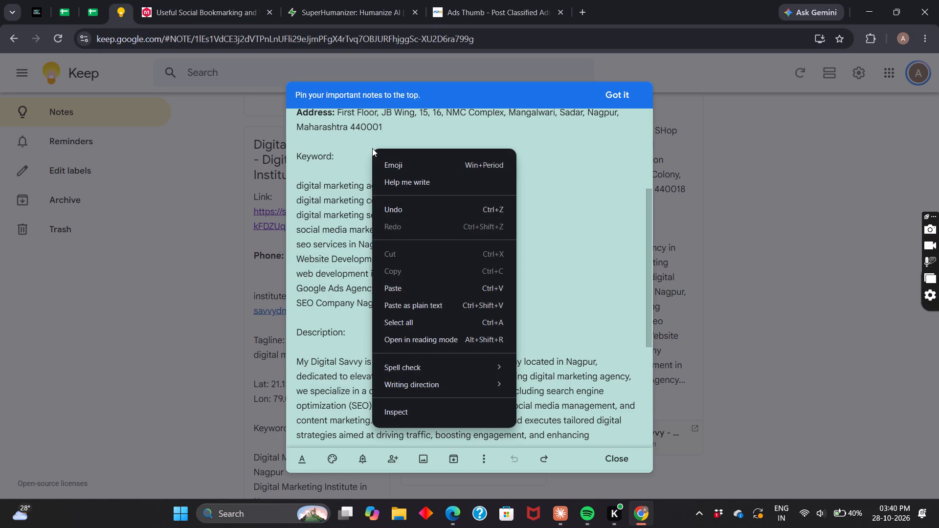
scroll(372, 148, up, 20)
scroll(372, 148, up, 14)
click(372, 148)
scroll(372, 148, up, 6)
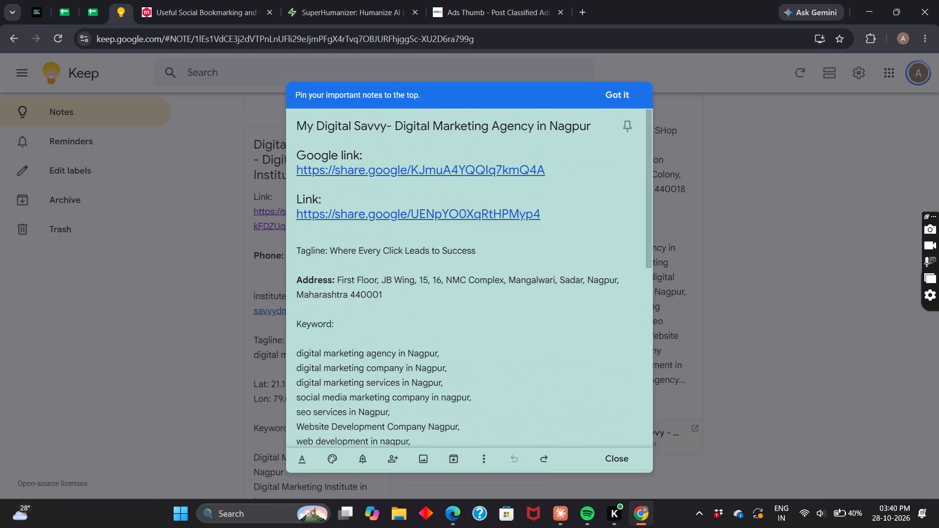
triple_click(372, 164)
key(ctrl+c)
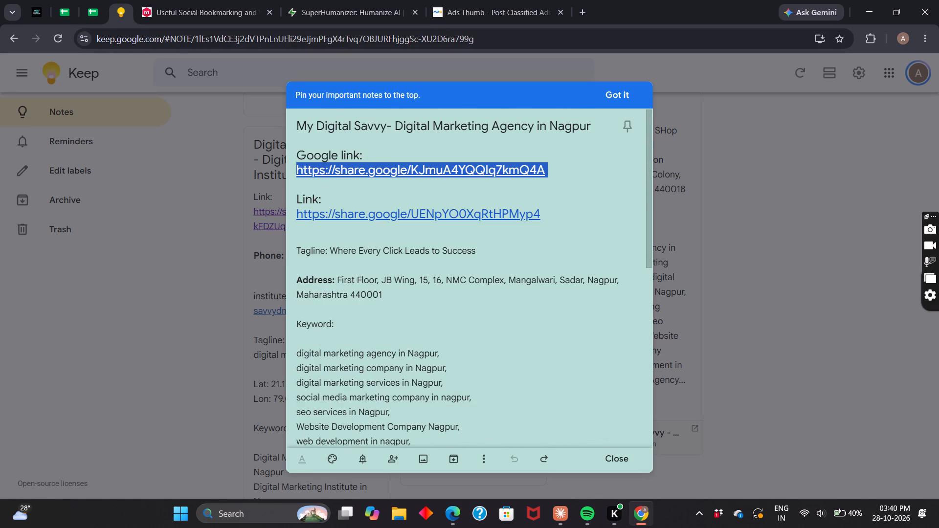
click(481, 0)
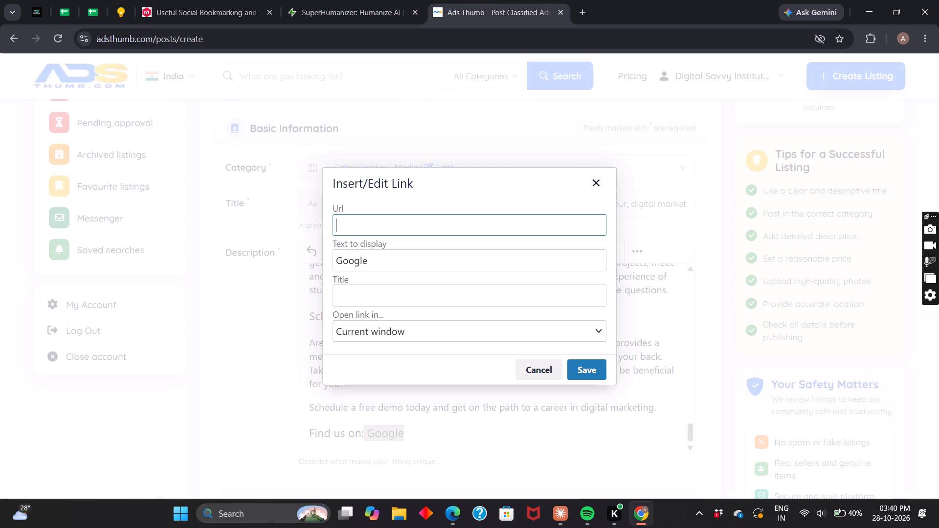
ctrl+click(355, 220)
key(ctrl+v)
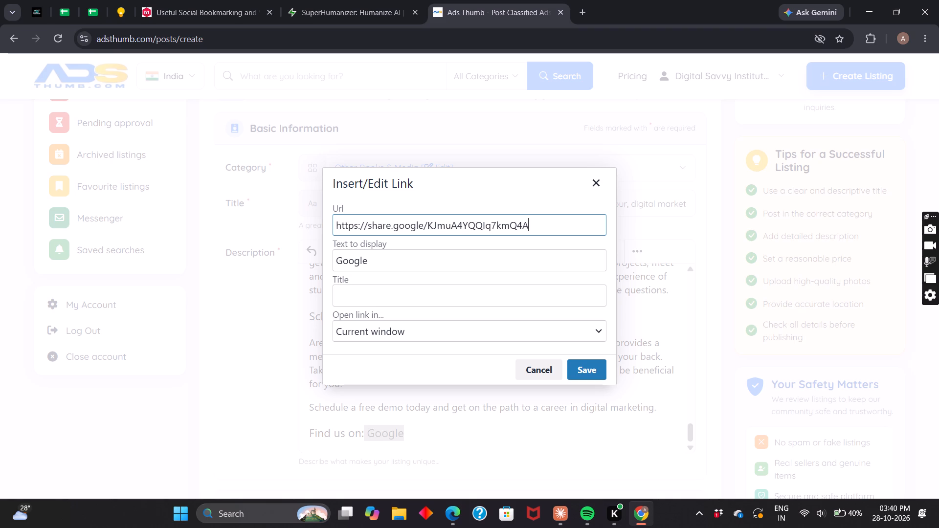
Set the hyperlink's title to "My Digital Savvy- Digital Marketing Agency in Nagpur", copied from the Keep note, and save the link.
click(435, 255)
click(381, 297)
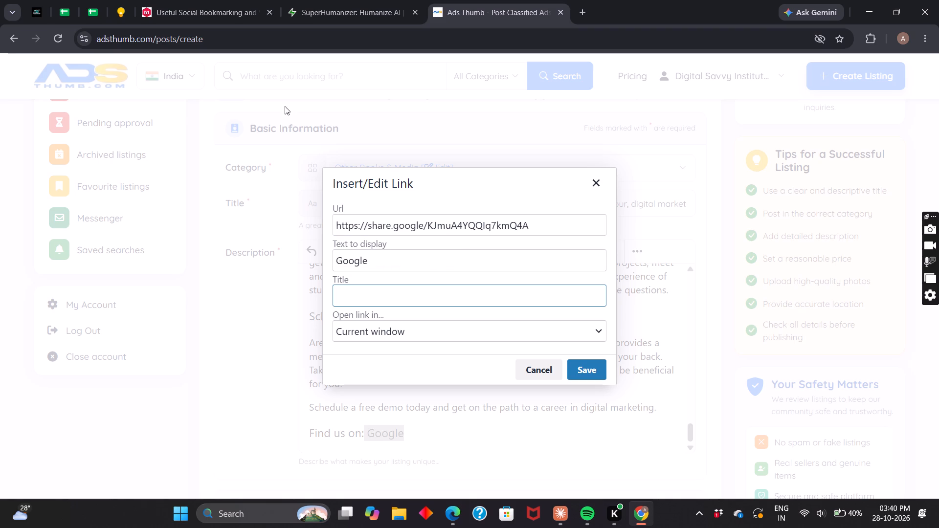
click(121, 5)
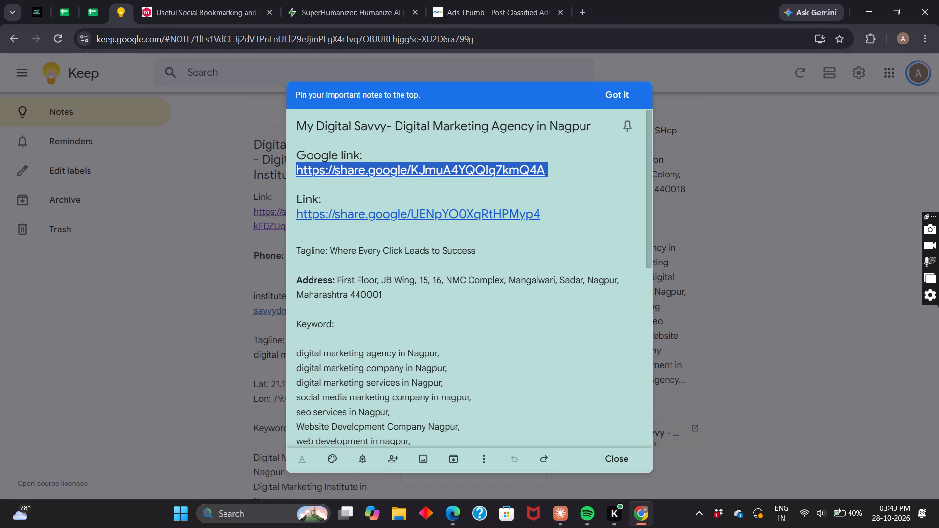
drag(292, 121, 686, 108)
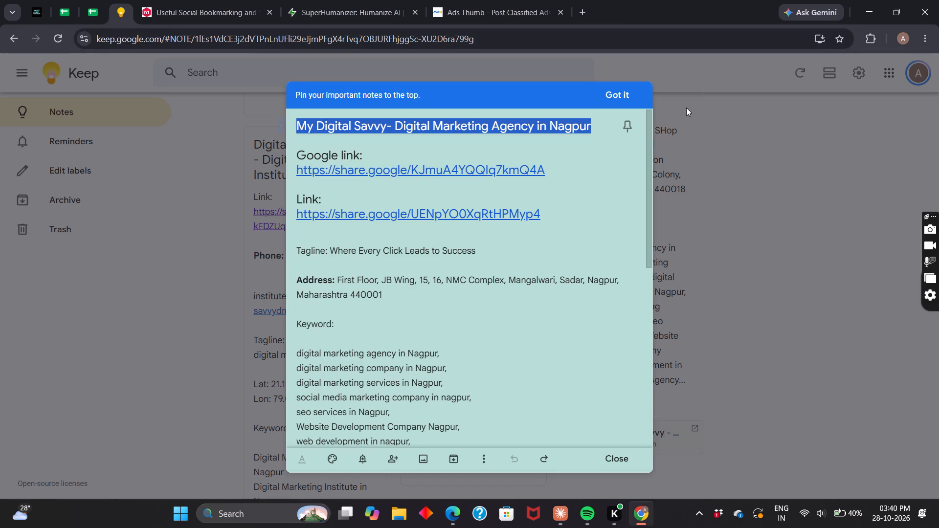
key(ctrl+c)
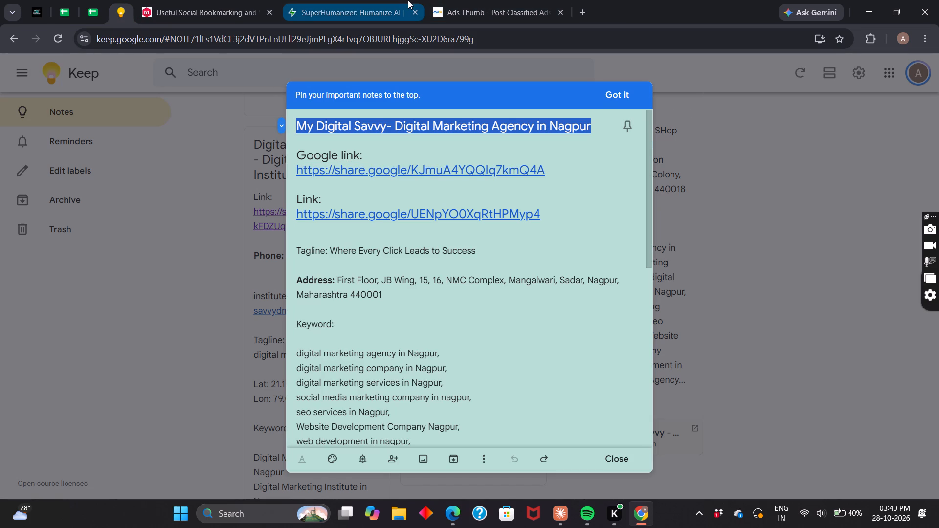
click(461, 6)
click(376, 302)
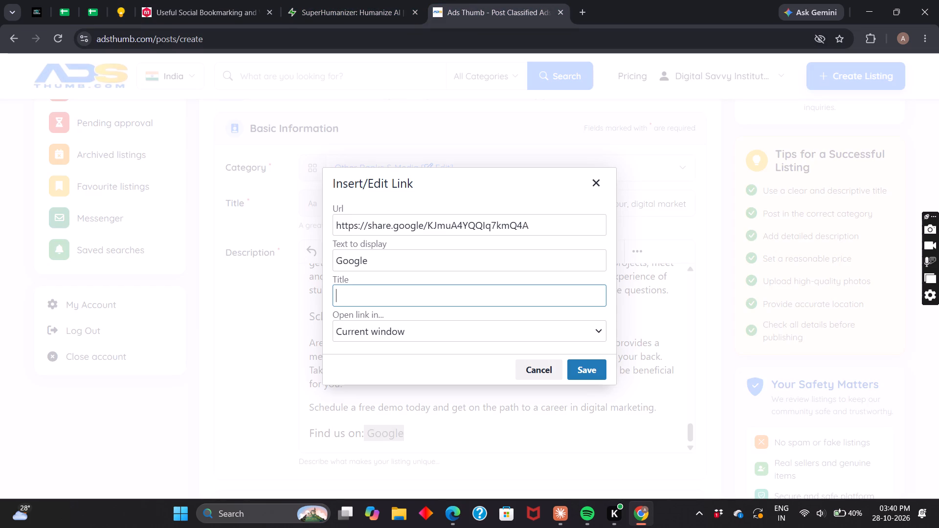
key(ctrl+v)
click(578, 373)
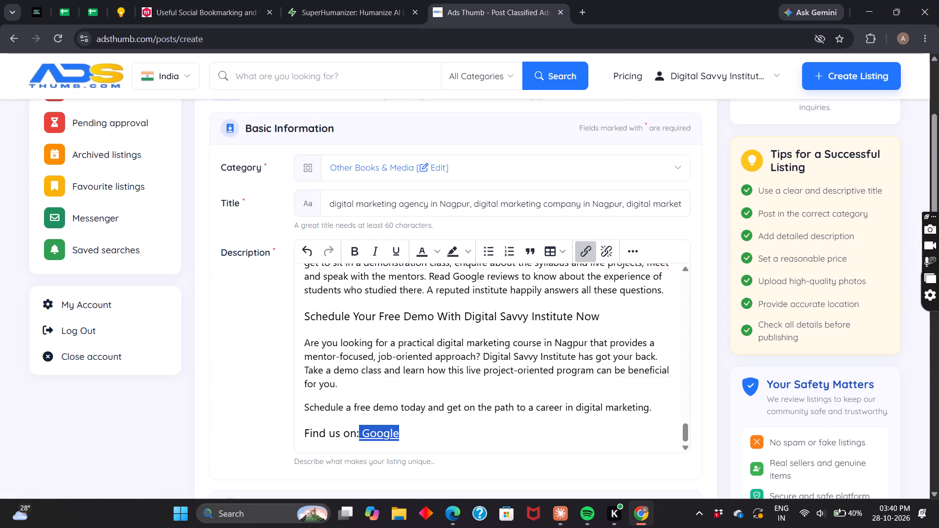
Make the description's opening heading, "Digital Marketing Course in Nagpur: Acquire Job-Ready Skills with Live Client Projects", bold.
scroll(578, 373, down, 1)
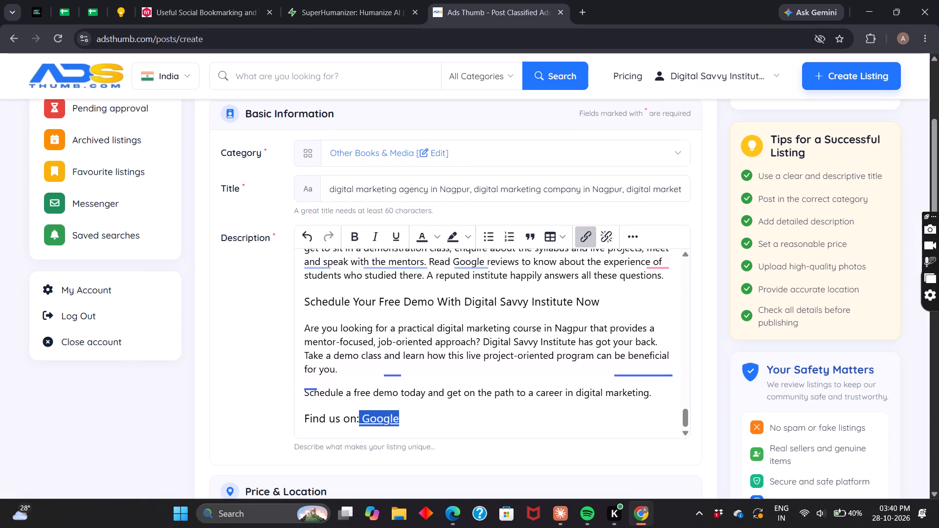
click(502, 426)
click(502, 426)
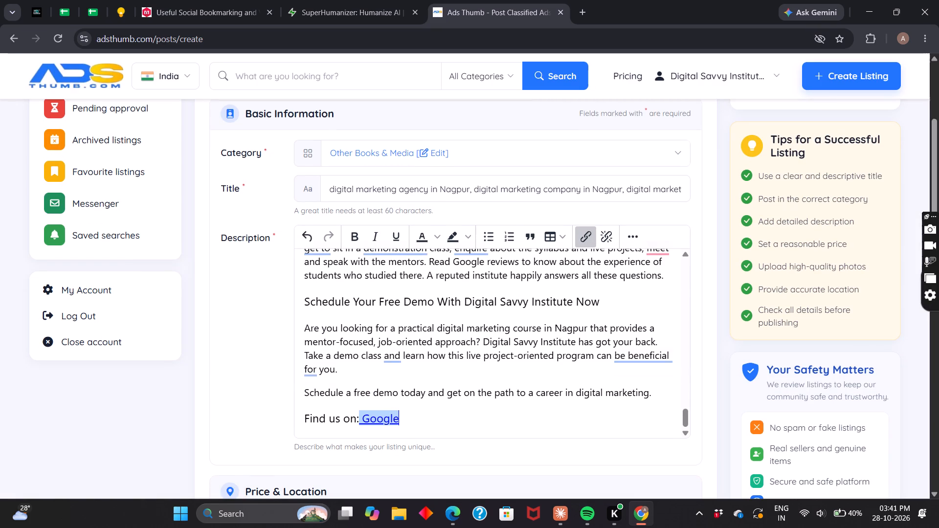
scroll(502, 426, up, 8)
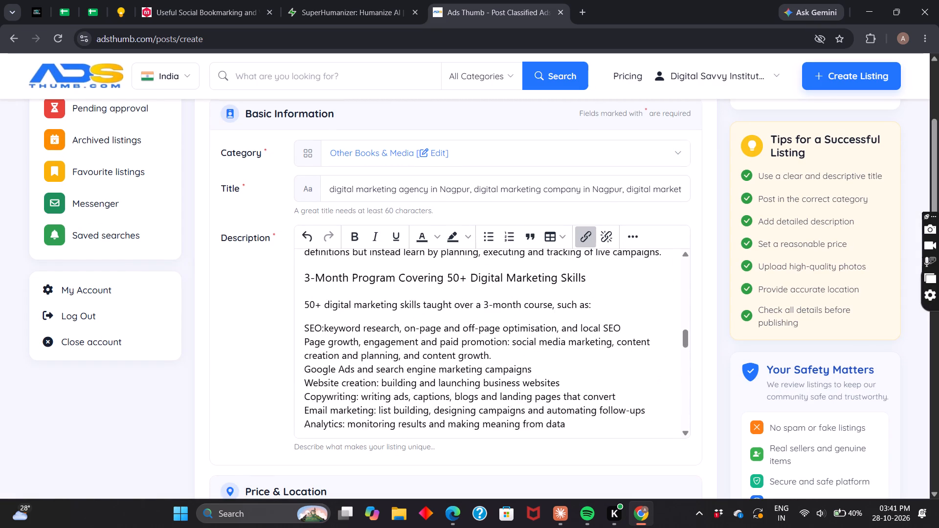
scroll(502, 426, up, 5)
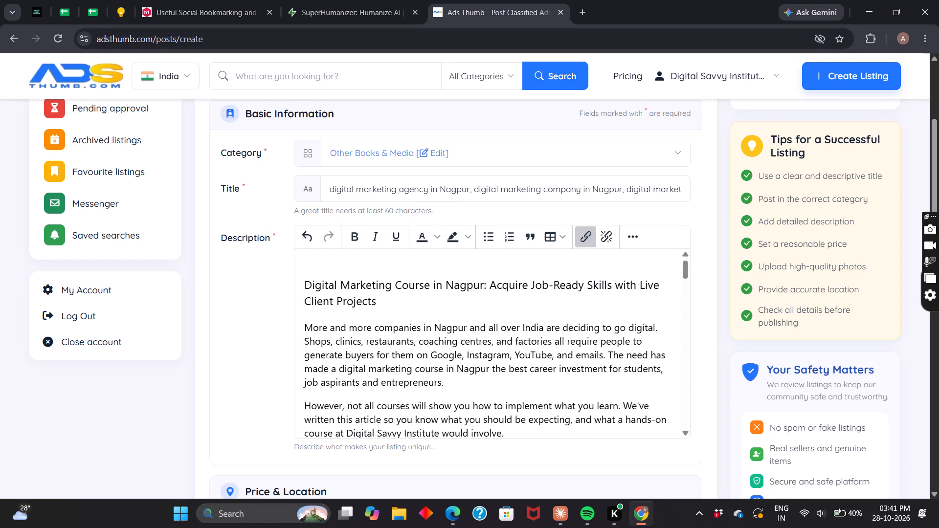
scroll(399, 308, up, 4)
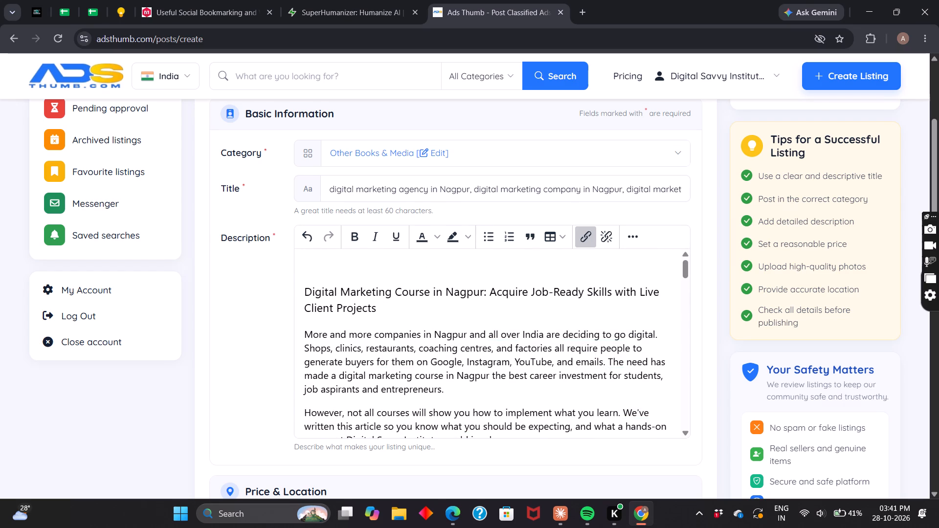
drag(384, 310, 308, 286)
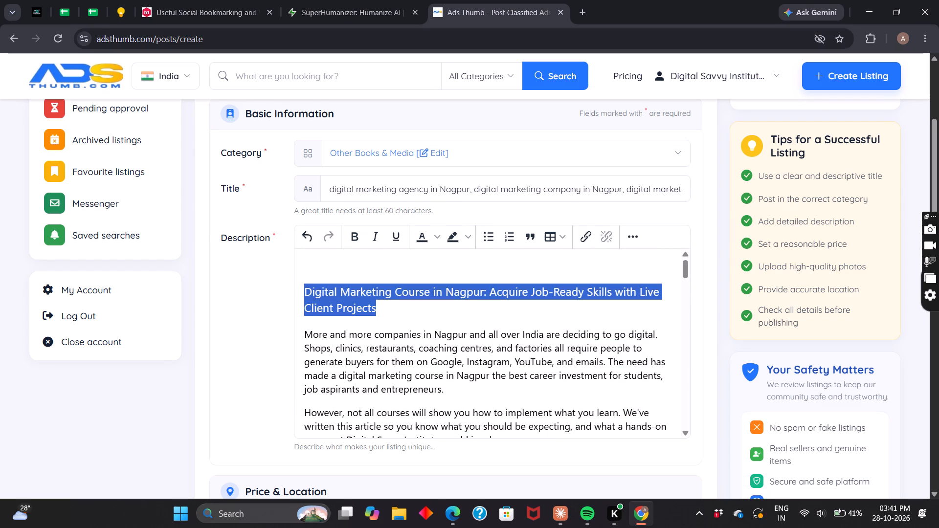
drag(308, 286, 307, 286)
click(355, 240)
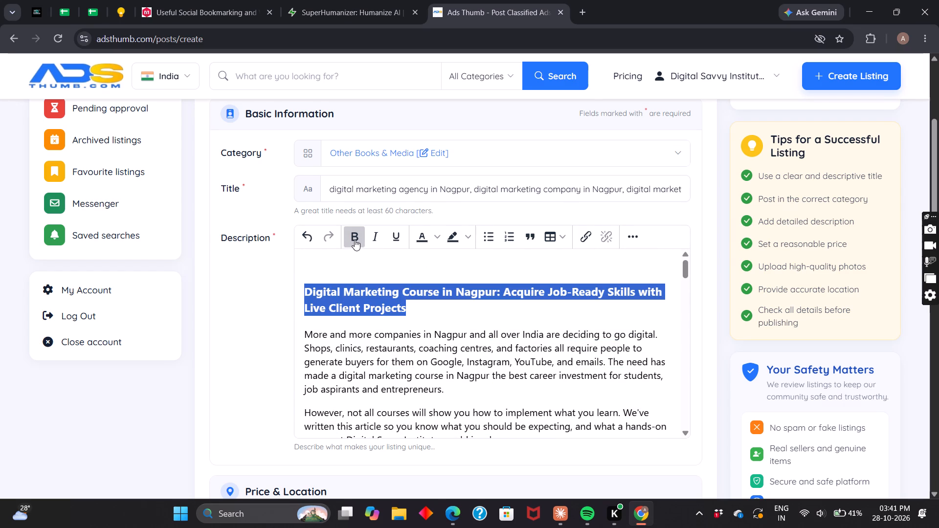
Set the phone number in the listing's seller information to hidden.
click(436, 310)
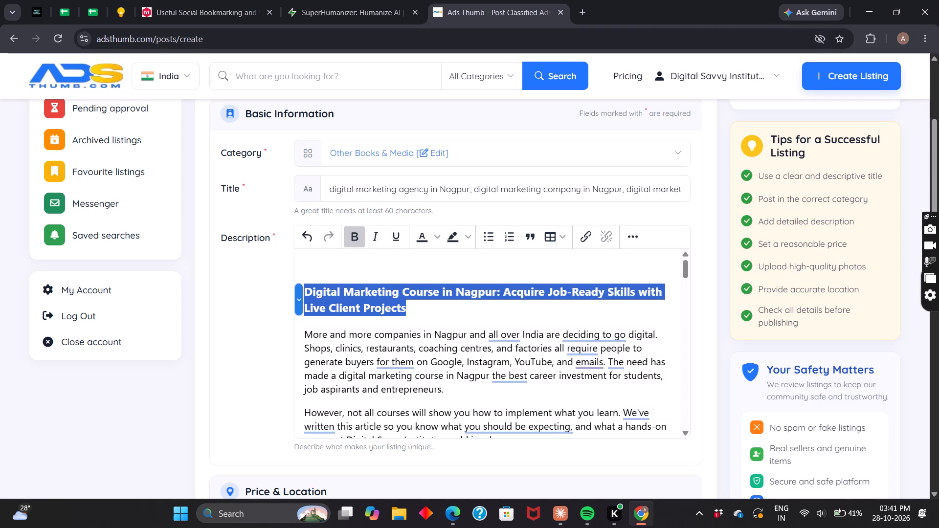
scroll(436, 310, down, 6)
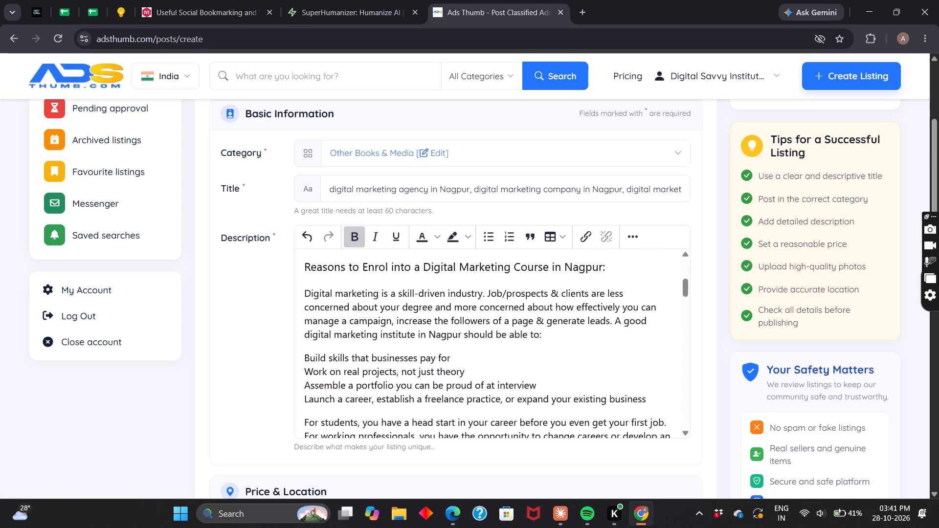
scroll(436, 310, down, 12)
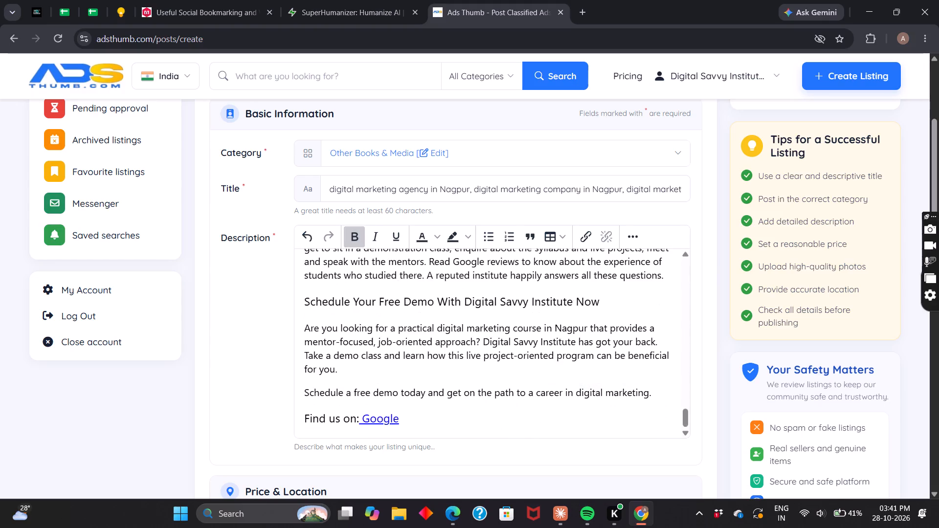
scroll(436, 310, down, 4)
scroll(436, 310, up, 6)
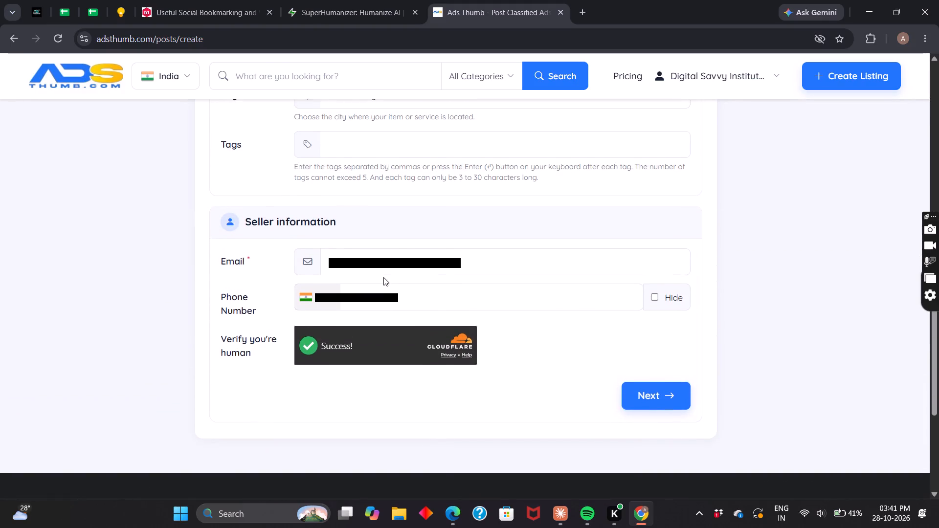
scroll(400, 323, up, 2)
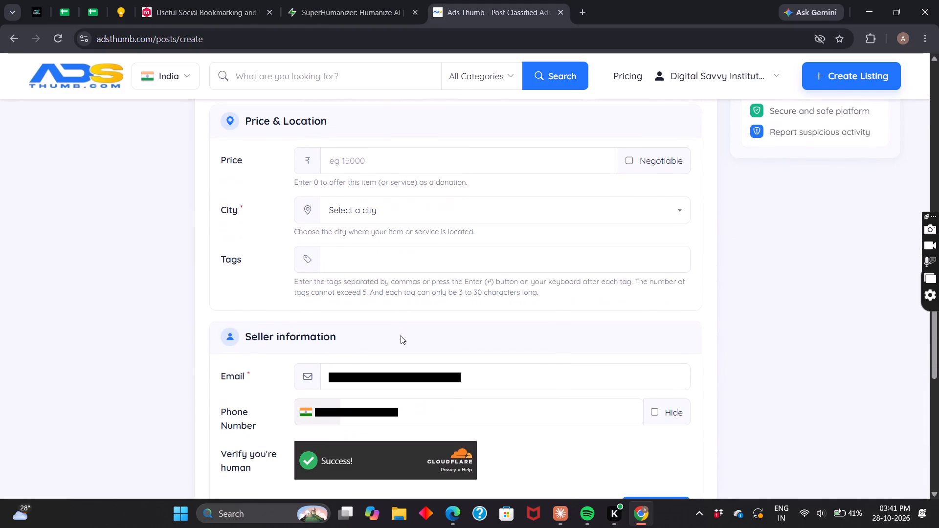
scroll(401, 335, up, 1)
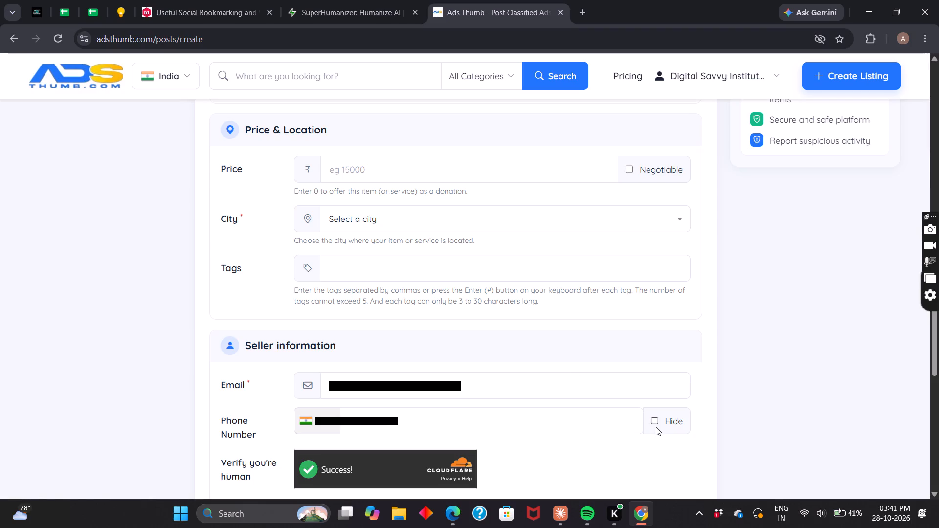
click(657, 427)
click(653, 421)
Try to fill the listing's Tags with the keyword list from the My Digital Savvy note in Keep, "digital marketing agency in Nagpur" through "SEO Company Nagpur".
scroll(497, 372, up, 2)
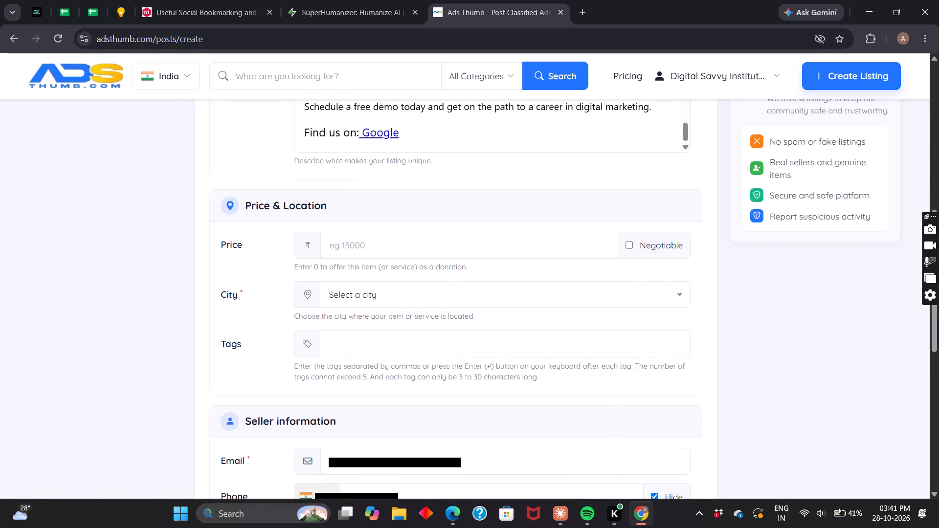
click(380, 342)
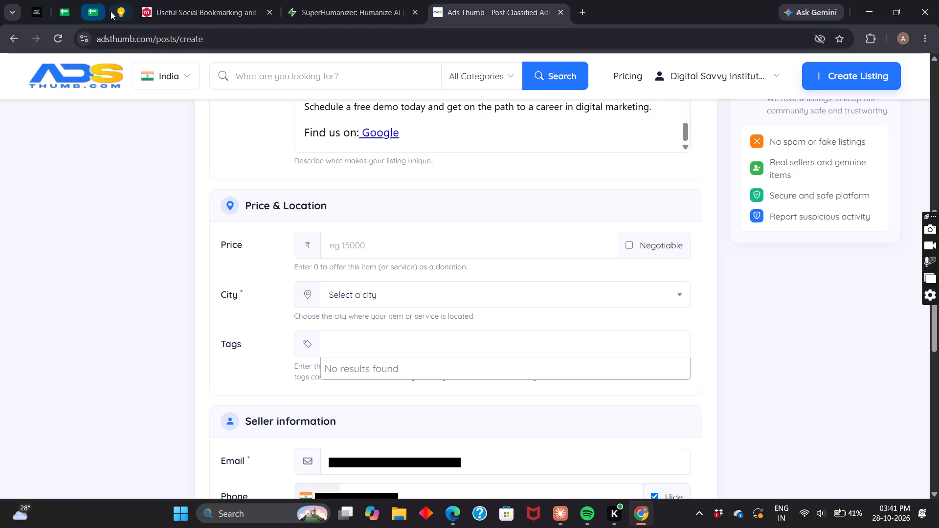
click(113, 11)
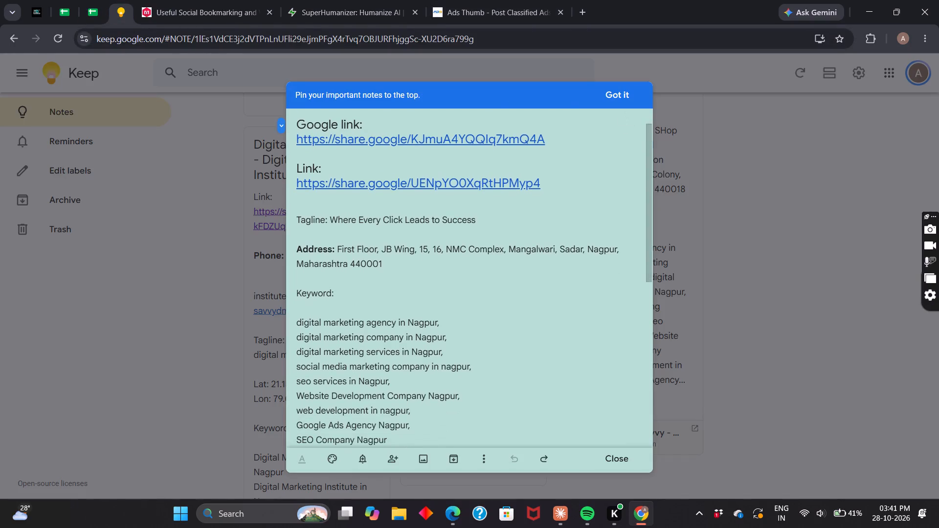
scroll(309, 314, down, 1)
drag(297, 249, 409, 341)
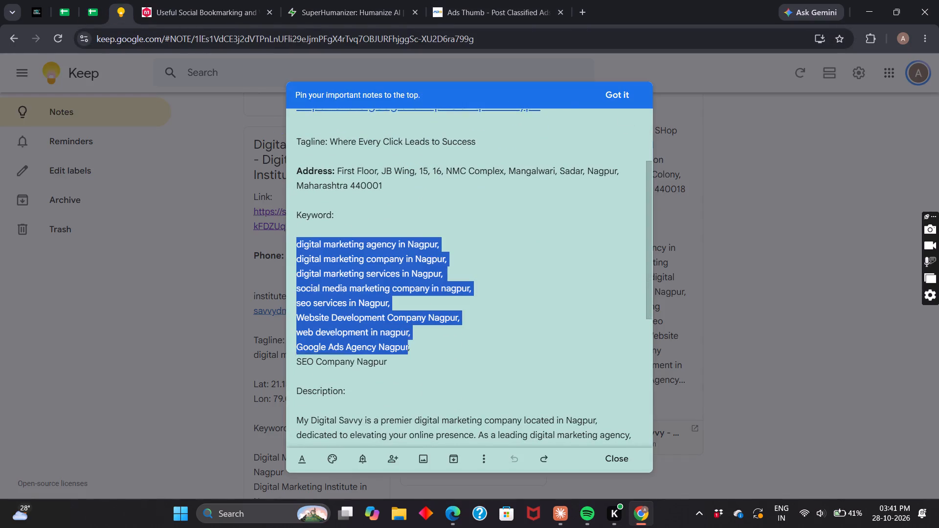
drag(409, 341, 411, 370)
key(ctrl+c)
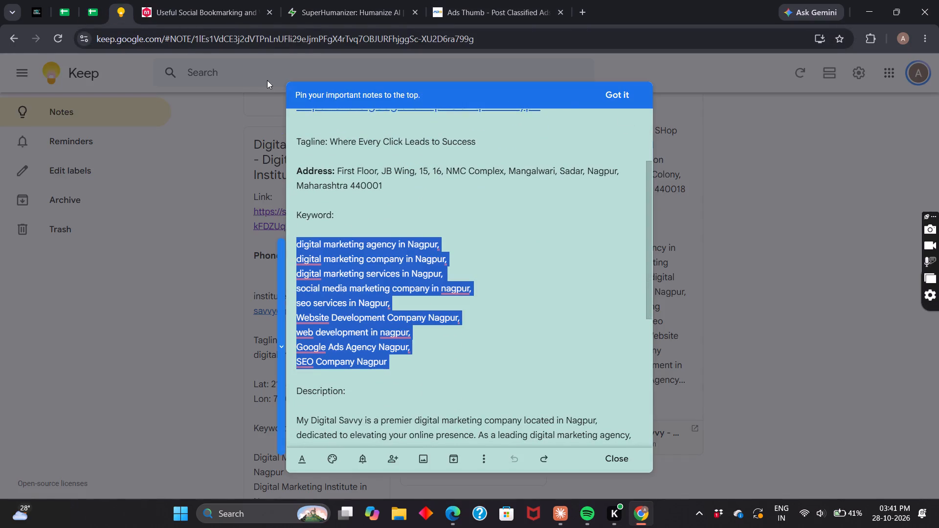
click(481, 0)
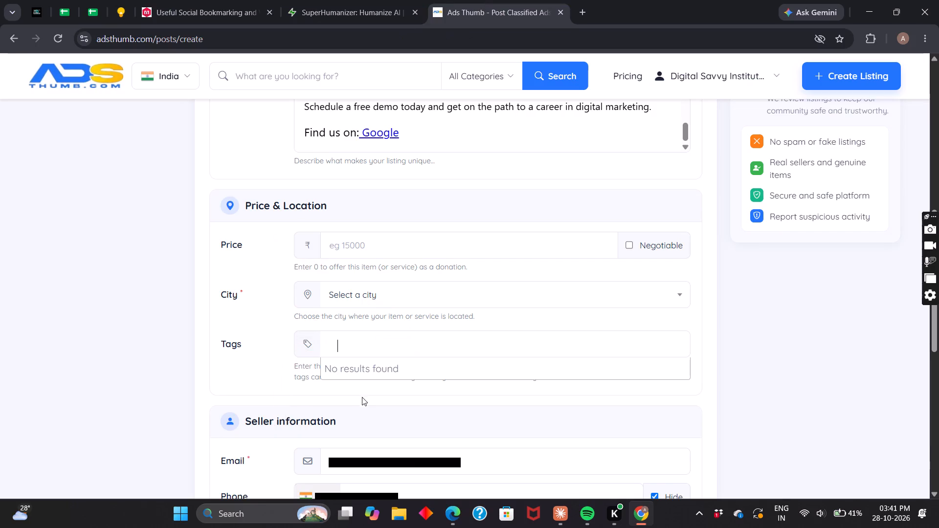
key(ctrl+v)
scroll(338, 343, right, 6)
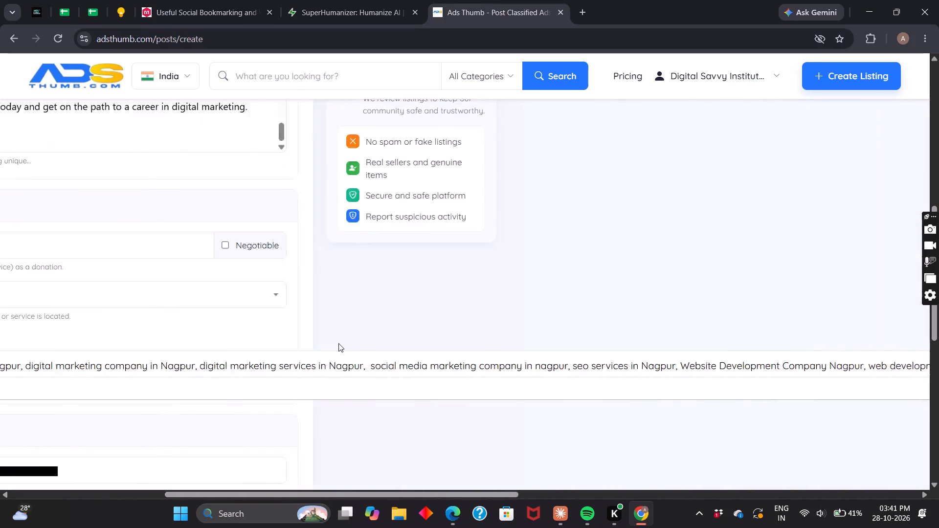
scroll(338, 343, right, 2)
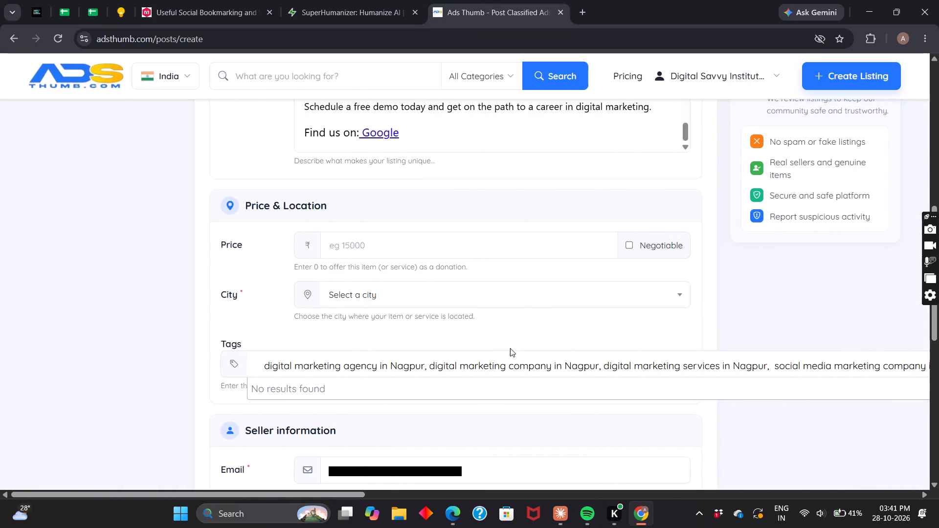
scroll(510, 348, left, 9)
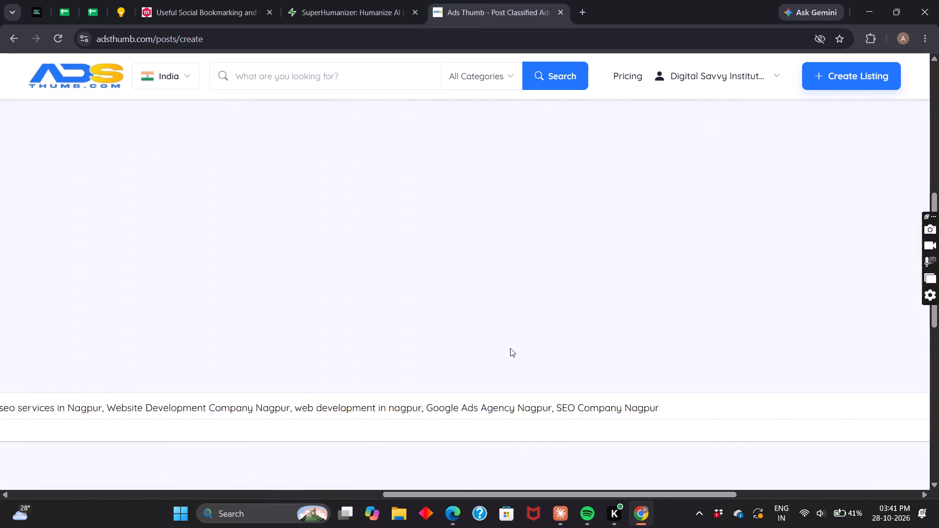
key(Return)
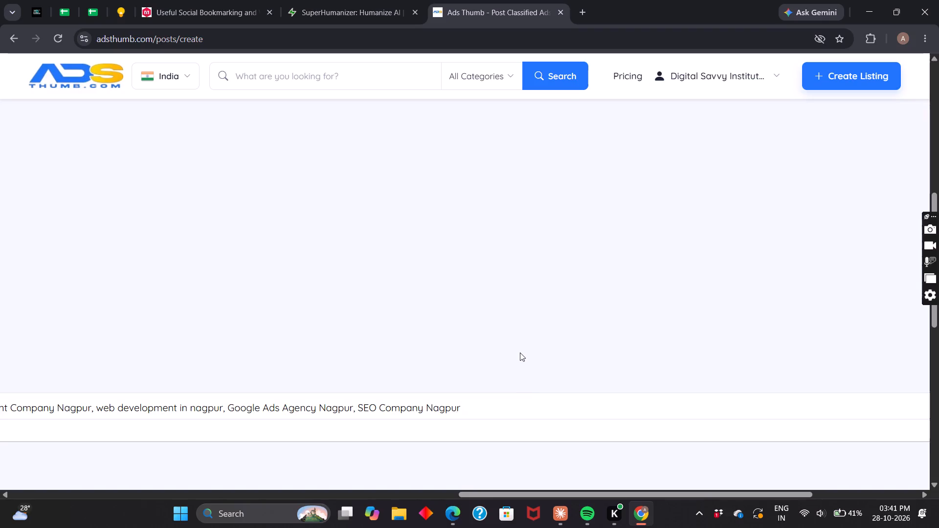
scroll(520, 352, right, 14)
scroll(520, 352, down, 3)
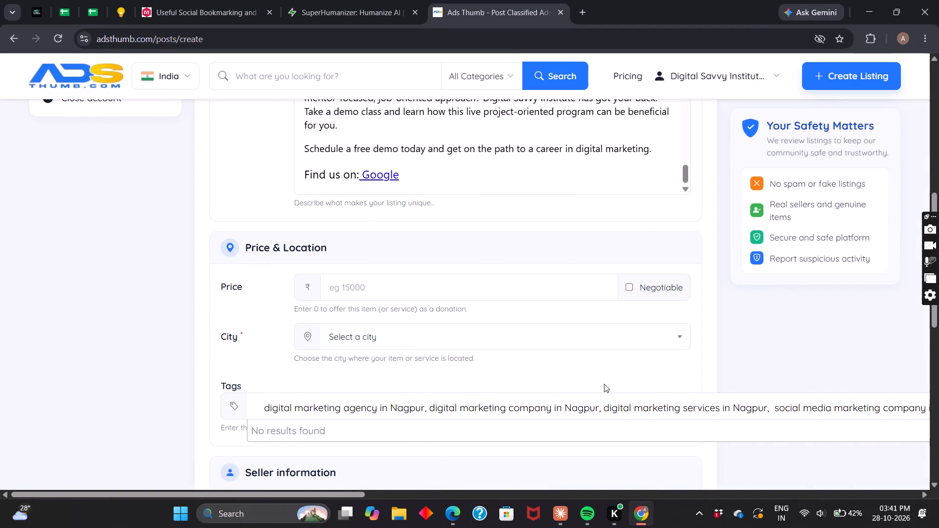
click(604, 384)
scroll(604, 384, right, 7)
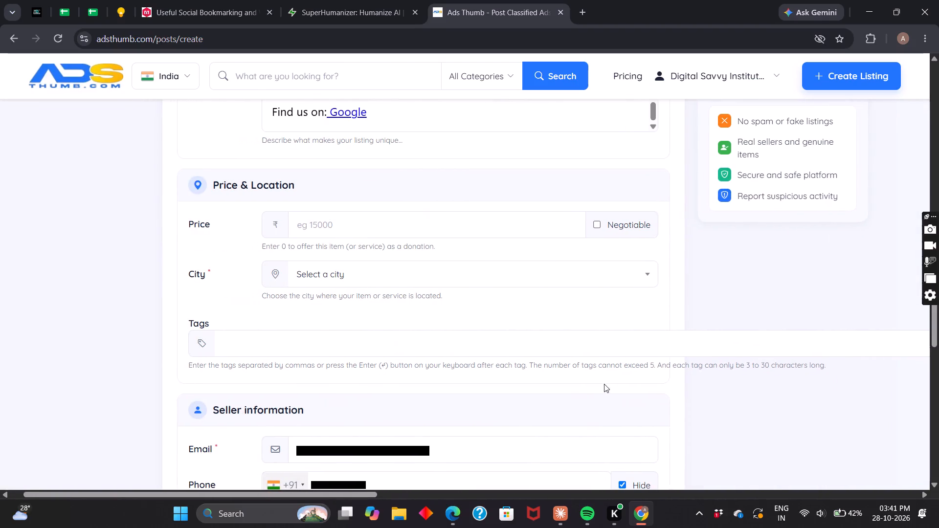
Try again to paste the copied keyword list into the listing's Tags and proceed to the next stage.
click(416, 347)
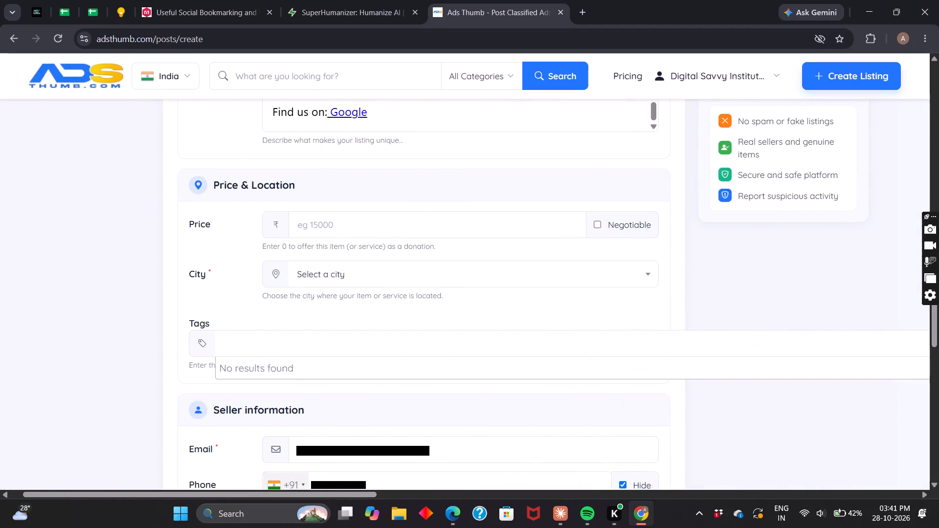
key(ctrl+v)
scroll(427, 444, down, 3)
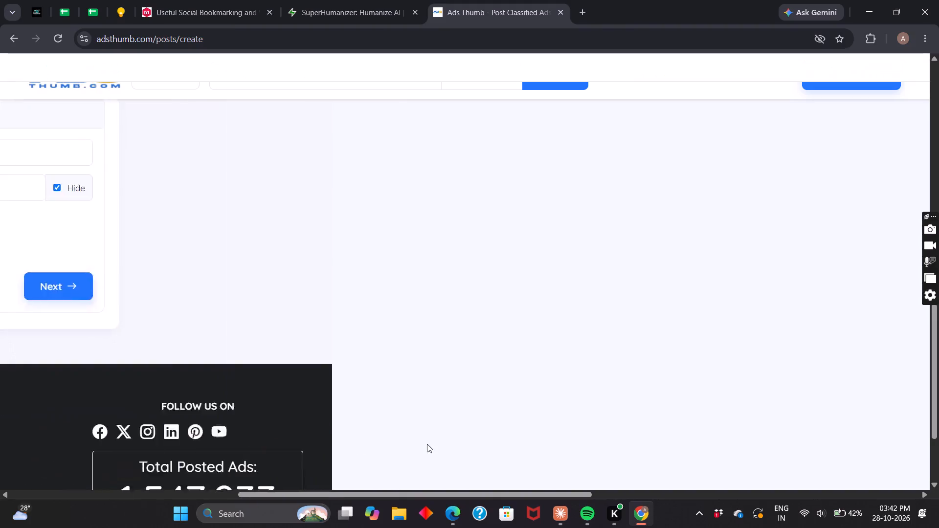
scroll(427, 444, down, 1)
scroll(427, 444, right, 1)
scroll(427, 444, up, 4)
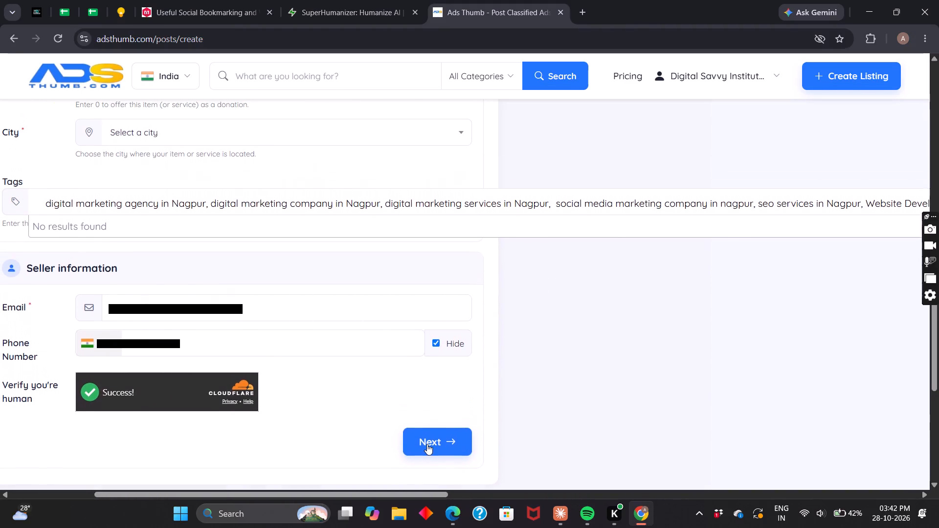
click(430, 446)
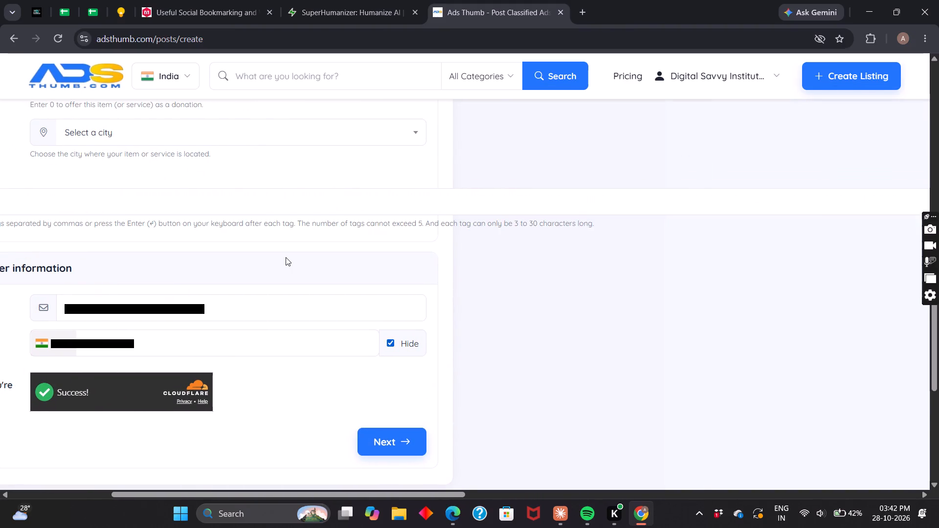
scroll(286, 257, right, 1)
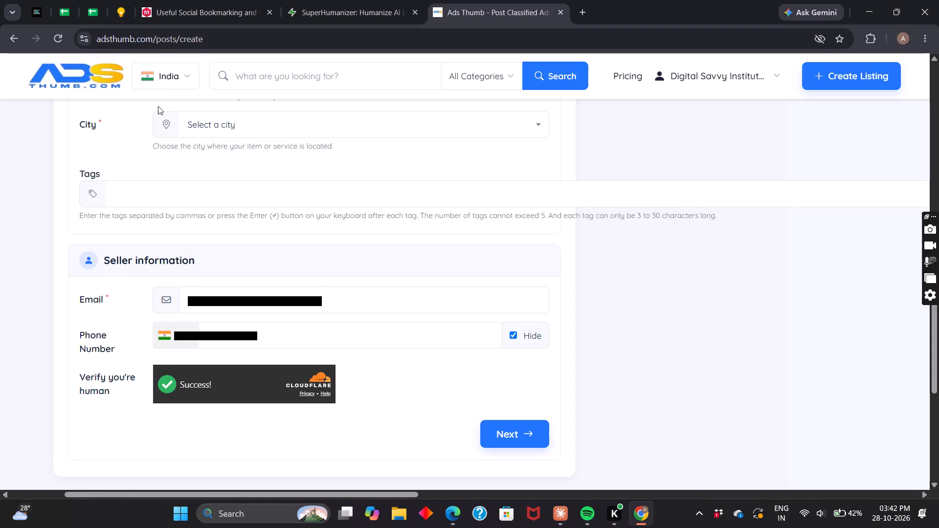
Add the tag "Digital marketing agency" to the listing.
click(197, 198)
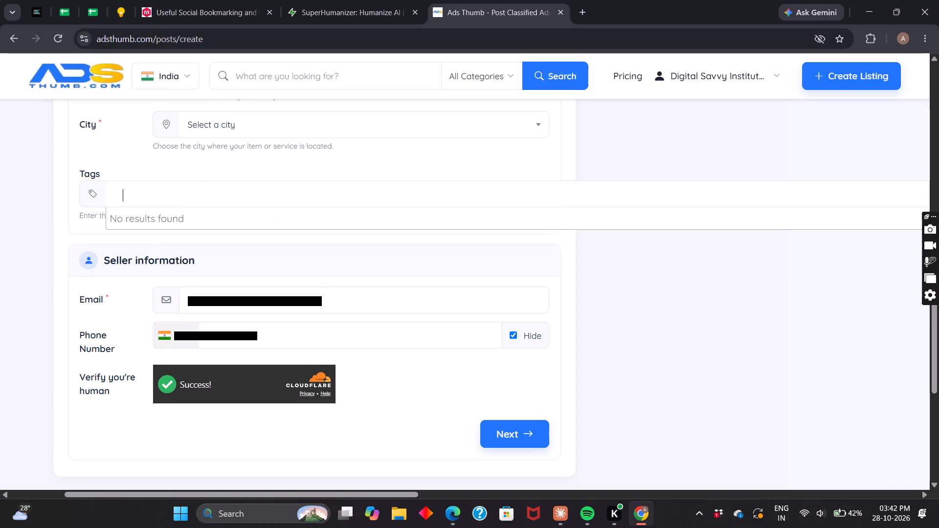
text(Di)
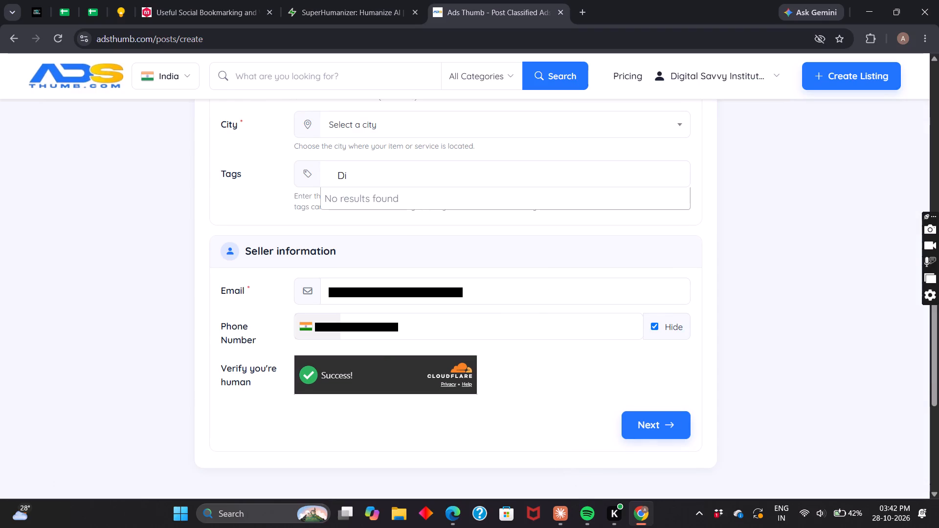
text(git)
text(al)
key(space)
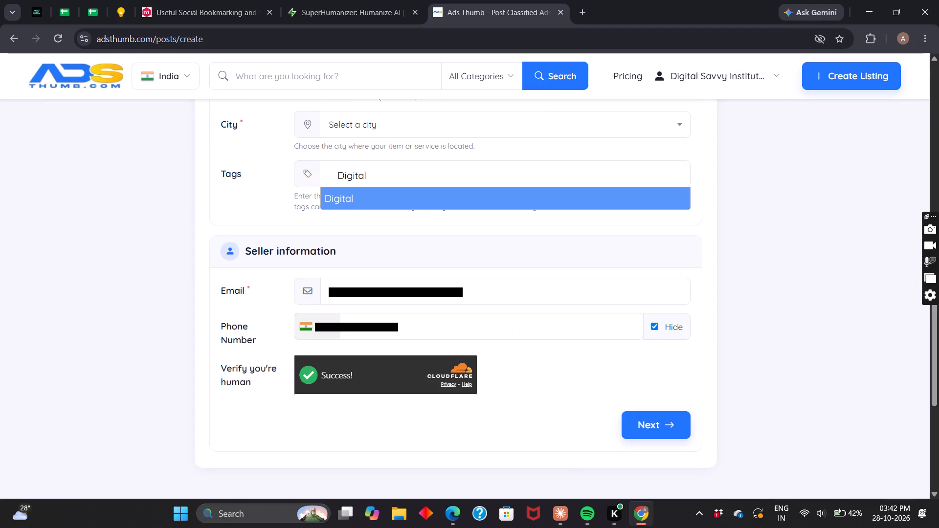
text(marketing)
key(space)
text(age)
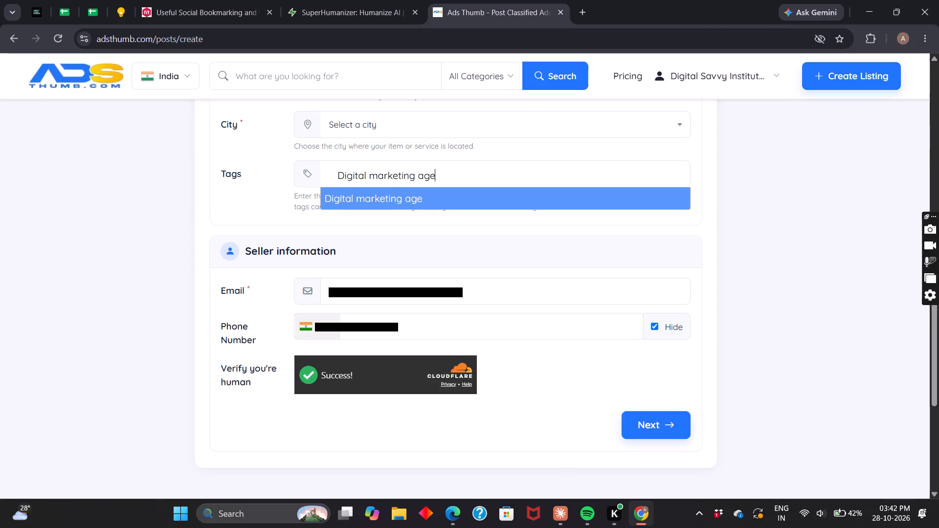
text(ncy)
key(Return)
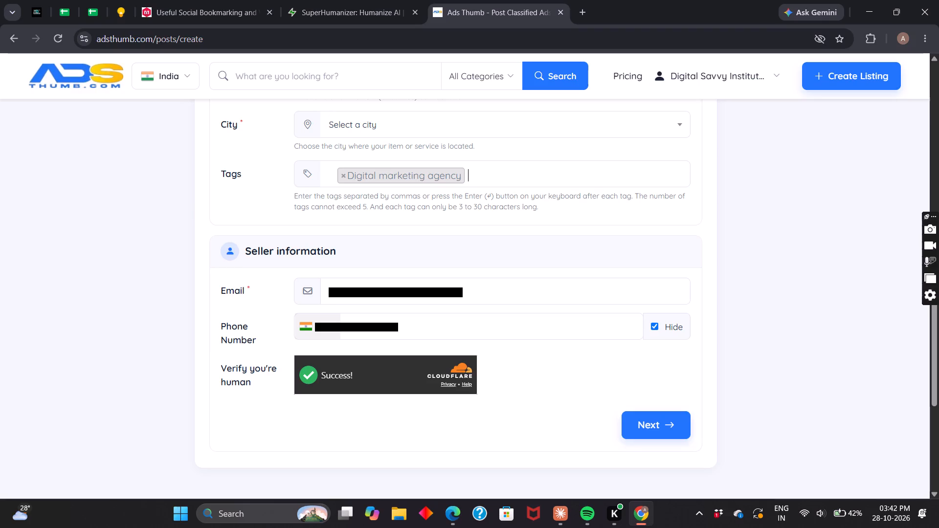
Add "nagpur best agency" as the listing's second tag.
text(nagpur br)
key(BackSpace)
key(r)
key(BackSpace)
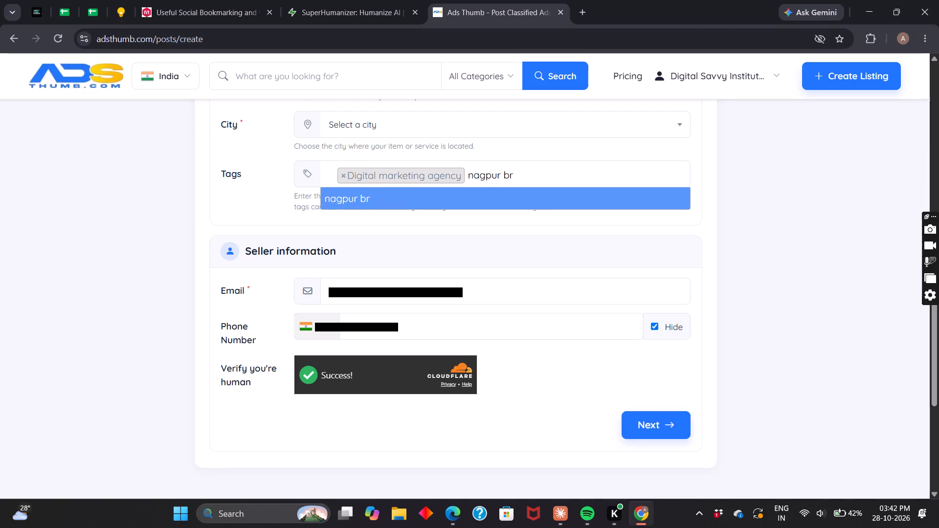
text(est agency)
key(space)
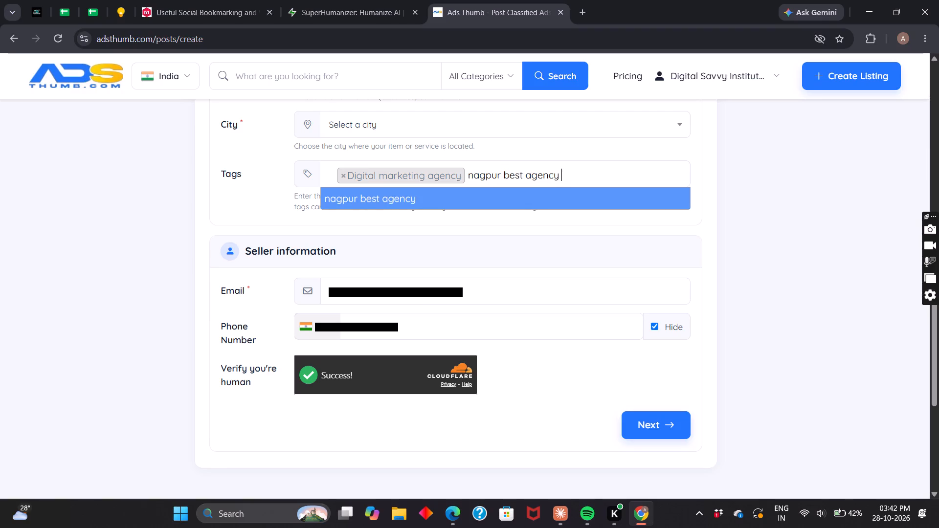
click(335, 203)
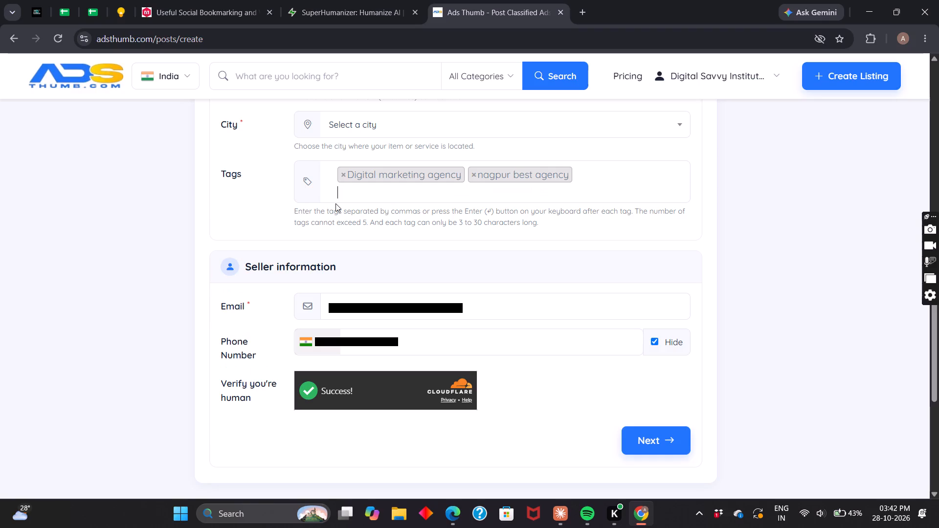
Add "mydigitalsavvynagpur" as the listing's third tag and submit the listing details.
text(mydigital)
text(savvy)
key(space)
key(BackSpace)
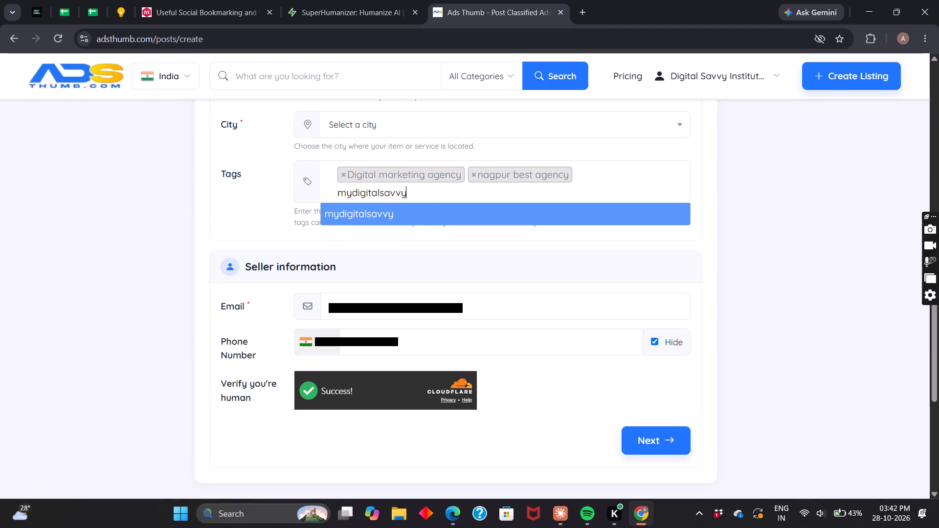
text(na)
text(gpur)
click(349, 221)
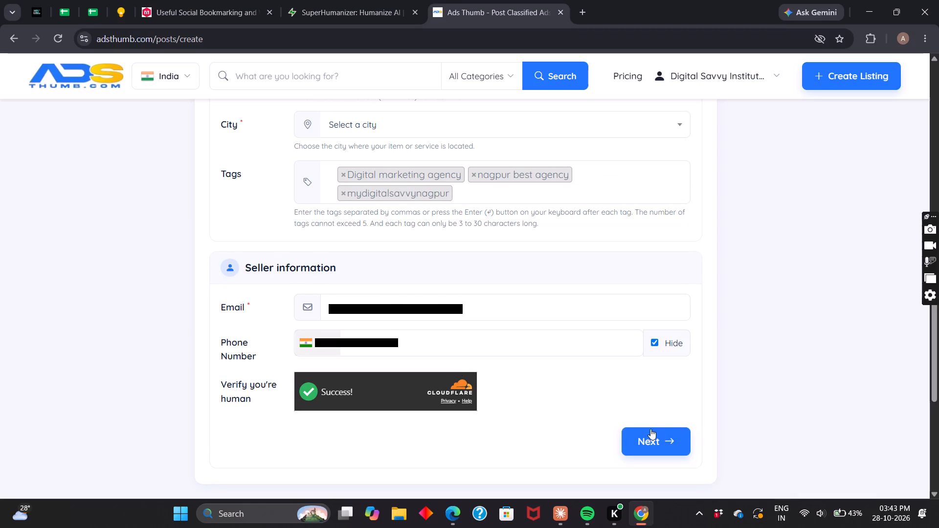
click(658, 432)
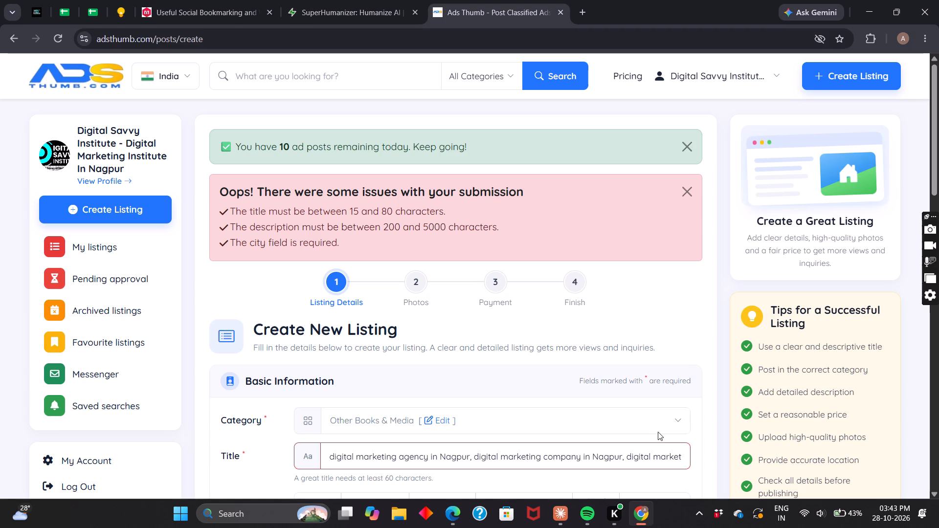
Replace the listing's title with "My Digital Savvy- Digital Marketing Agency in Nagpur", copied from the heading of the Keep note.
scroll(658, 432, down, 2)
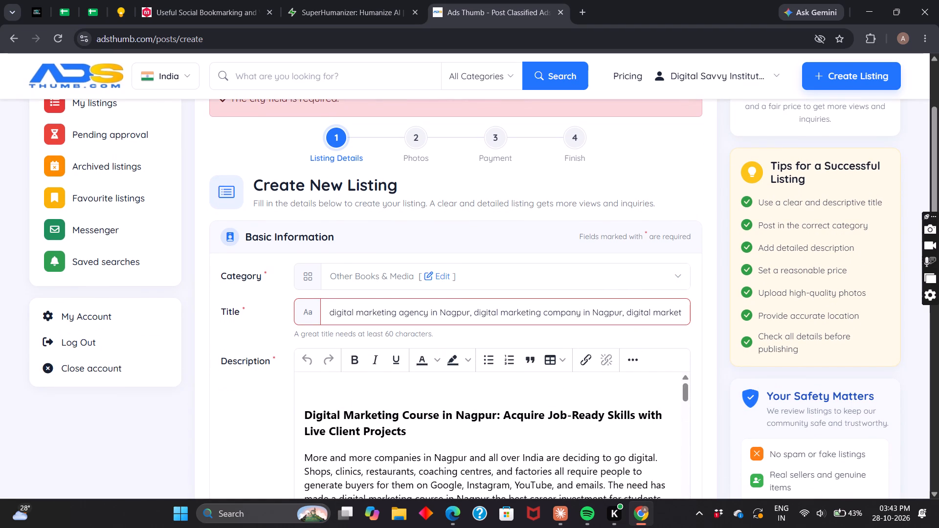
key(ctrl+a)
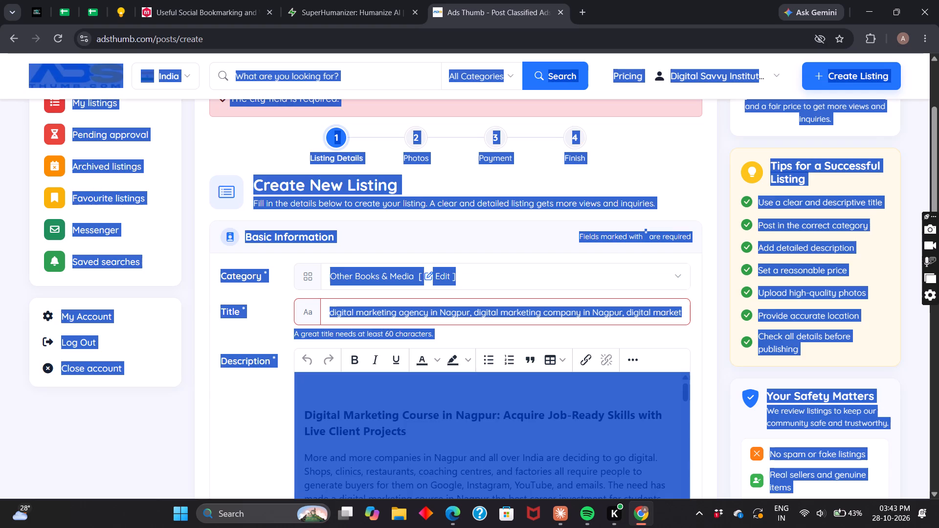
click(634, 316)
double_click(634, 316)
key(ctrl+a)
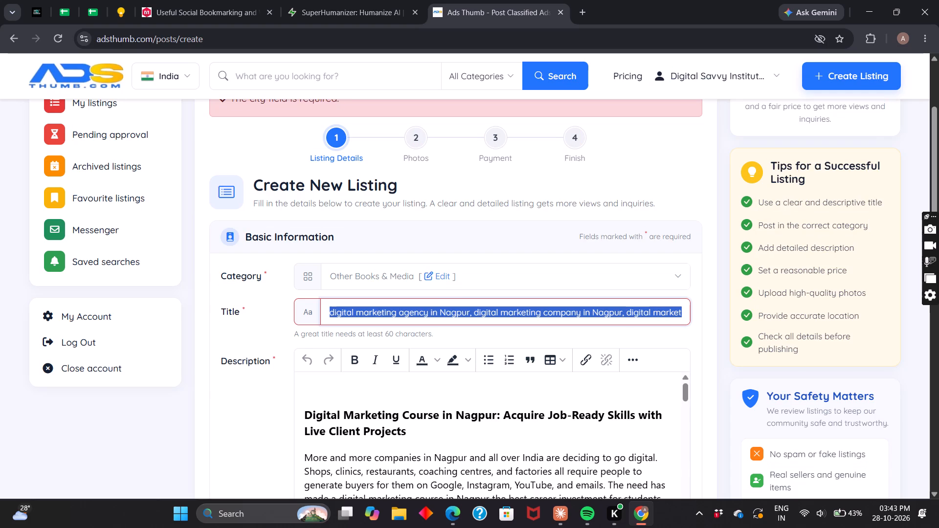
key(BackSpace)
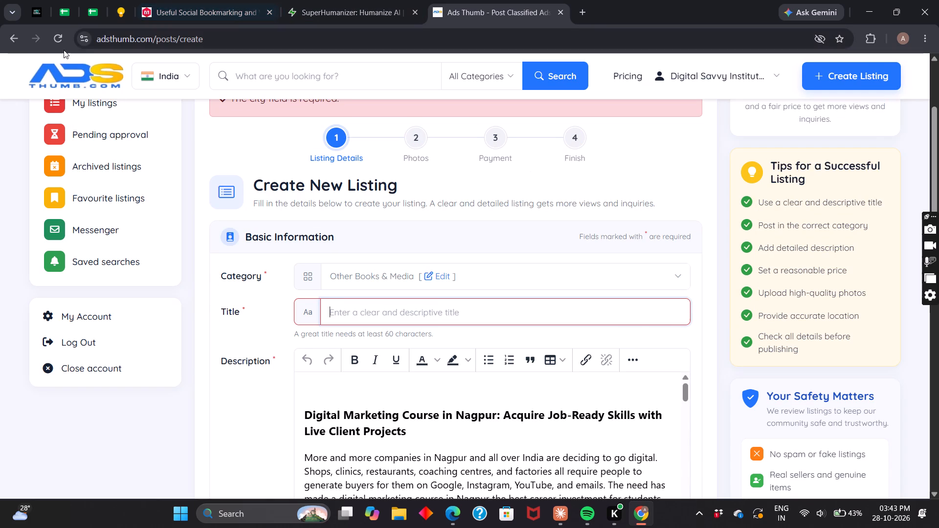
click(118, 18)
scroll(329, 187, up, 7)
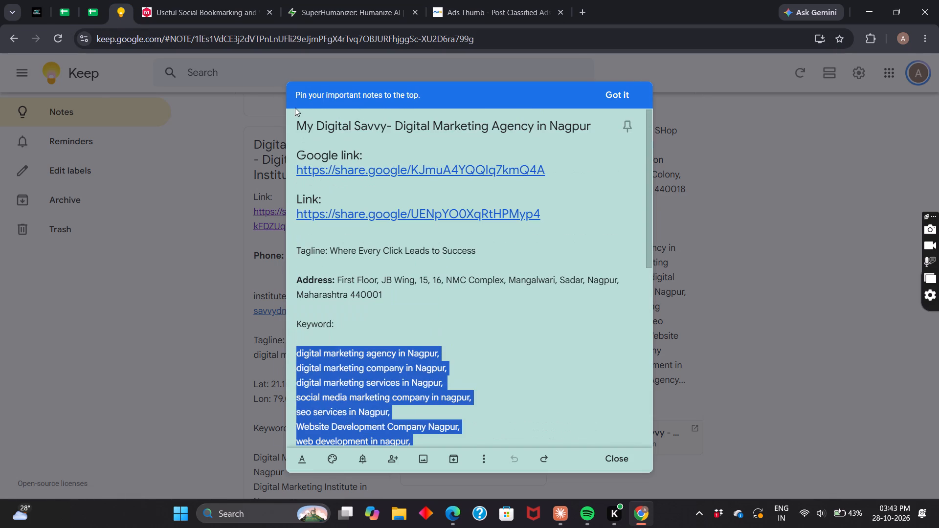
drag(294, 121, 605, 125)
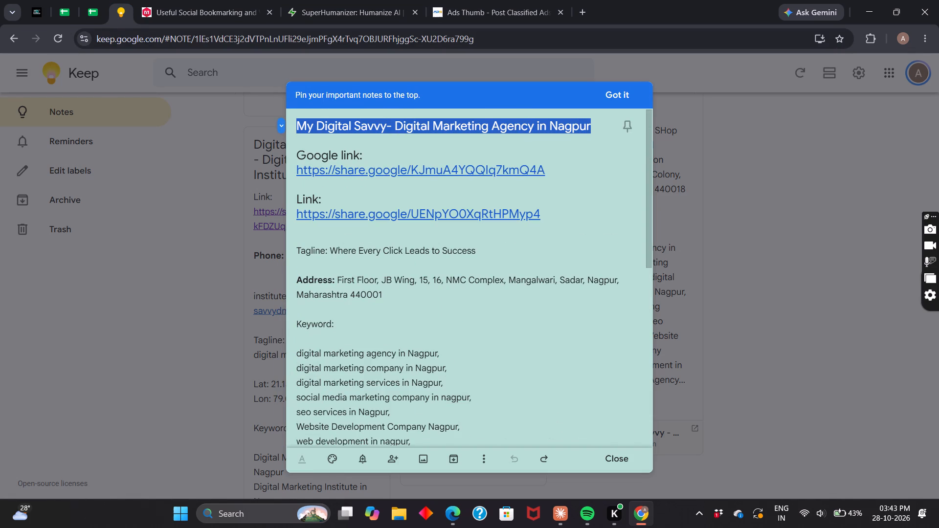
key(ctrl+c)
click(164, 17)
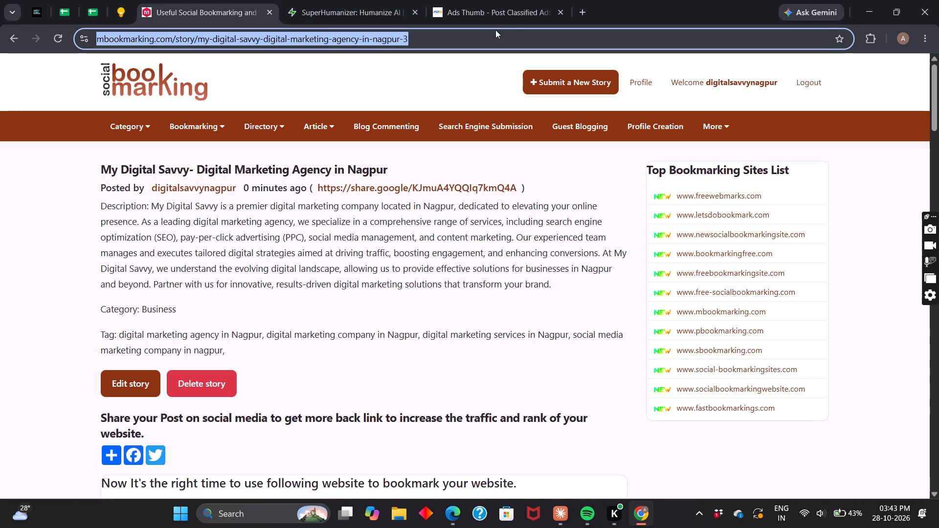
click(492, 6)
ctrl+click(433, 309)
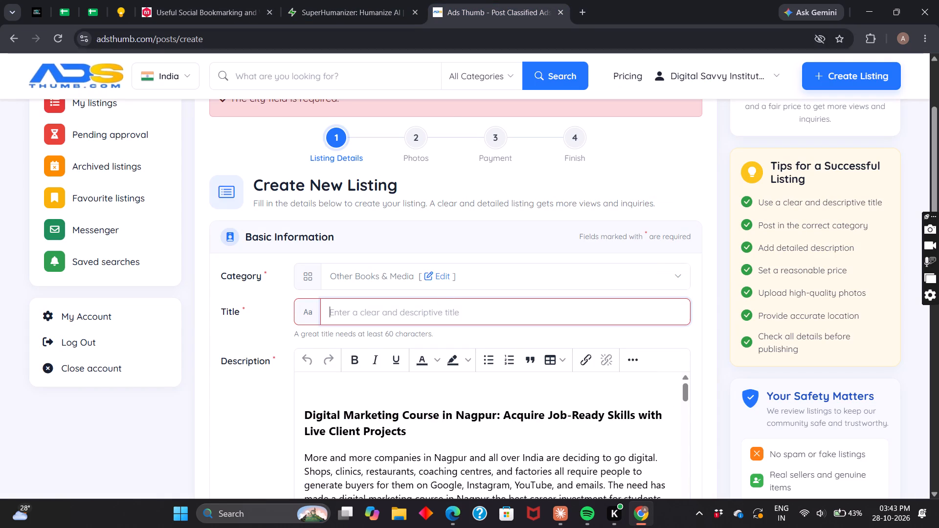
key(ctrl+v)
Set the listing's city to Nagpur, Maharashtra and submit the listing details again.
scroll(433, 309, down, 7)
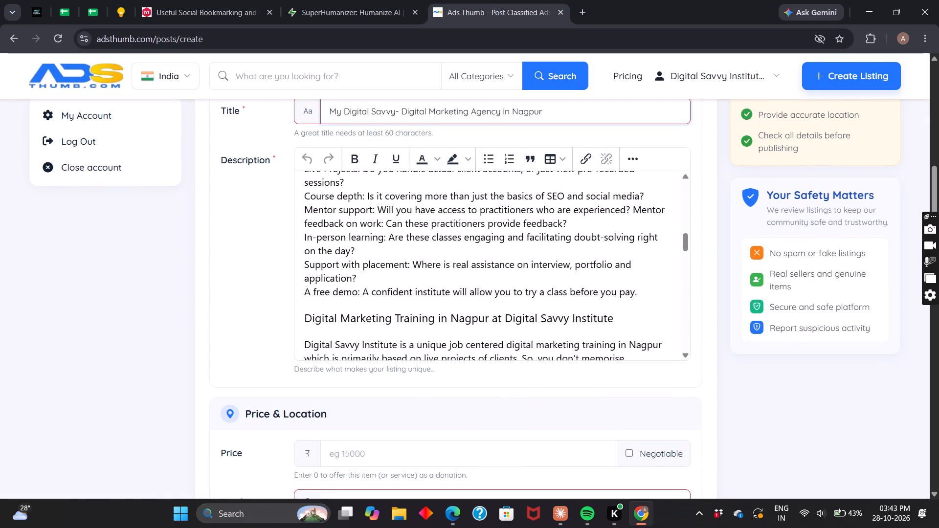
scroll(433, 309, down, 4)
scroll(399, 447, down, 2)
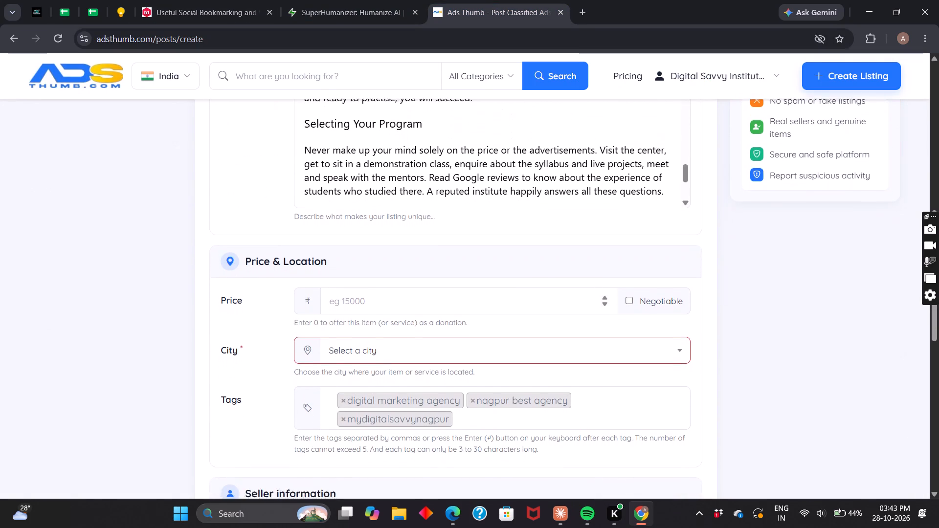
scroll(399, 447, down, 1)
click(426, 330)
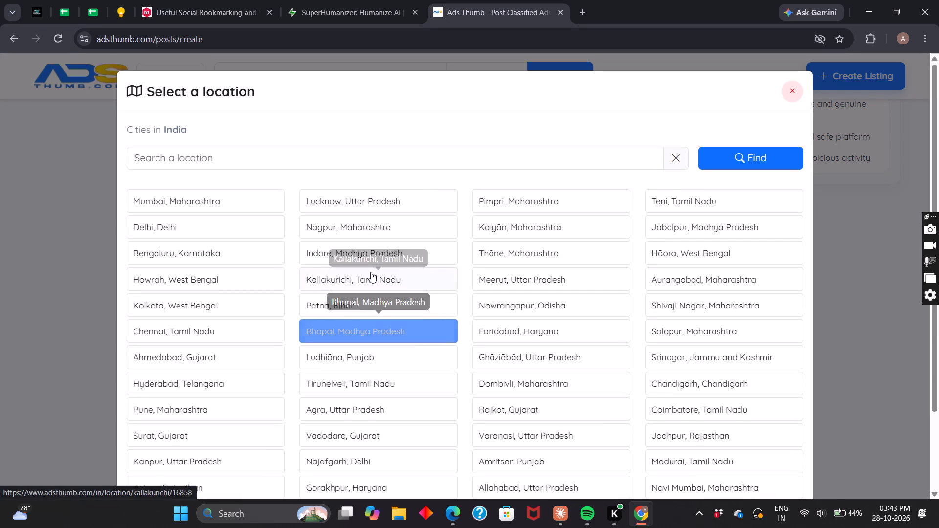
click(250, 157)
text(Nag)
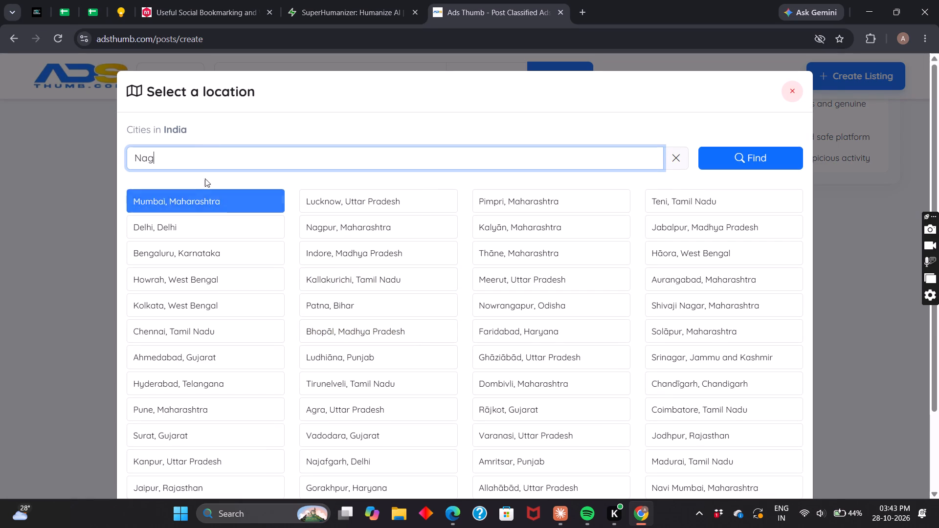
text(pur)
key(Return)
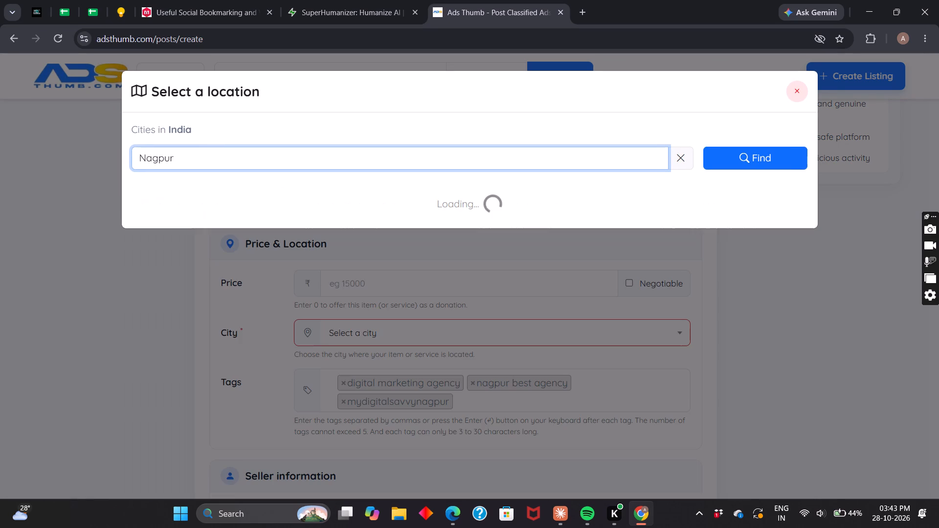
click(197, 206)
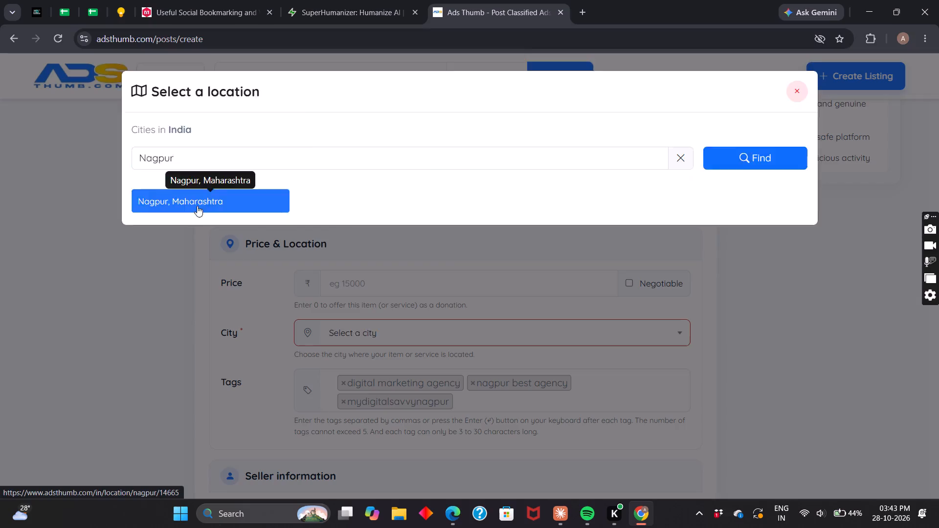
scroll(430, 335, down, 3)
scroll(374, 421, down, 4)
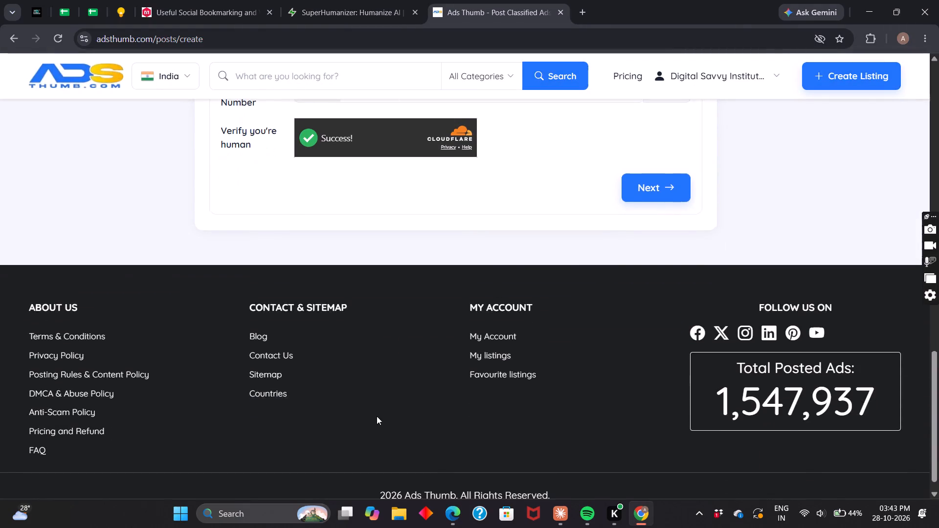
click(673, 191)
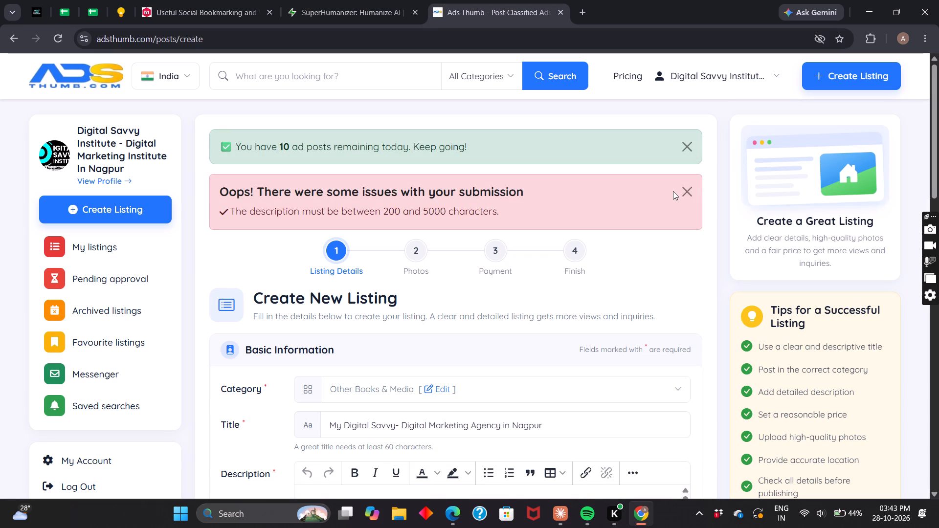
Check the listing's description and copy the submission error message about its length.
scroll(673, 191, down, 5)
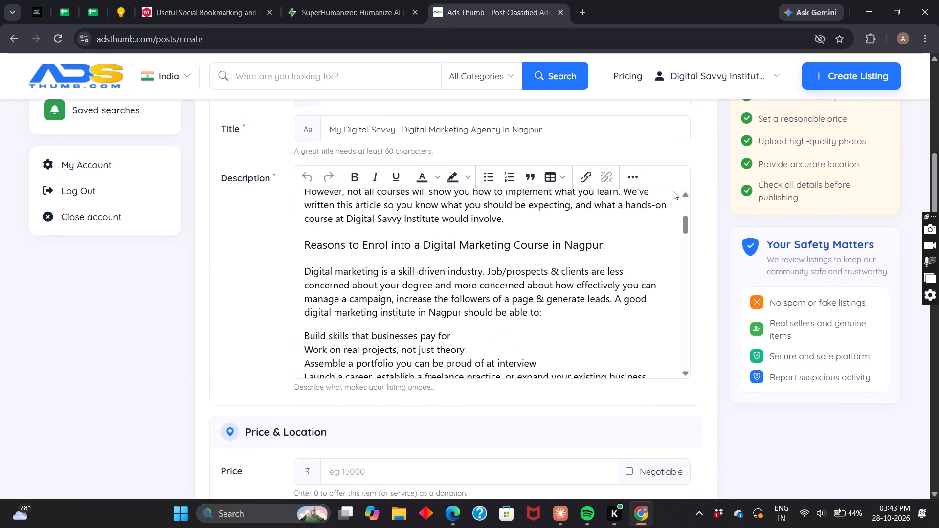
scroll(673, 191, down, 3)
scroll(673, 191, up, 3)
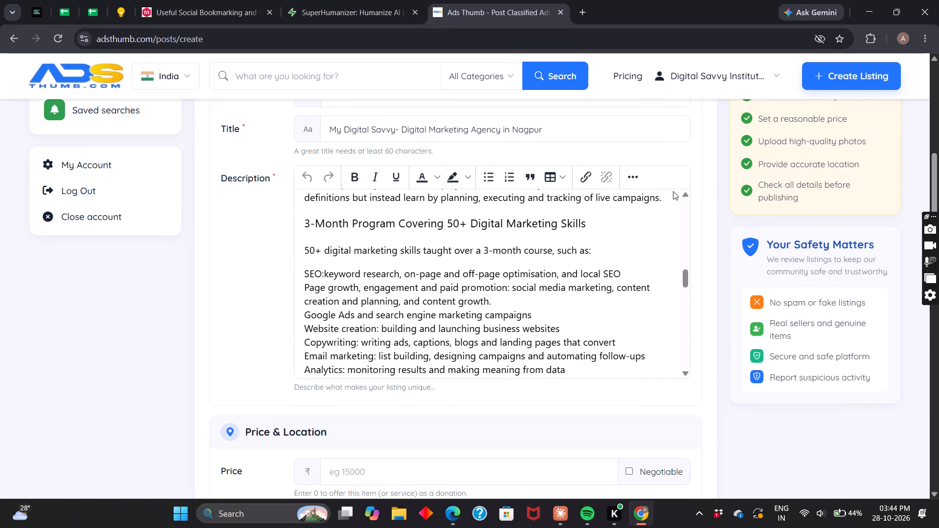
scroll(672, 214, up, 5)
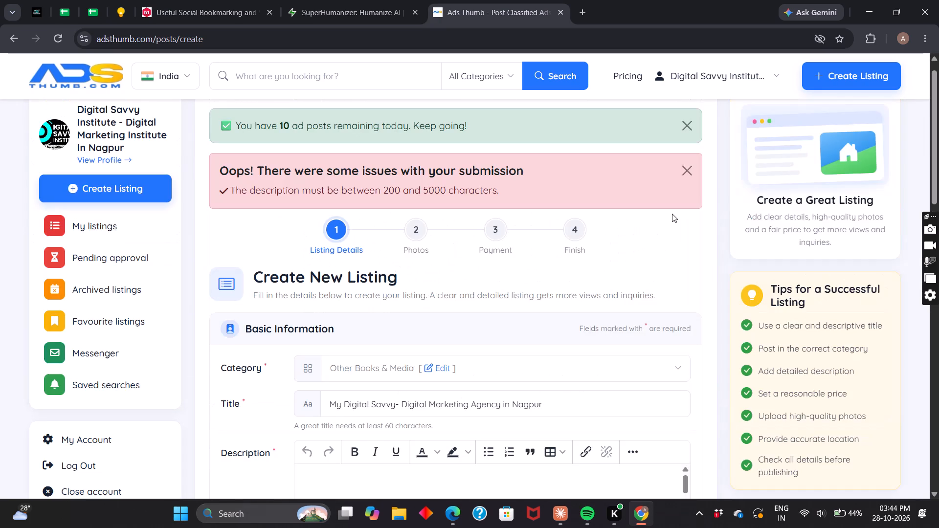
drag(220, 190, 512, 204)
key(ctrl+c)
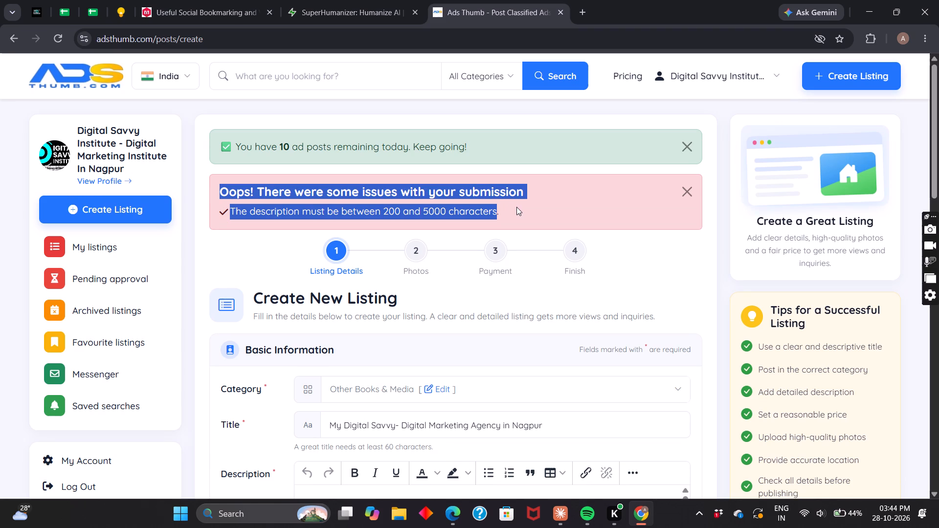
Look over the listing form's description, price, city, tags and seller information.
scroll(545, 362, down, 2)
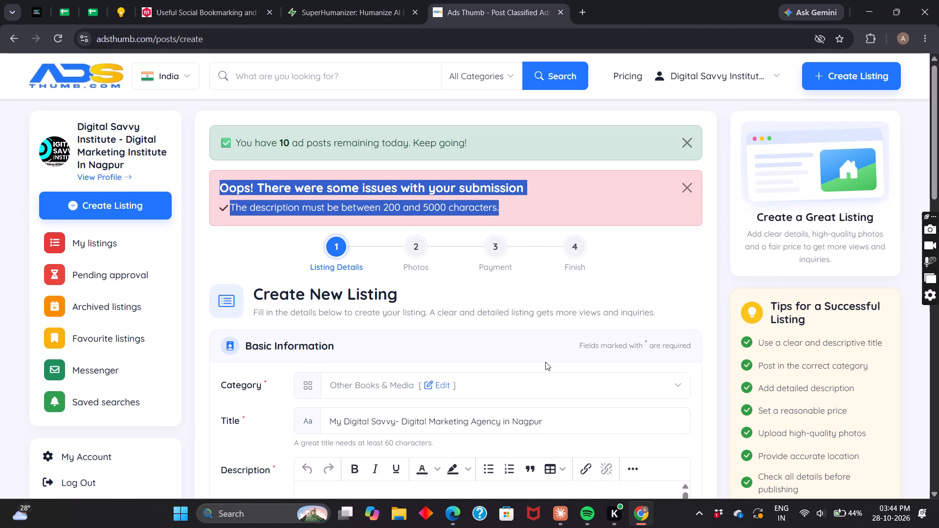
scroll(545, 362, down, 1)
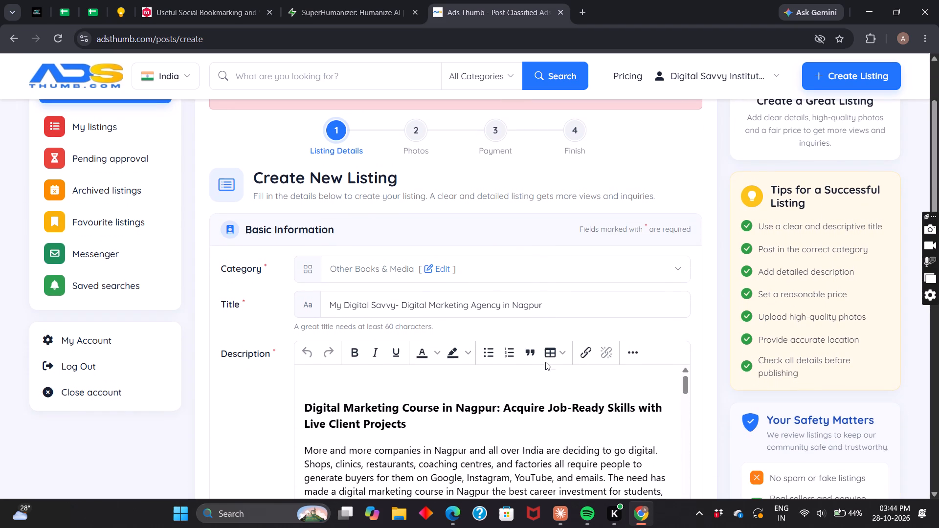
scroll(545, 362, down, 8)
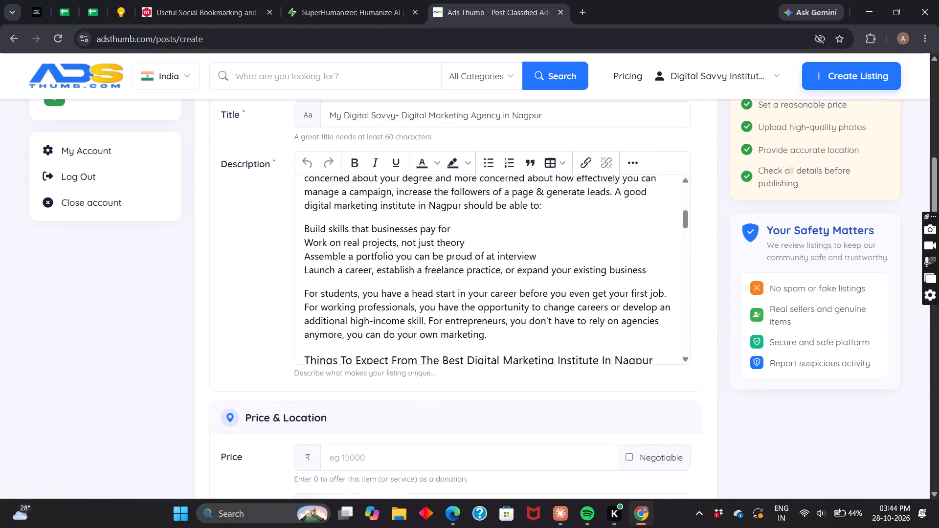
scroll(545, 362, down, 8)
scroll(547, 355, up, 1)
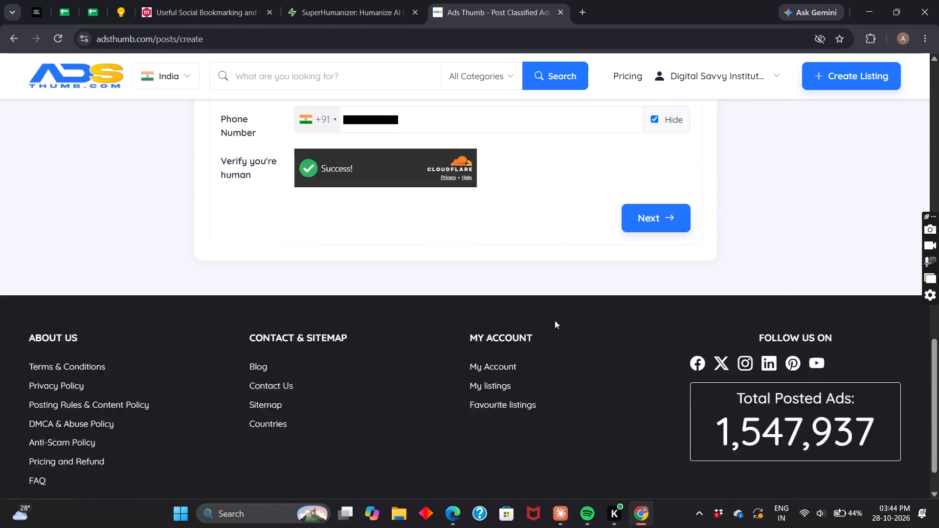
scroll(555, 320, up, 1)
scroll(555, 320, down, 5)
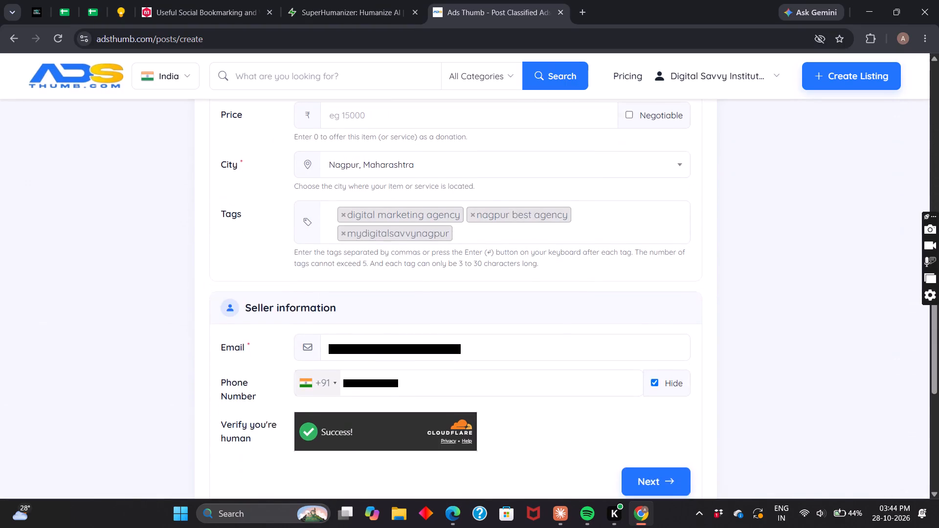
scroll(555, 320, up, 4)
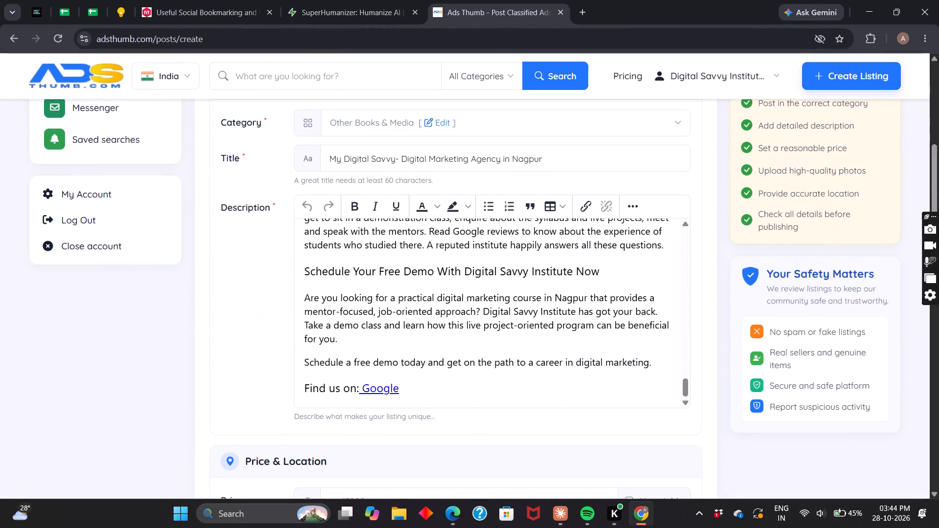
ctrl+click(427, 353)
key(ctrl+a)
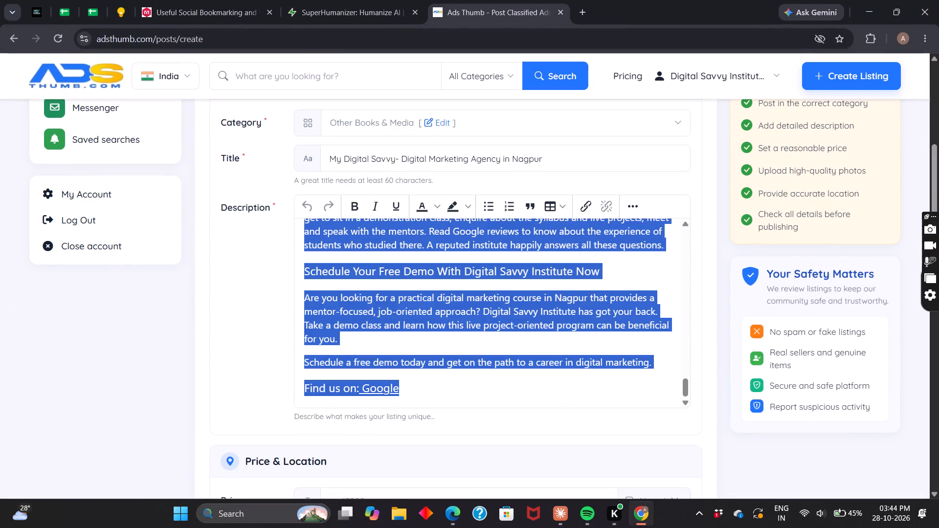
key(BackSpace)
key(ctrl+v)
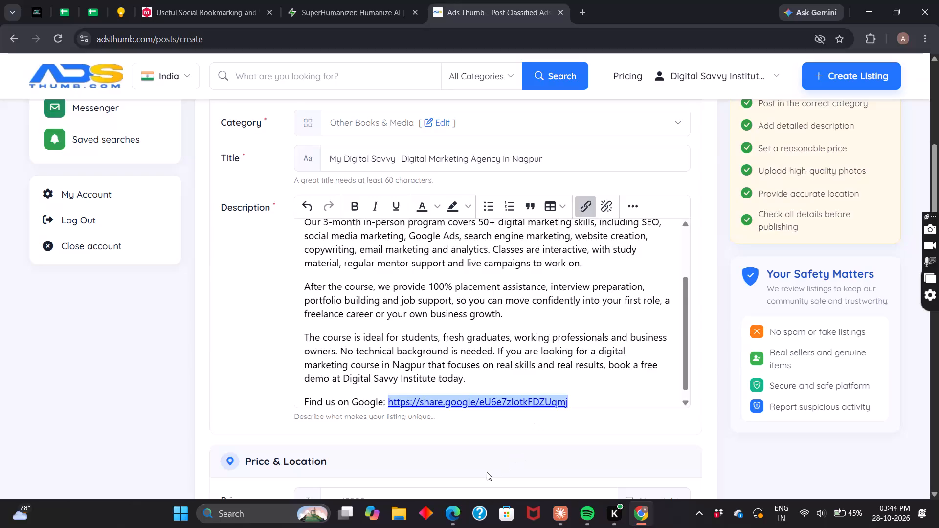
scroll(565, 354, down, 7)
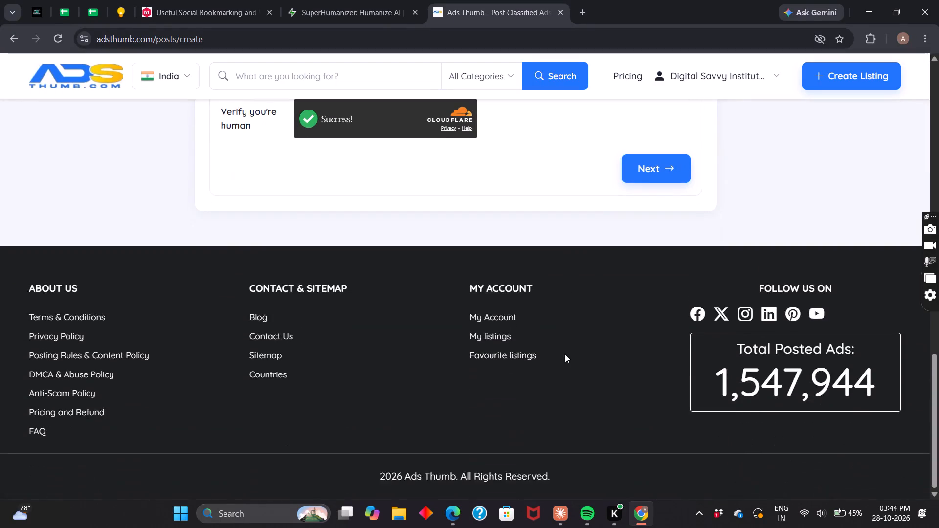
scroll(565, 354, down, 1)
click(647, 169)
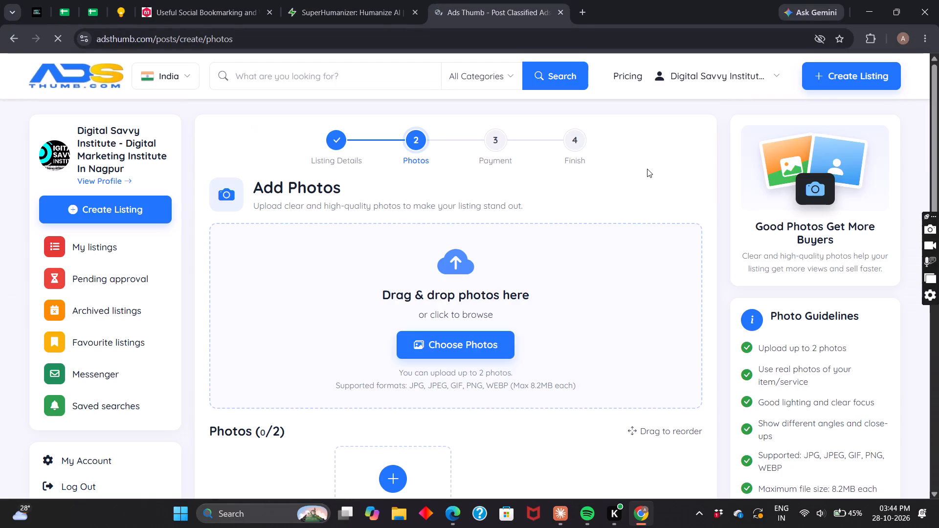
Upload the "savvy Agency logo" image from the recent files as the listing's photo and continue to the payment stage.
click(459, 334)
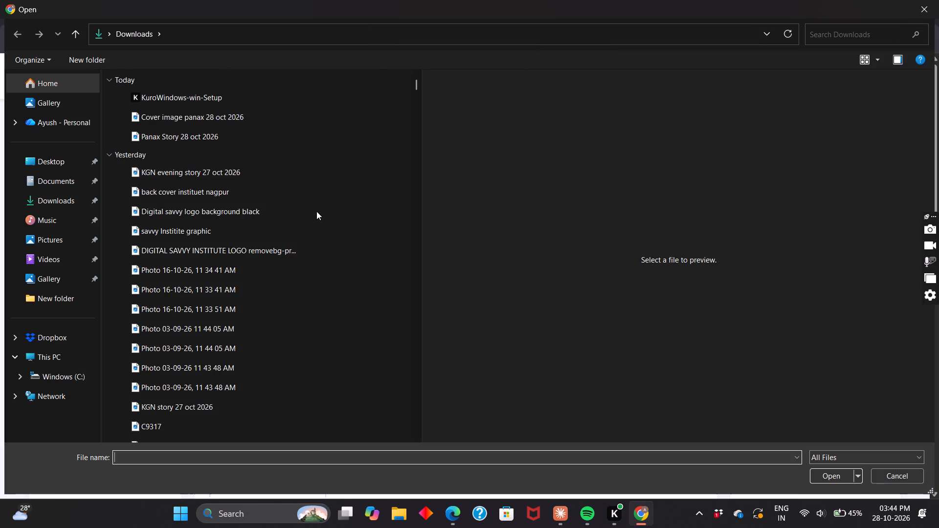
double_click(82, 83)
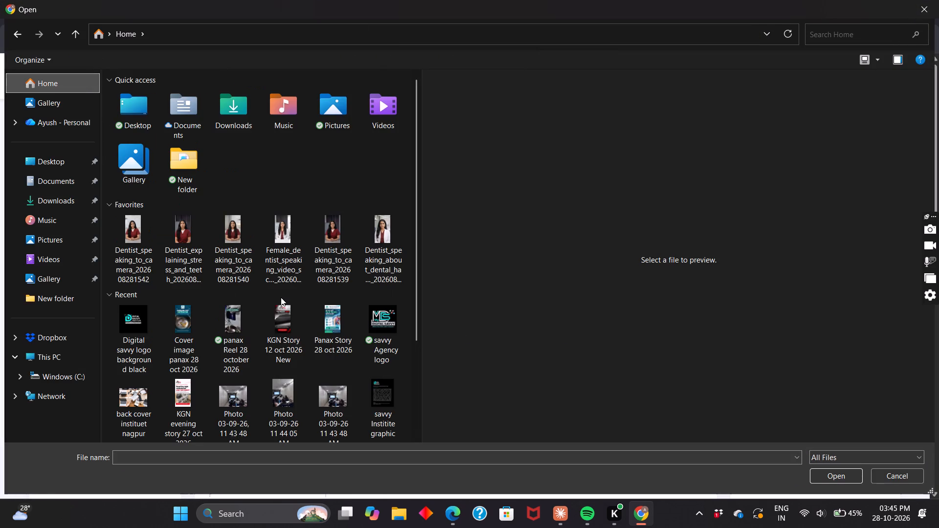
click(367, 325)
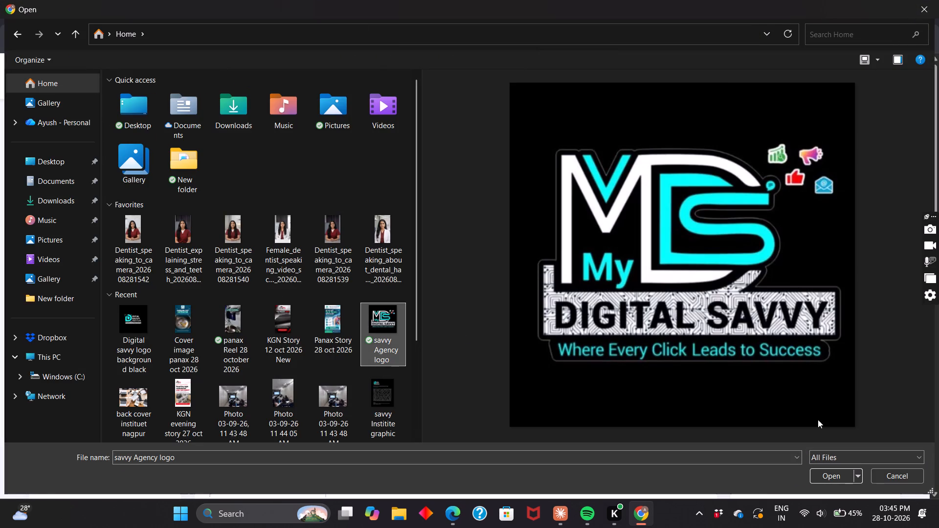
click(837, 467)
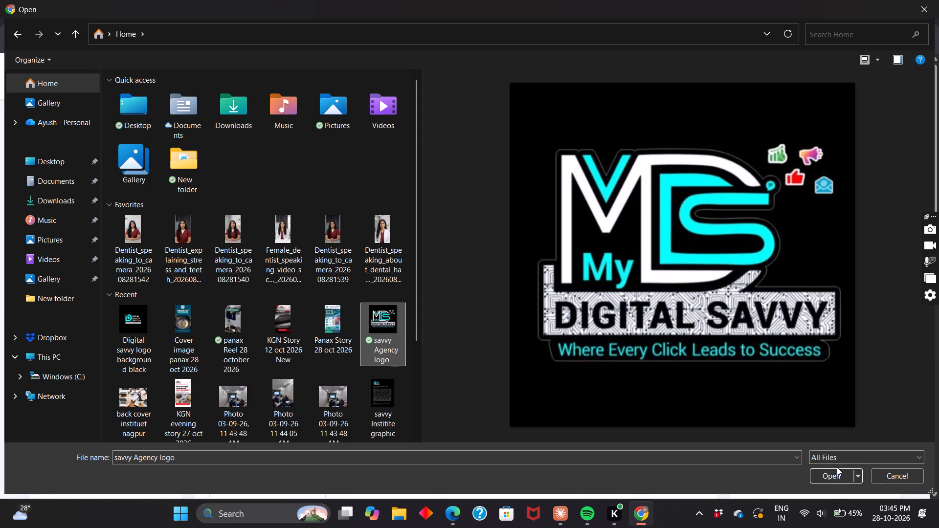
click(837, 474)
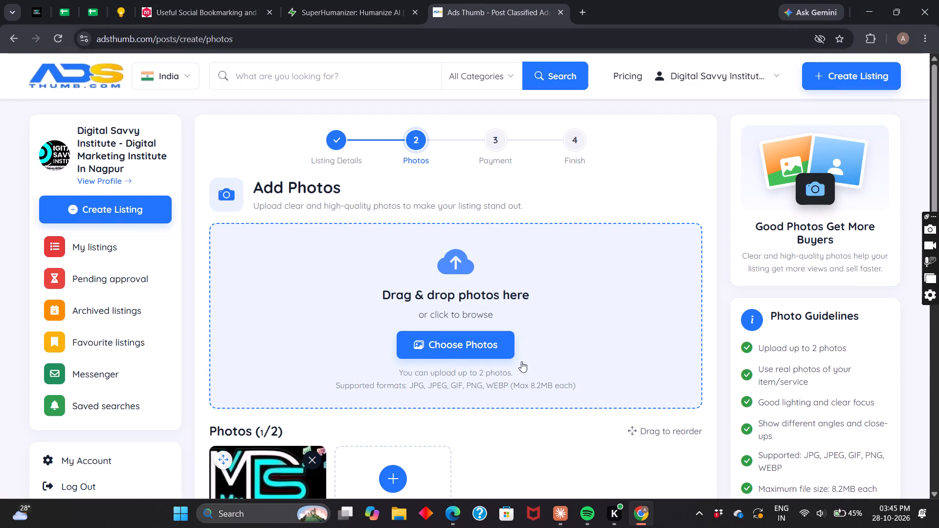
scroll(521, 361, down, 4)
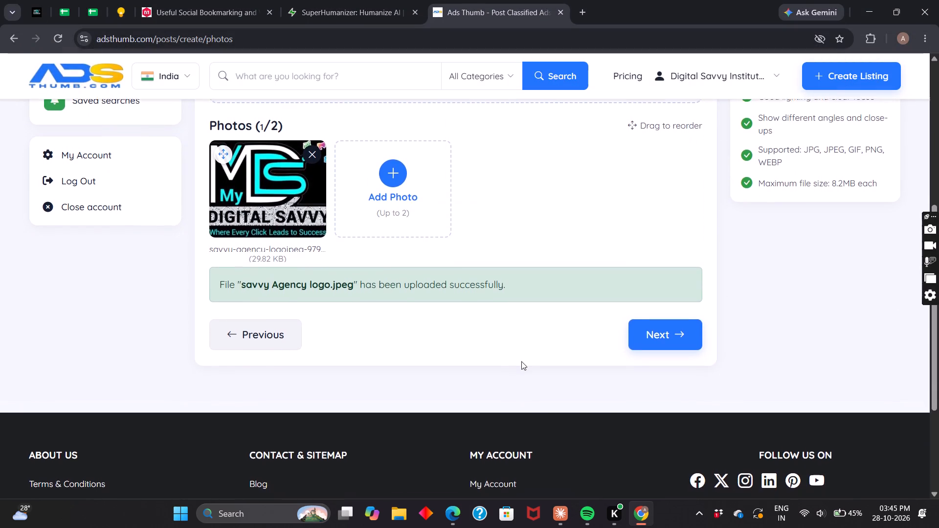
scroll(521, 361, down, 4)
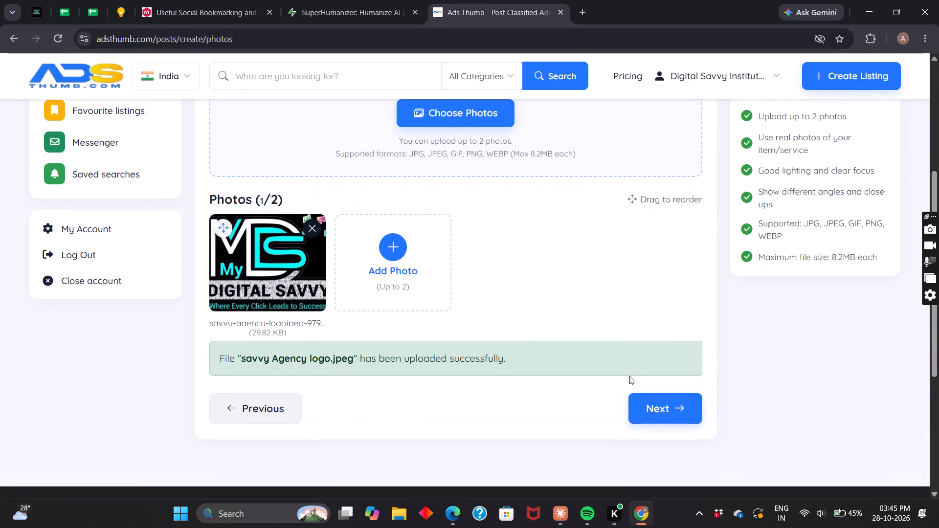
click(662, 409)
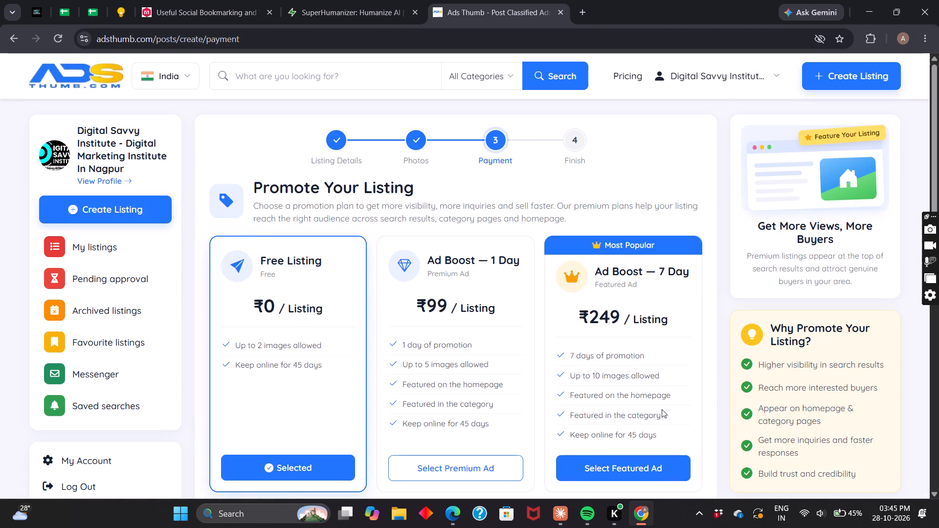
Keep the ₹0 Free Listing plan and submit the listing.
scroll(662, 409, down, 2)
click(294, 364)
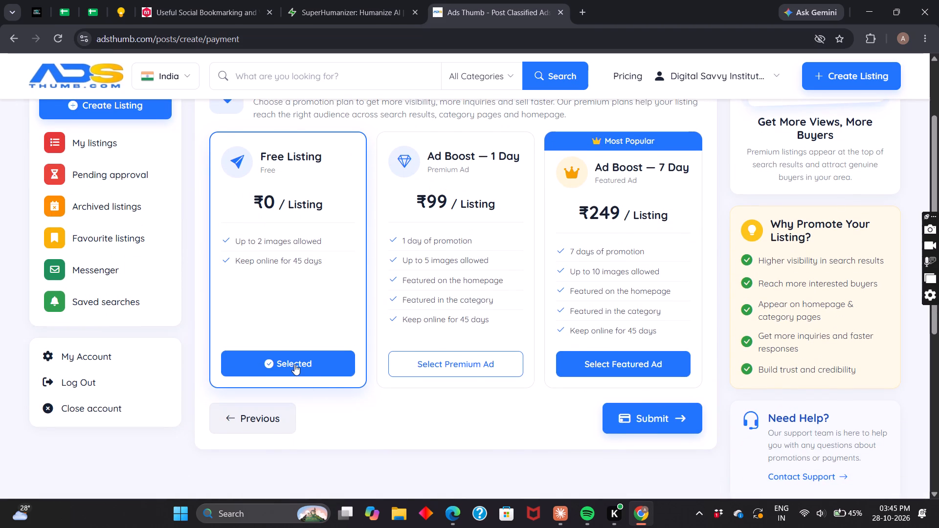
click(660, 412)
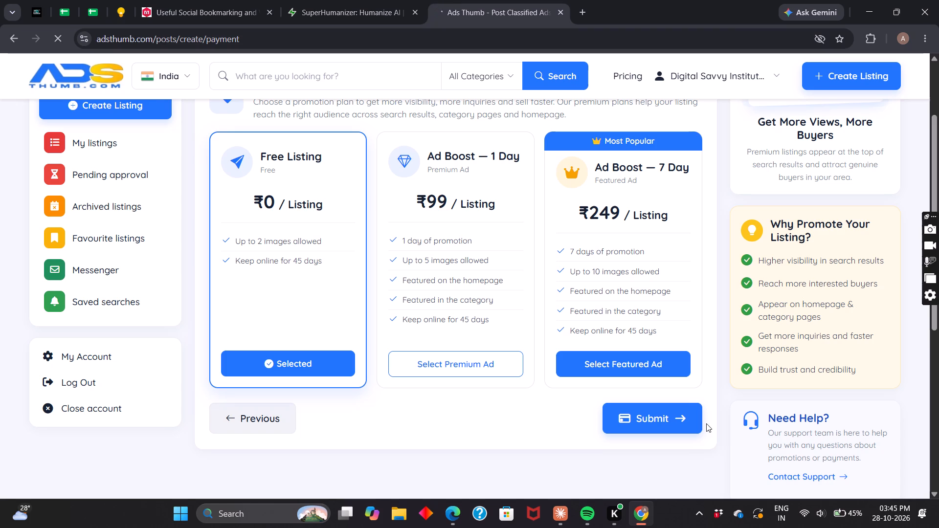
Look over the published My Digital Savvy listing page, from its photo and details down to the similar listings.
scroll(642, 379, up, 5)
scroll(642, 379, down, 1)
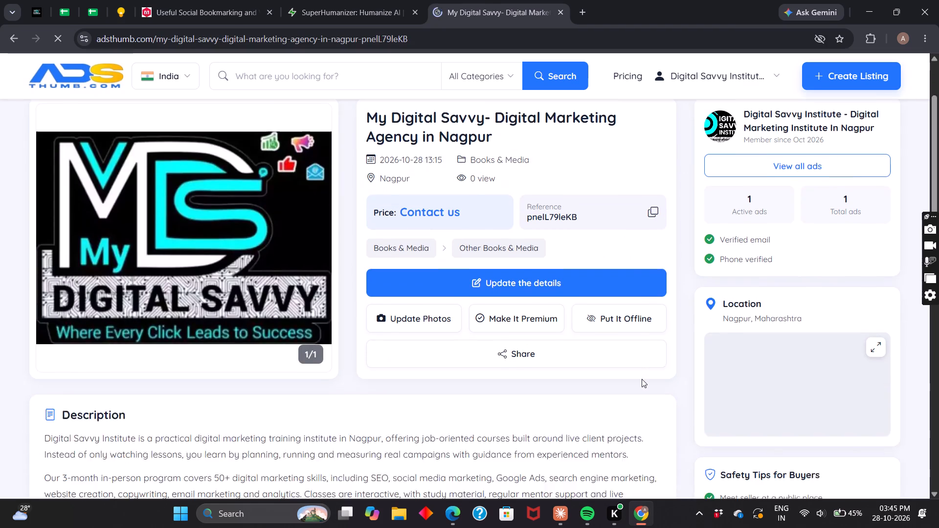
scroll(642, 379, down, 3)
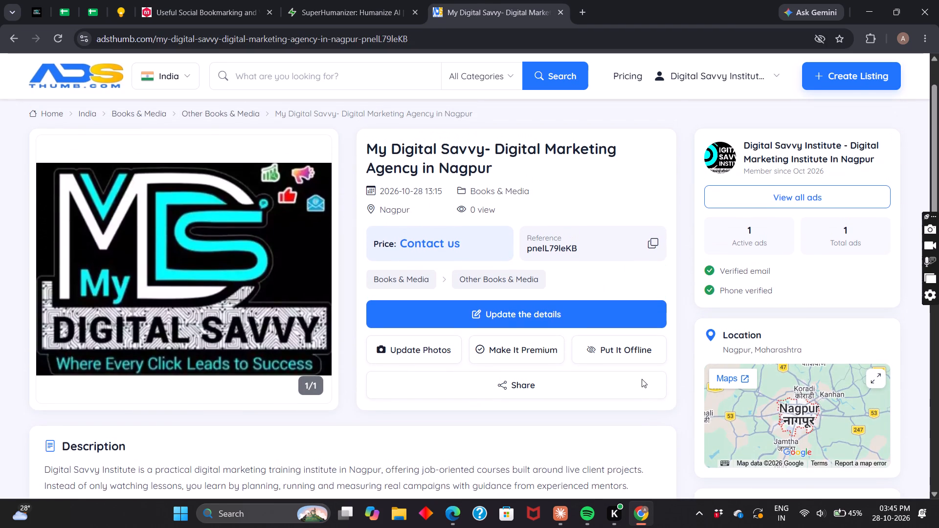
scroll(642, 379, down, 2)
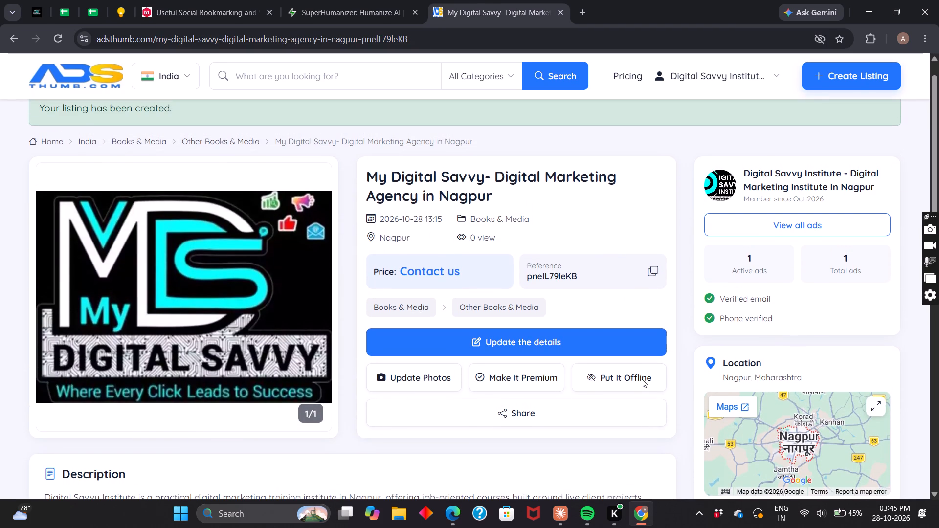
scroll(642, 379, down, 4)
scroll(642, 379, up, 2)
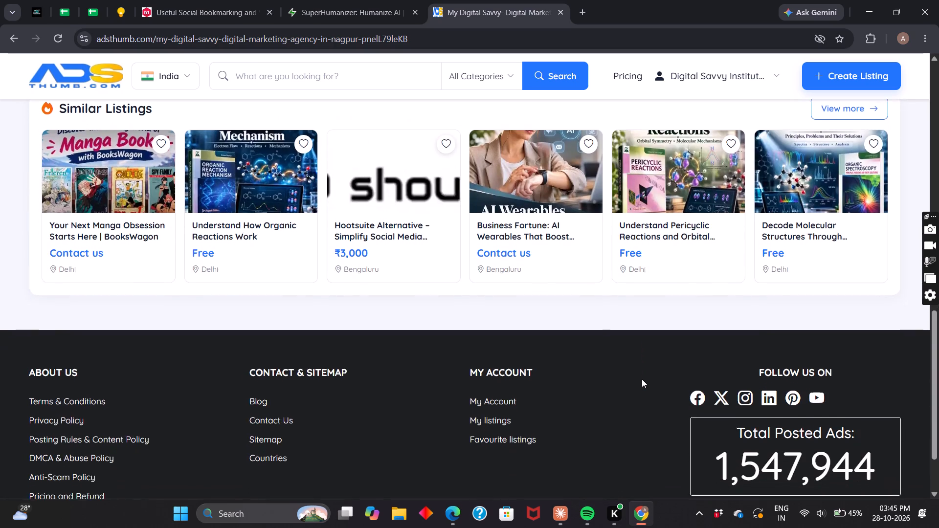
scroll(642, 379, up, 2)
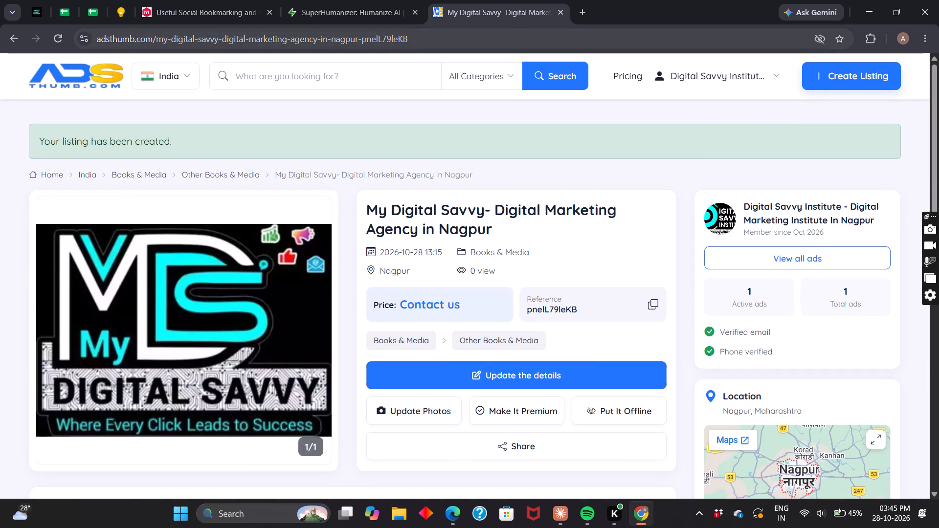
Copy the published listing's web address and record it in cell C11 under MDS Agency in the new backlink sheet.
drag(422, 40, 41, 53)
key(ctrl+c)
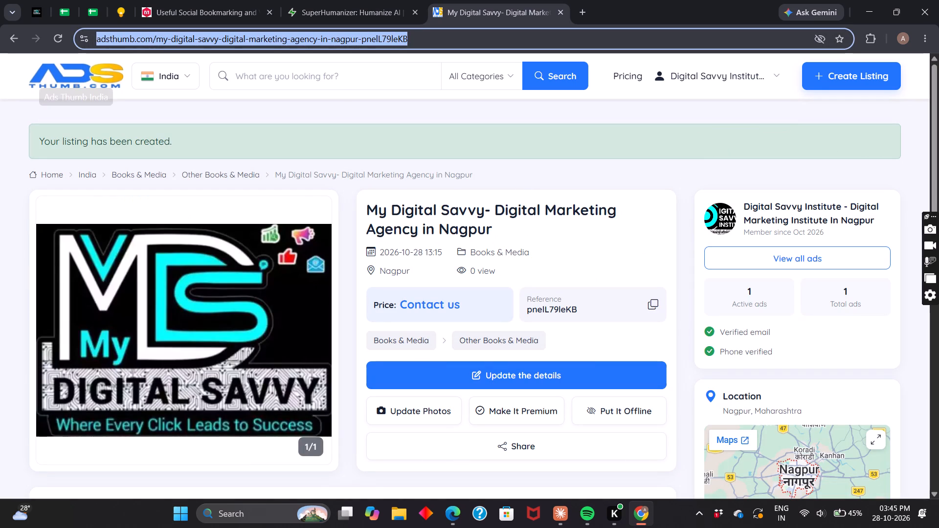
scroll(475, 388, down, 1)
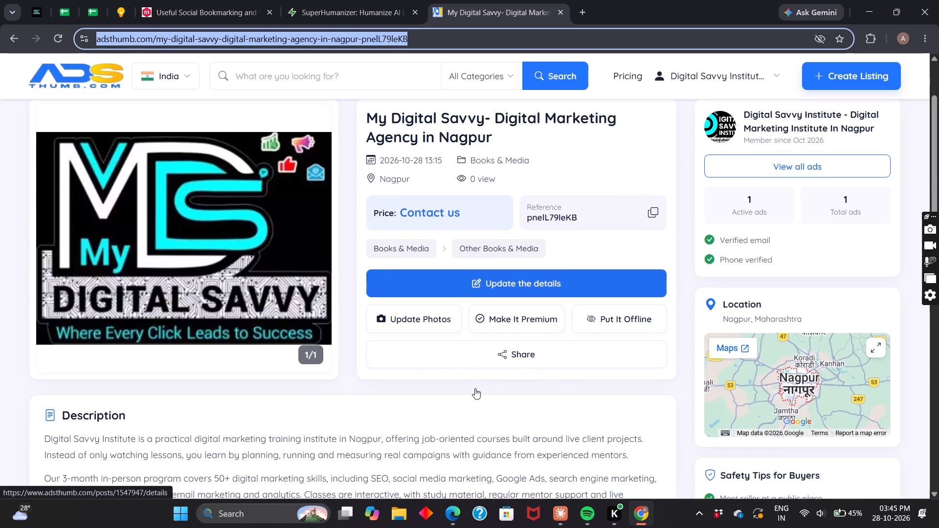
scroll(475, 388, down, 1)
click(476, 336)
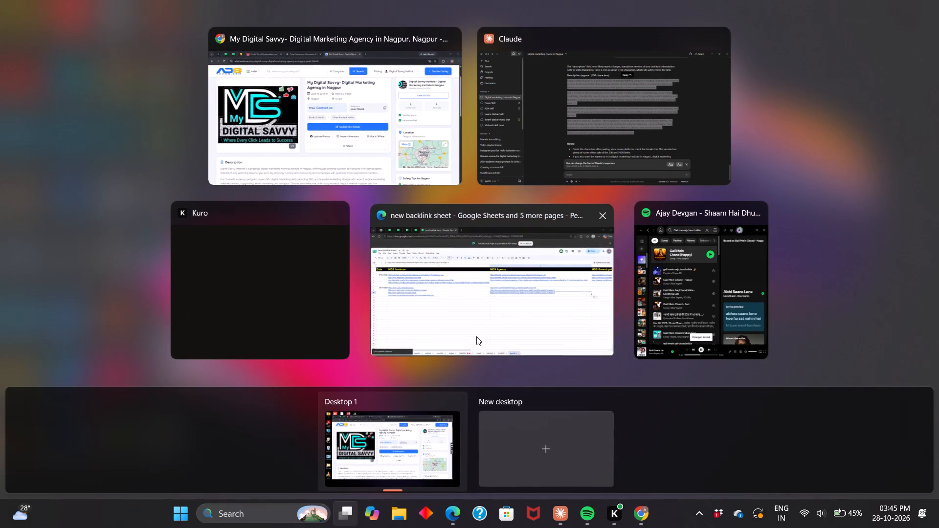
click(492, 265)
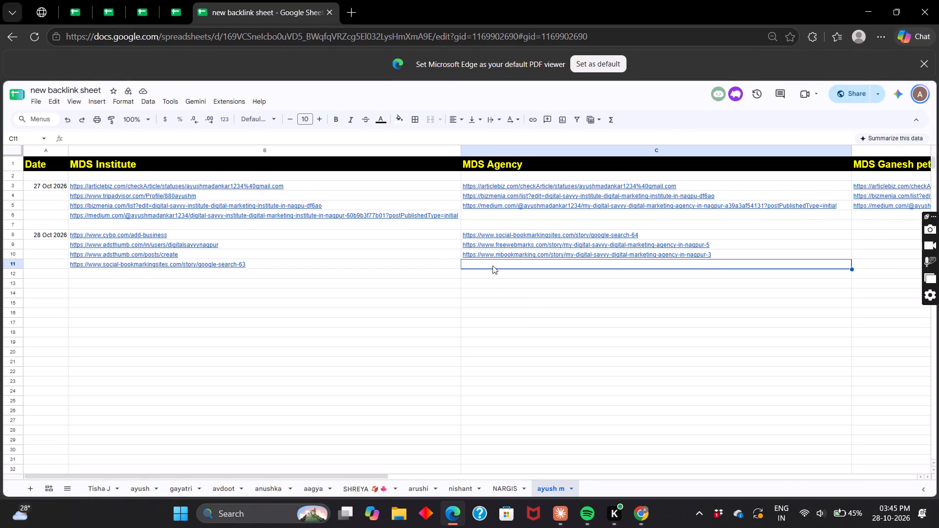
key(ctrl+v)
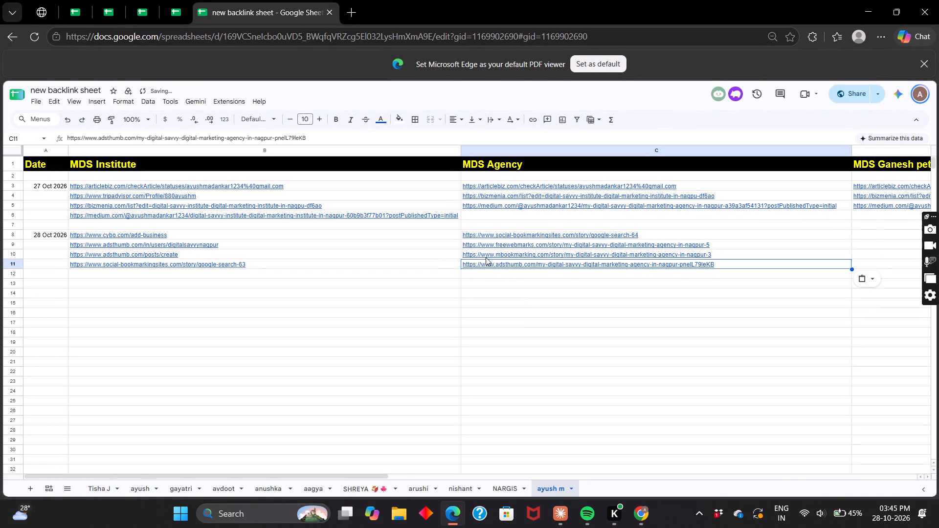
Select the MDS Ganesh peth cell in the 28 Oct 2026 row of the backlink sheet.
scroll(651, 323, left, 4)
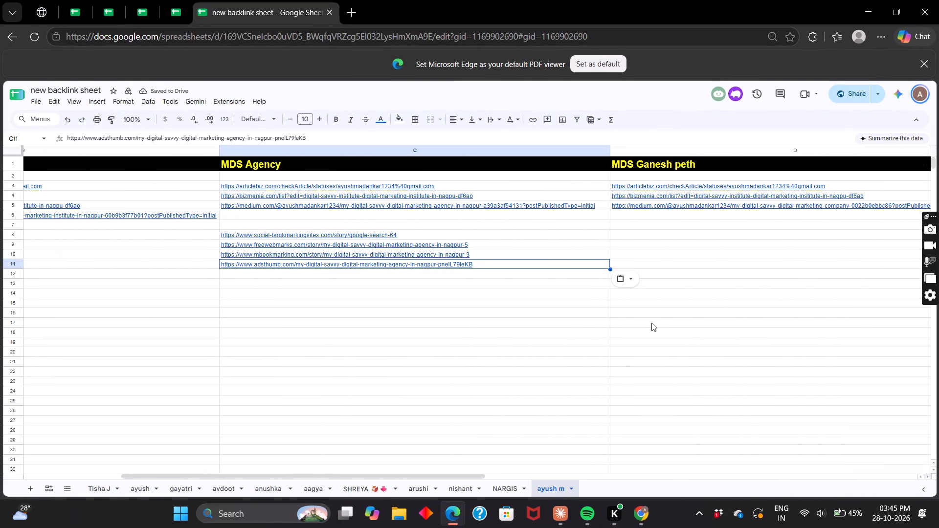
click(638, 232)
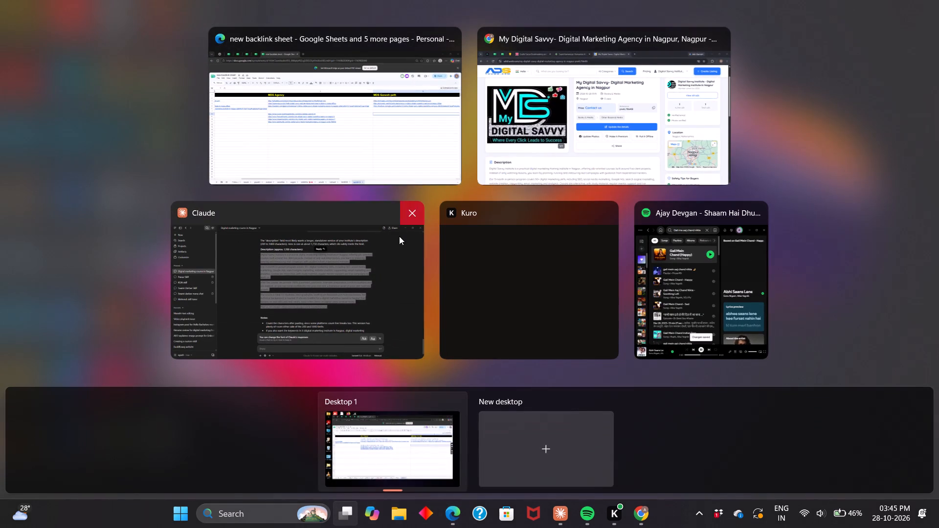
Switch to Google Keep, view the "My Digital Savvy - Digital Marketing Company" note and return to the published AdsThumb listing.
click(589, 105)
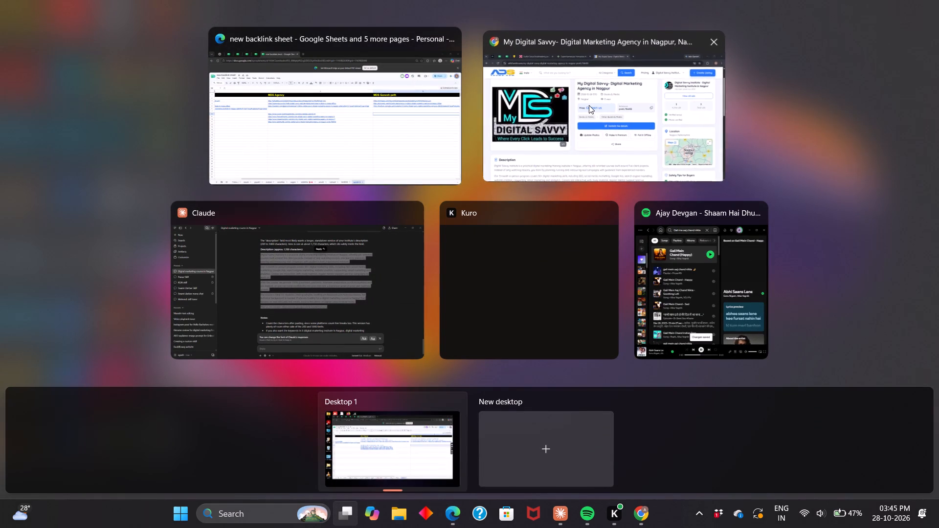
click(129, 8)
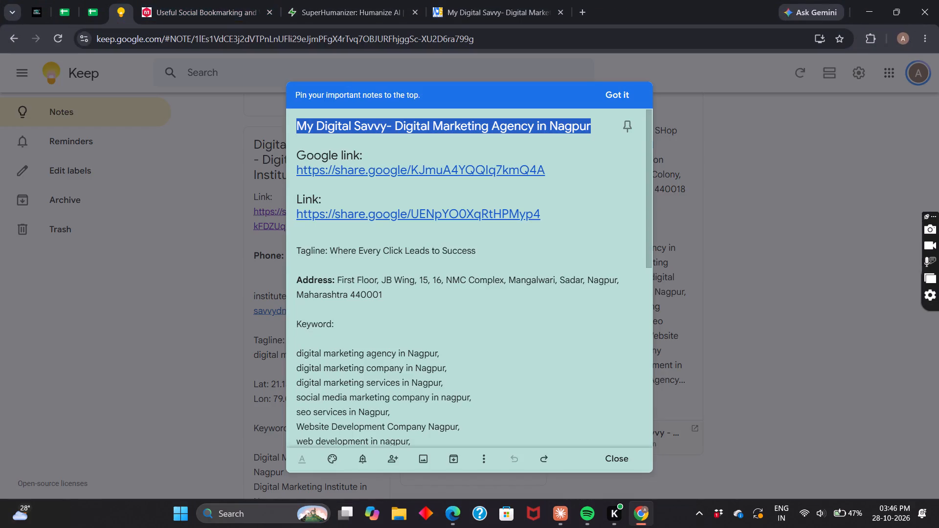
click(245, 211)
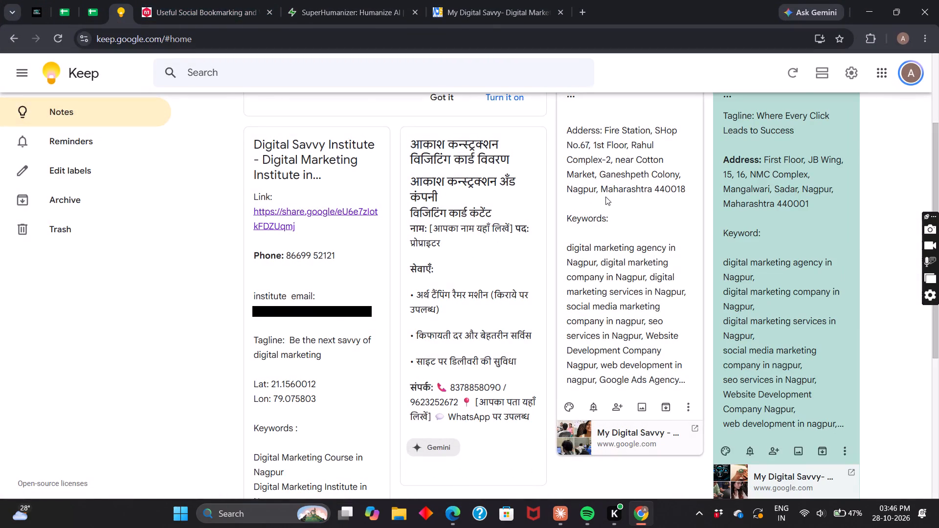
scroll(605, 197, up, 2)
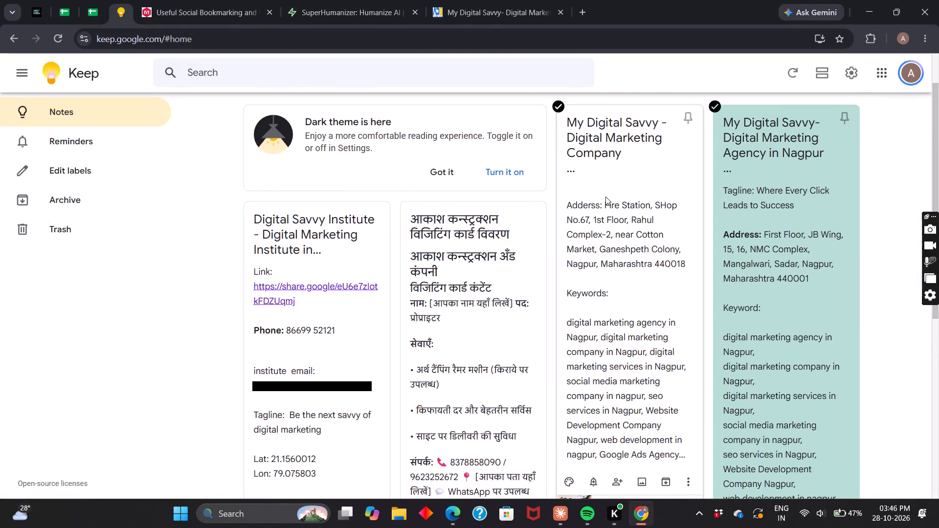
click(605, 197)
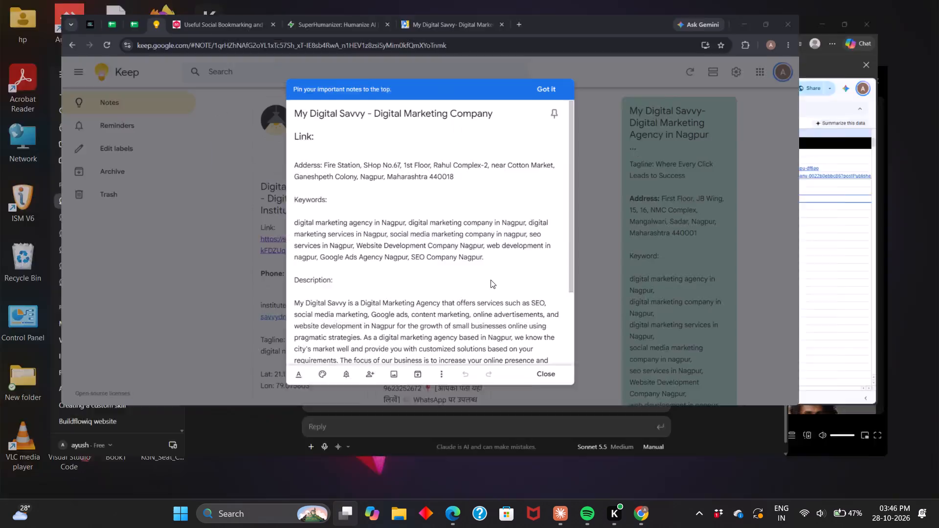
click(484, 7)
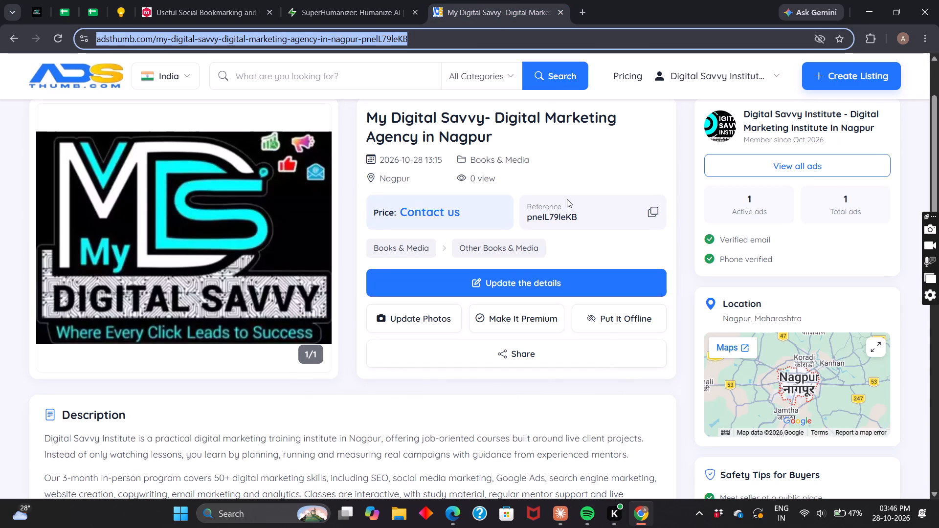
Open the account's own listings on AdsThumb and start a new listing.
scroll(559, 240, up, 4)
click(780, 75)
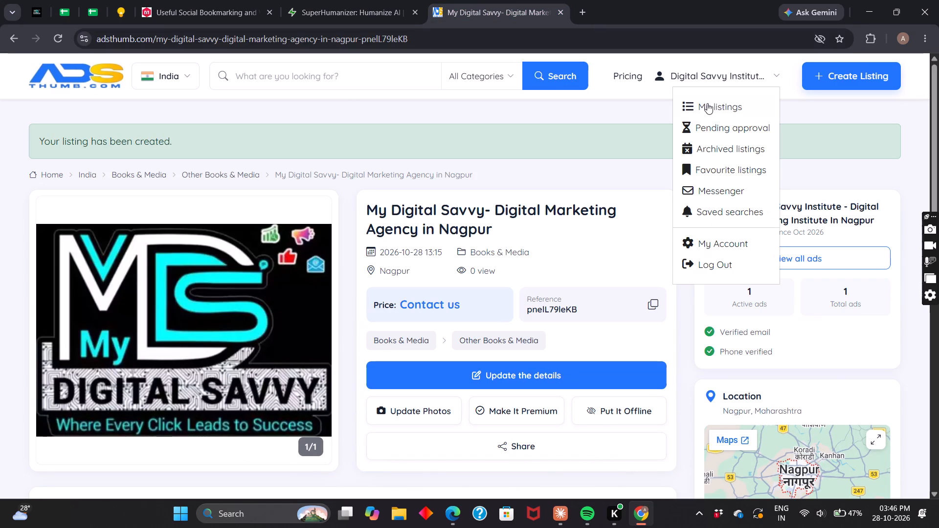
click(705, 108)
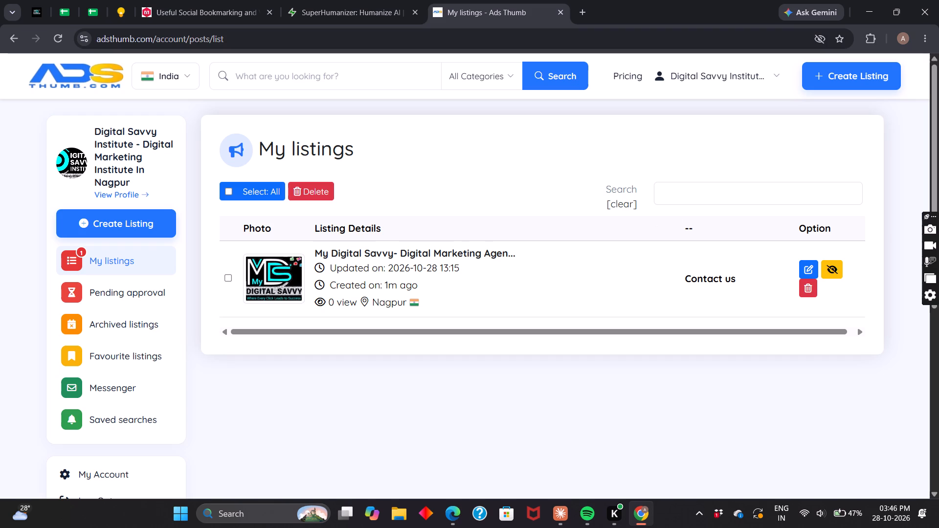
click(820, 85)
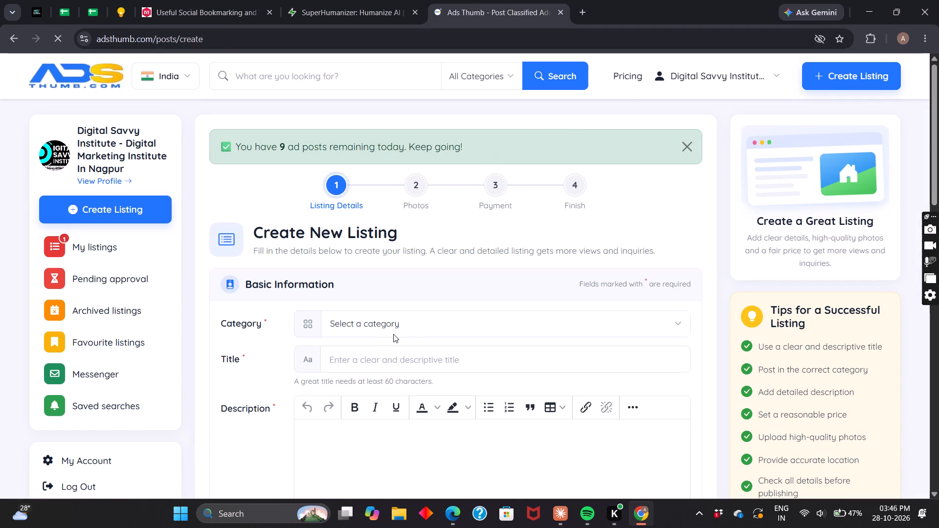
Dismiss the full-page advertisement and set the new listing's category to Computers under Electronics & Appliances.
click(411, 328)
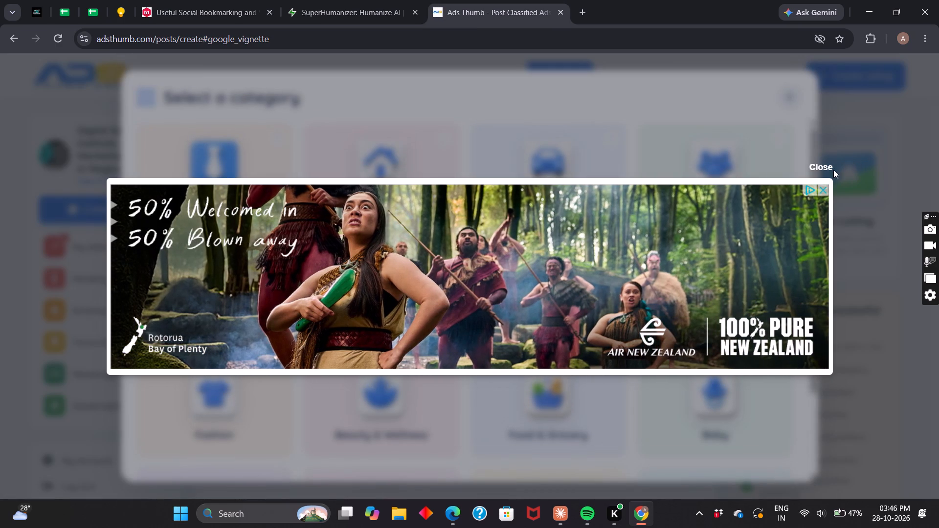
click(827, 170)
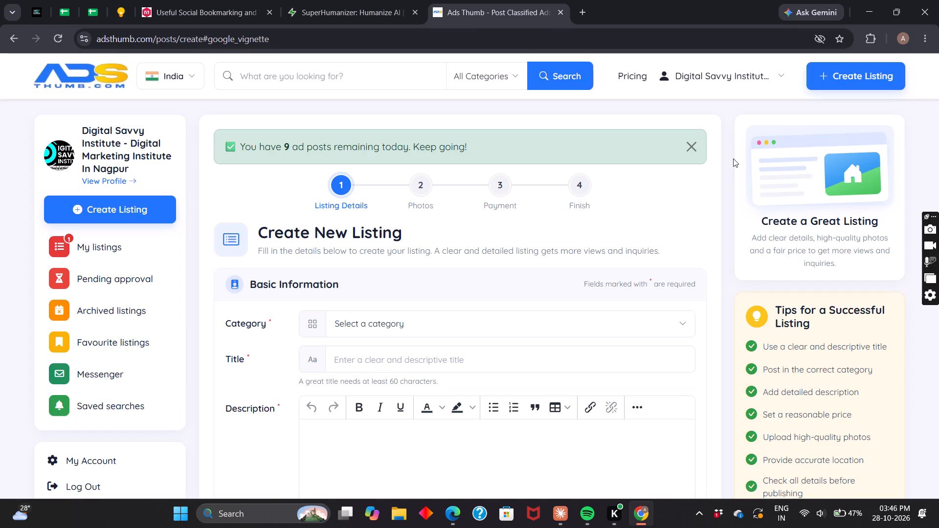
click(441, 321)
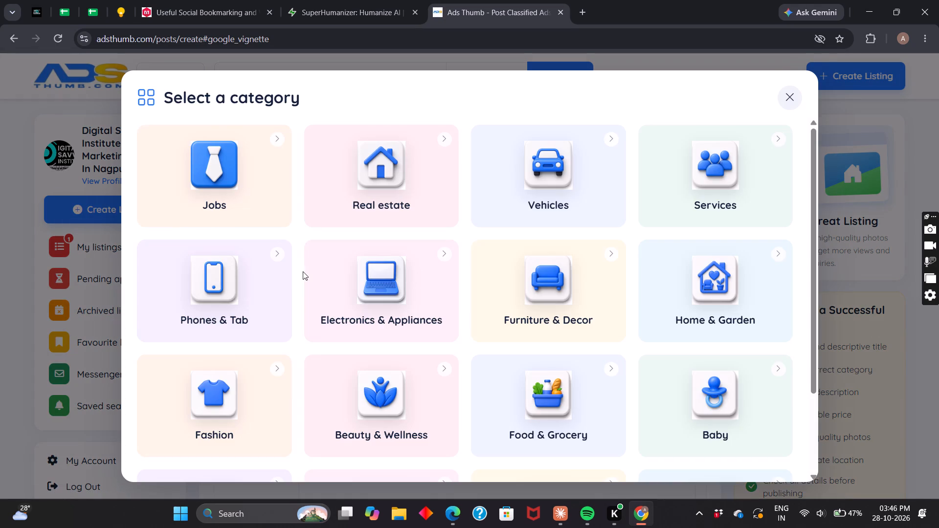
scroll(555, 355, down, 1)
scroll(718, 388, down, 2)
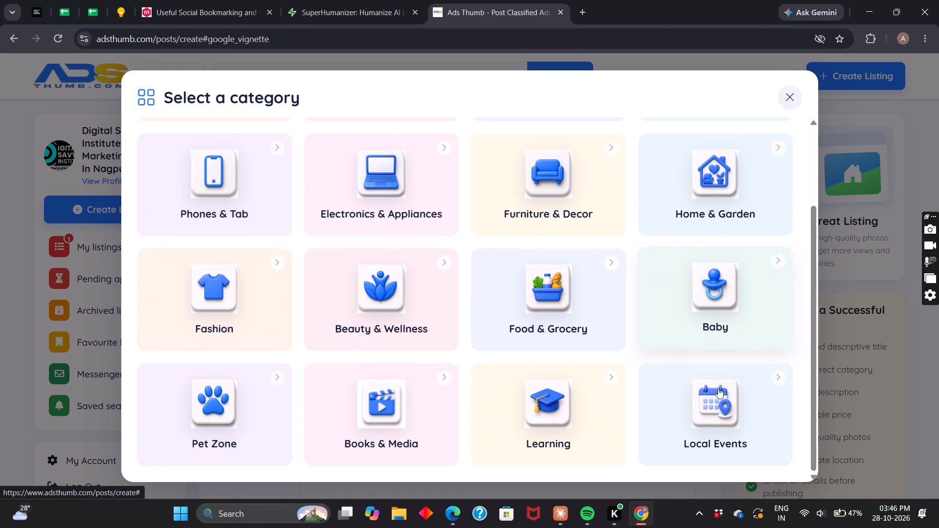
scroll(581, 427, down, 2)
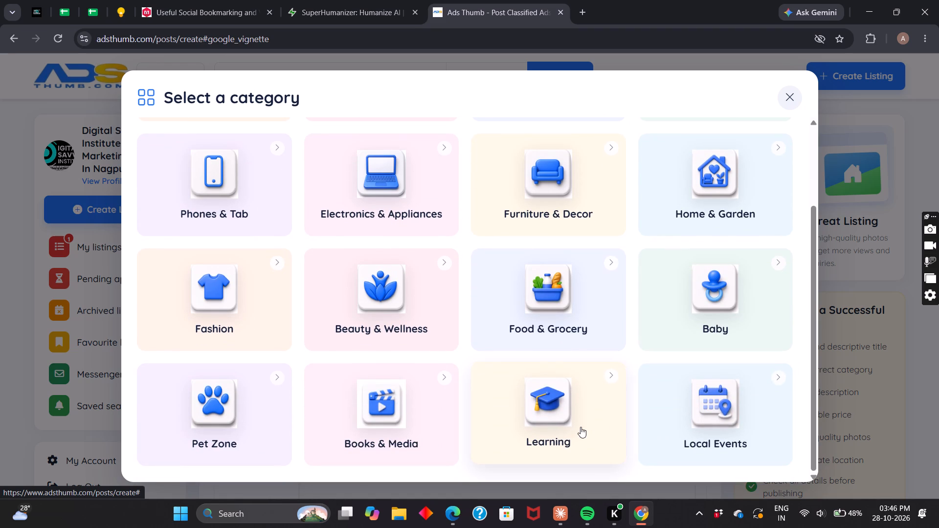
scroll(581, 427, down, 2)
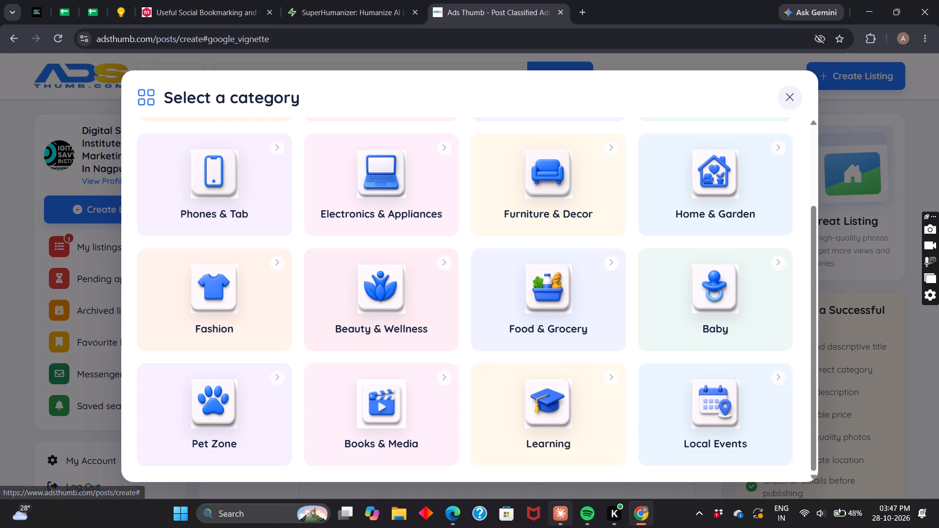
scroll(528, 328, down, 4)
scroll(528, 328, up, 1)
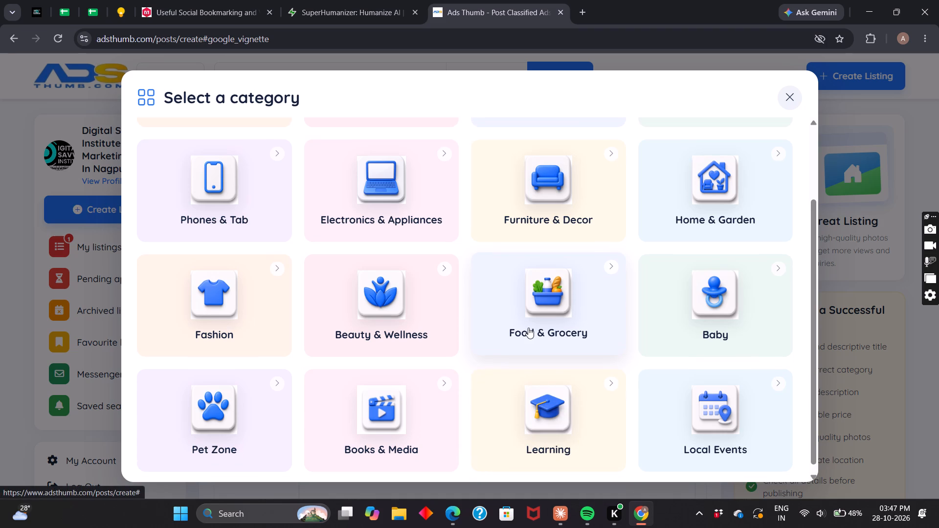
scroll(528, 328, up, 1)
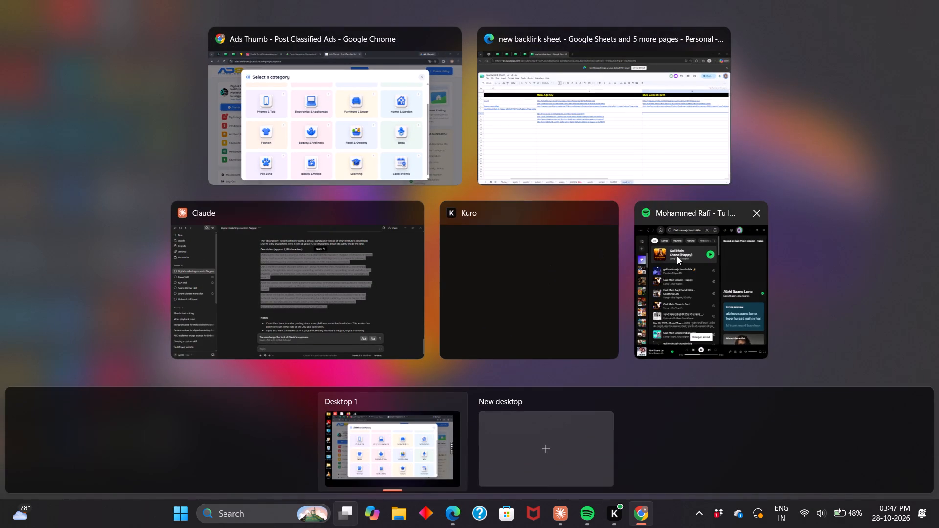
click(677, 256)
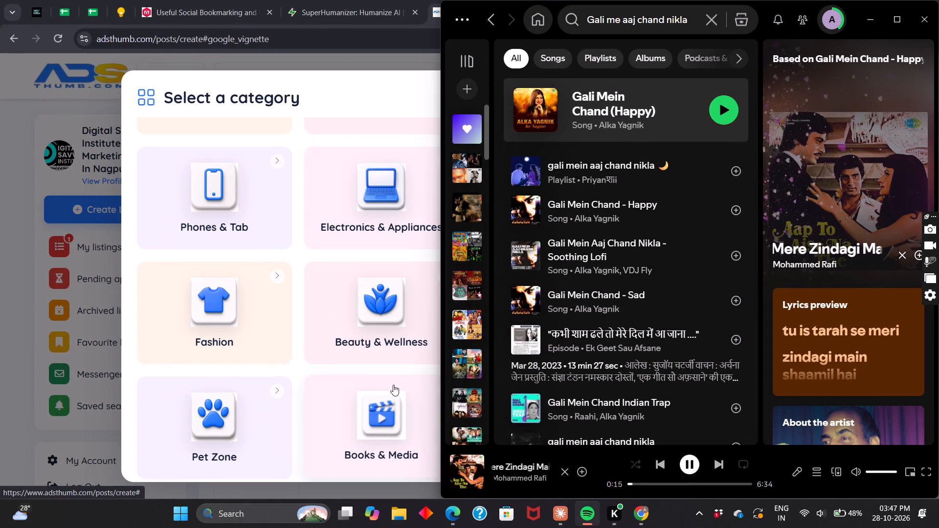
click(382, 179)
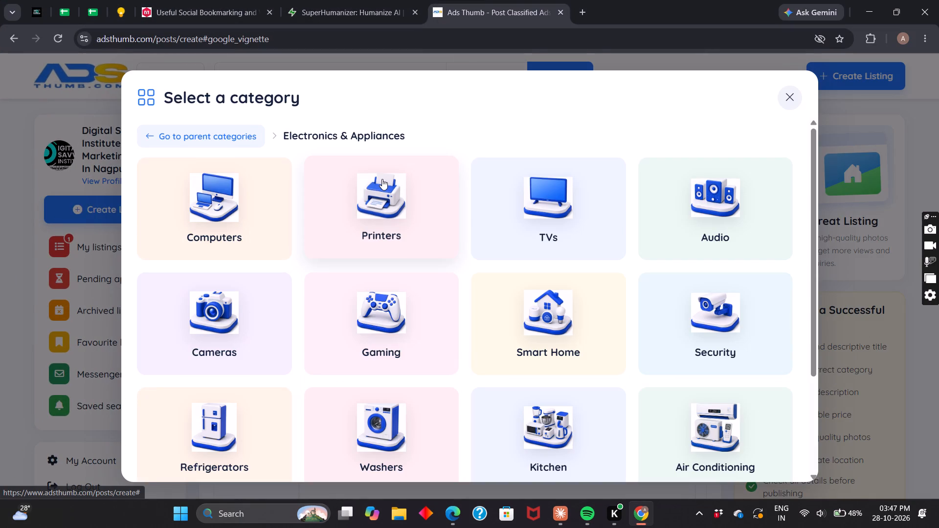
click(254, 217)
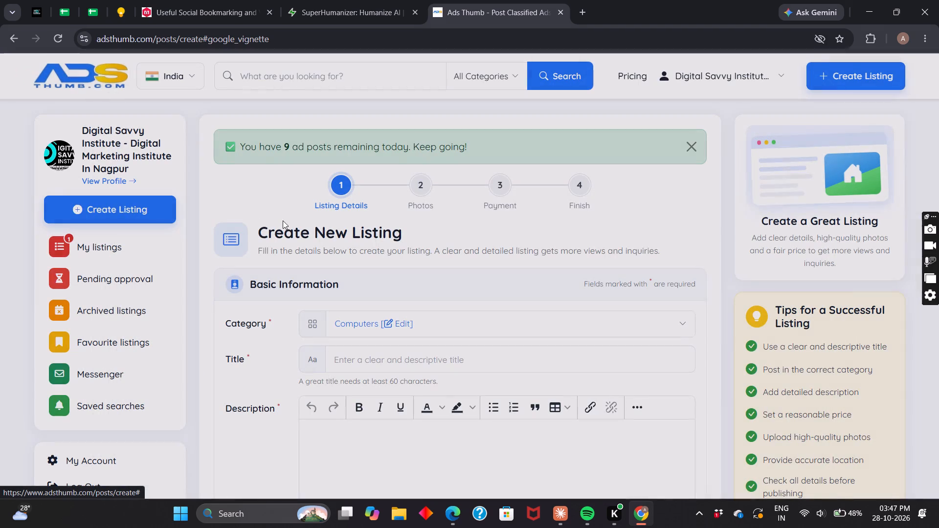
Copy the title "My Digital Savvy - Digital Marketing Company" from the Google Keep note, close the social bookmarking page and return to the listing form.
click(396, 357)
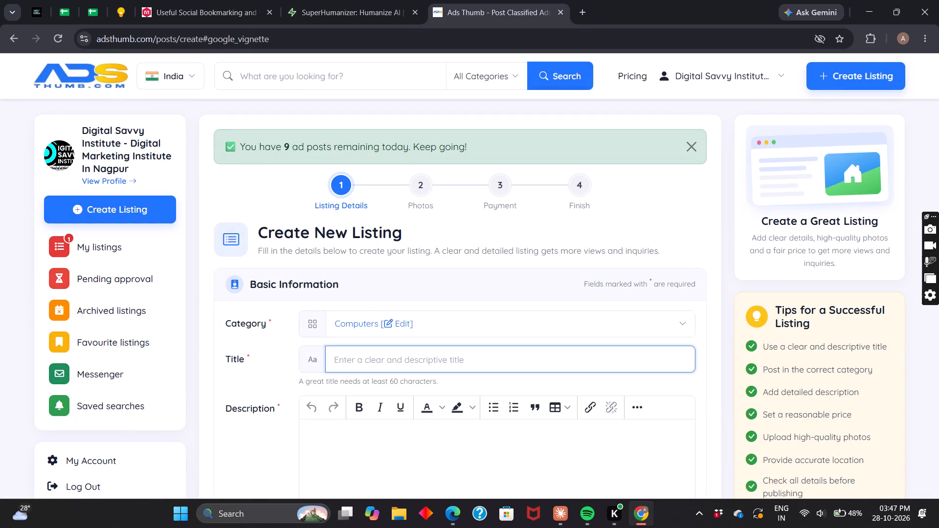
click(133, 8)
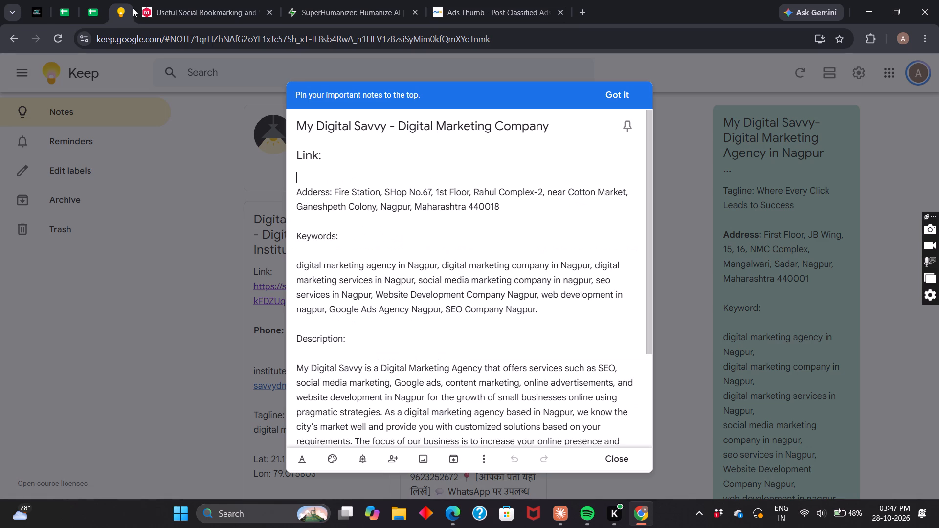
triple_click(327, 127)
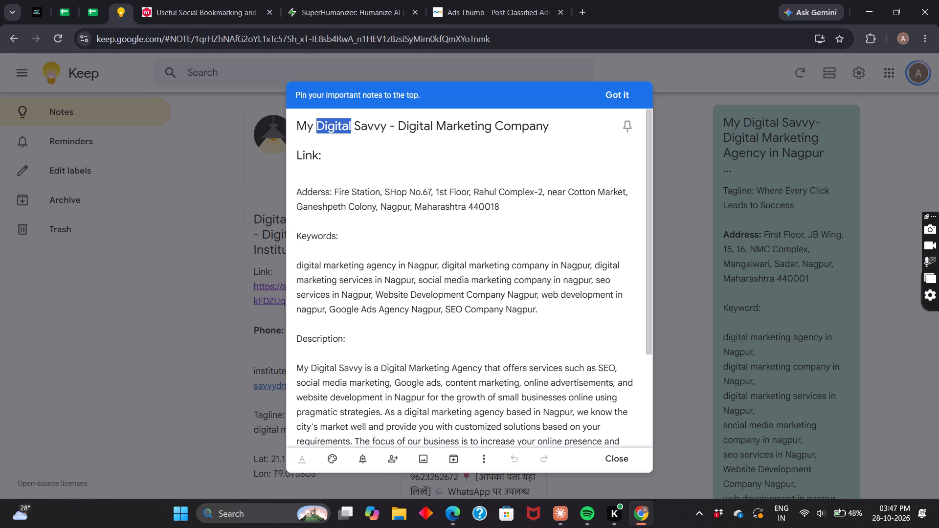
key(ctrl+c)
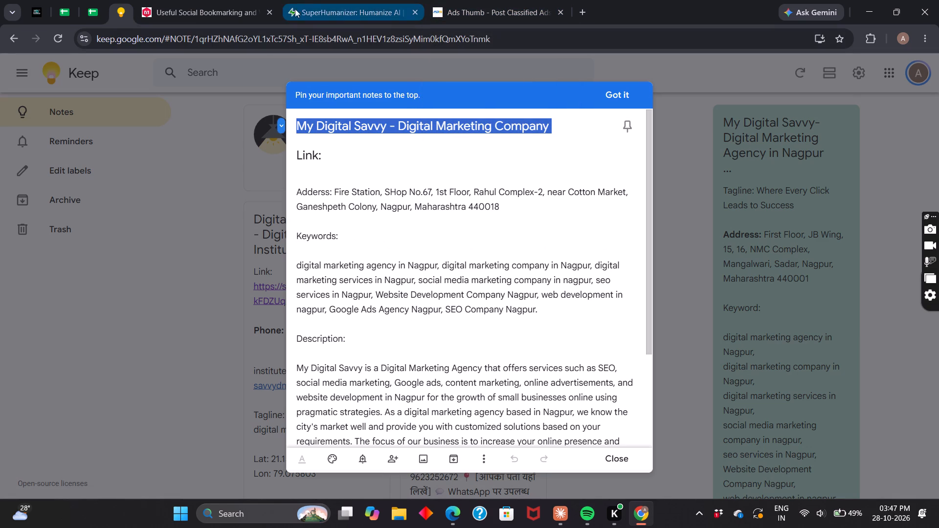
click(273, 8)
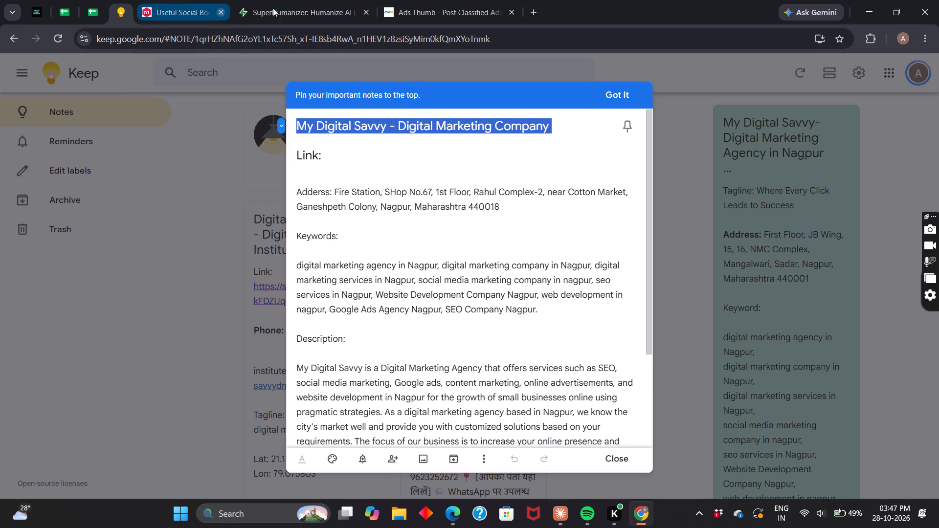
drag(335, 8, 188, 2)
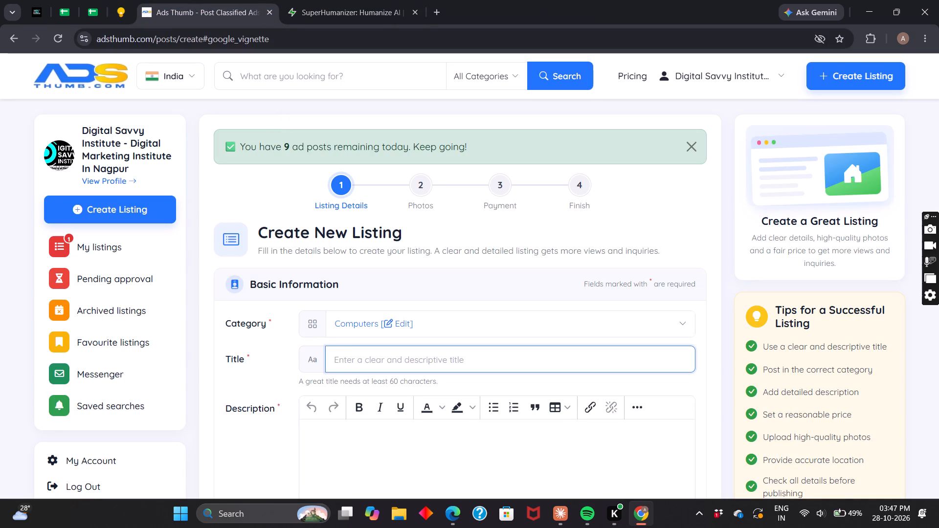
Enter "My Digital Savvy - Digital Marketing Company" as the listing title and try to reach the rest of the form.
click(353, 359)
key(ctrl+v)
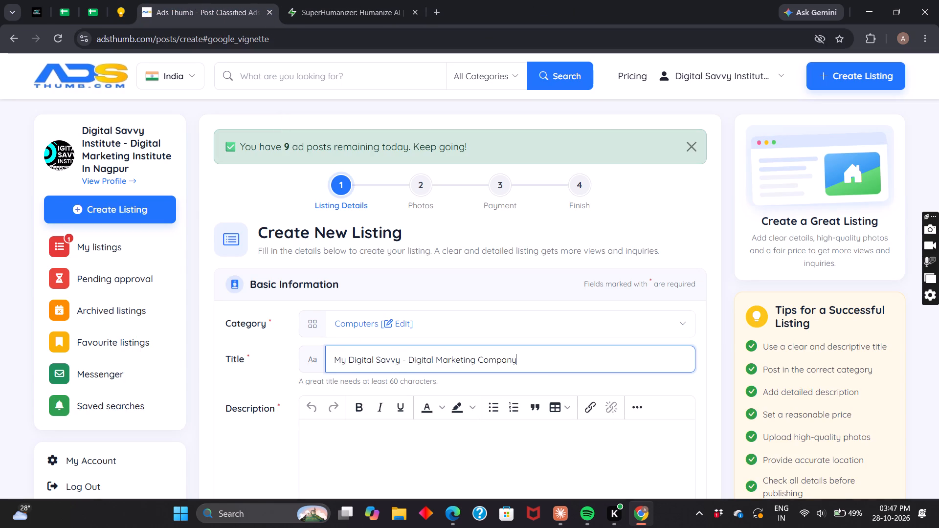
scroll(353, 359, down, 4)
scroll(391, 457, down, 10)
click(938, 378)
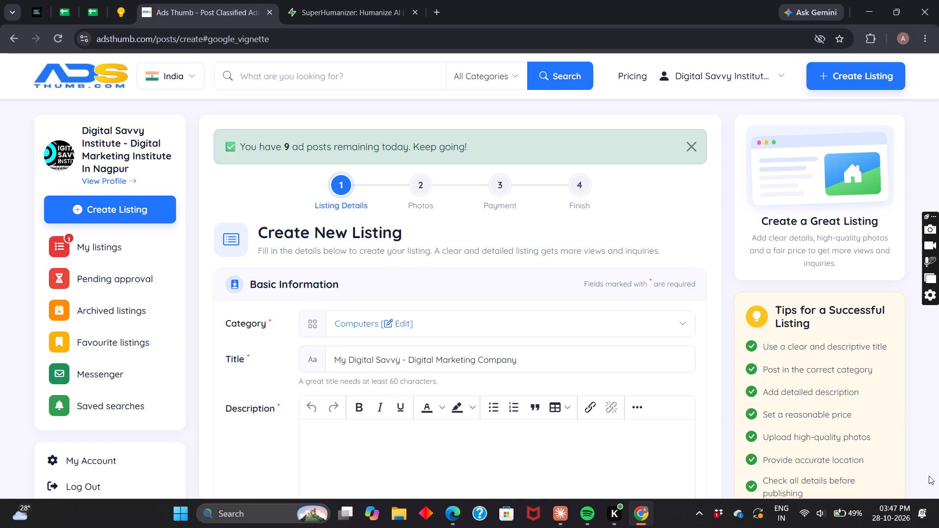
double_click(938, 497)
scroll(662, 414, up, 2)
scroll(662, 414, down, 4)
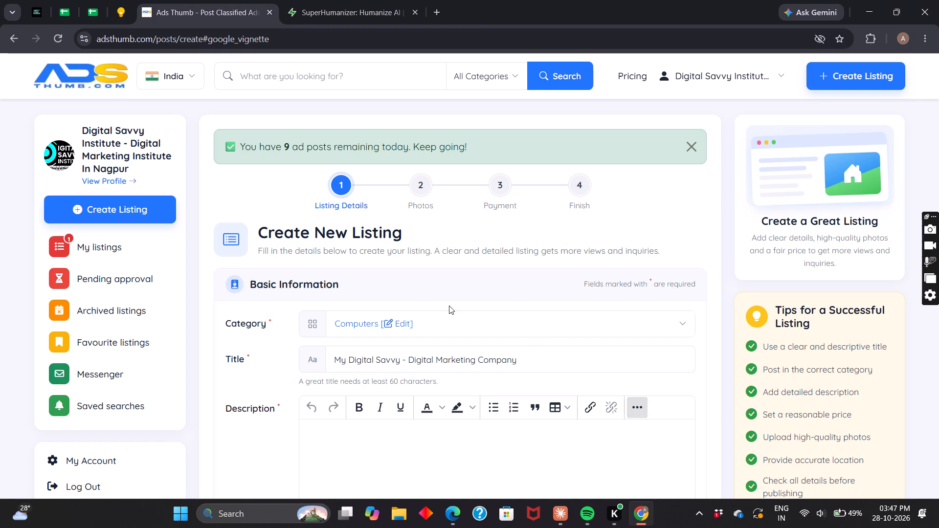
Reload the listing form and enter "My Digital Savvy - Digital Marketing Company" as the title.
click(63, 39)
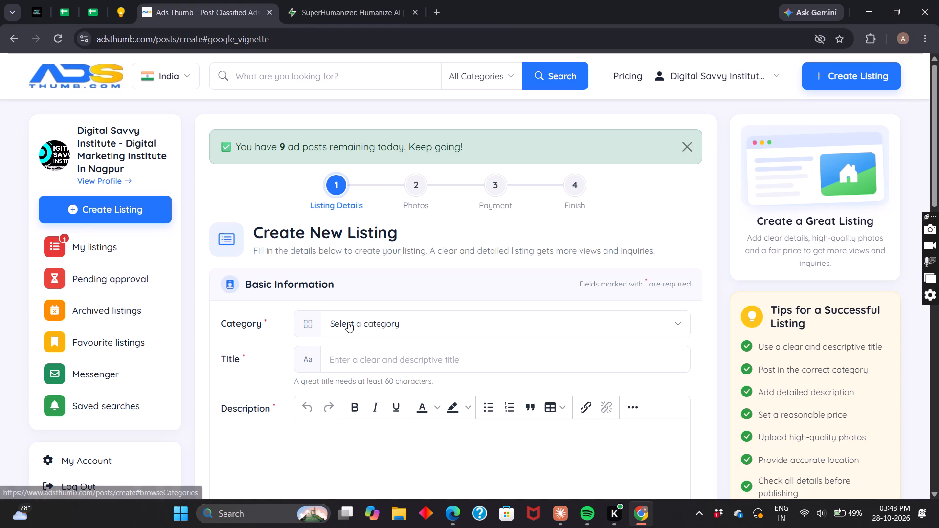
click(374, 295)
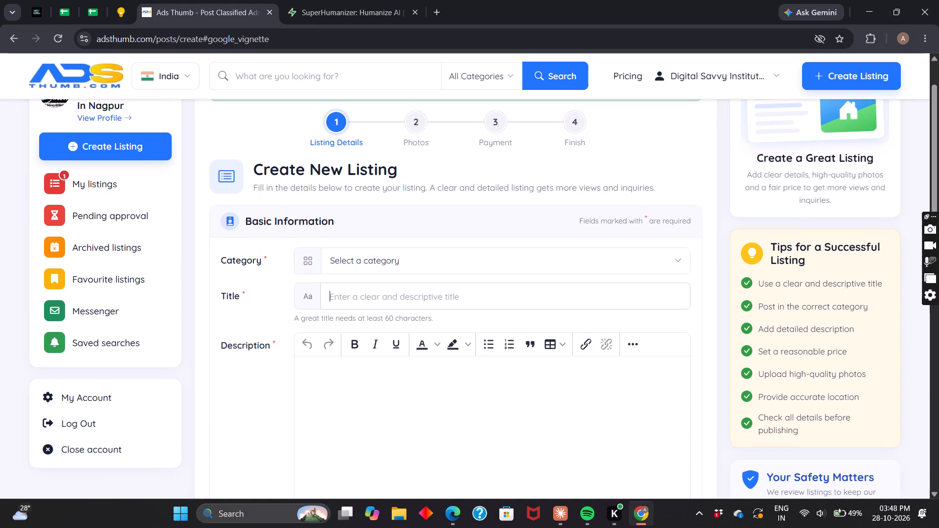
key(ctrl+v)
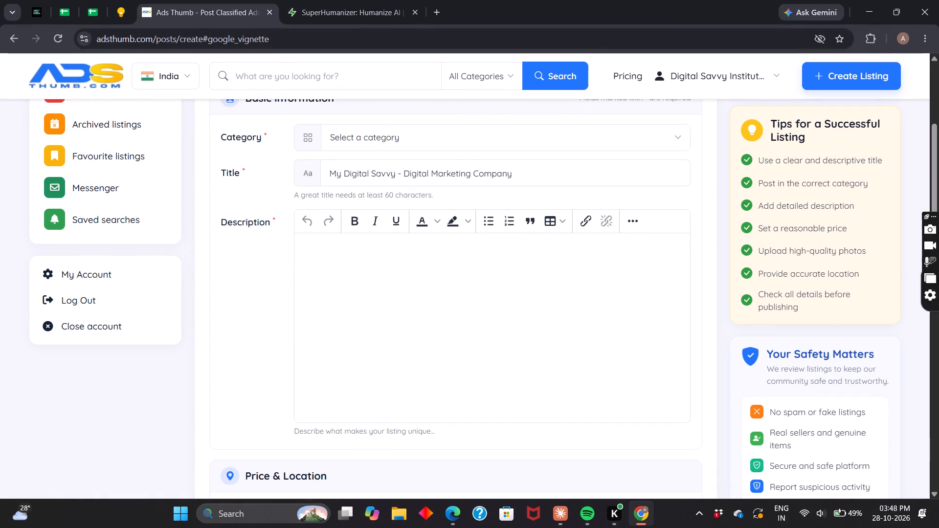
key(ctrl+v)
scroll(455, 330, up, 1)
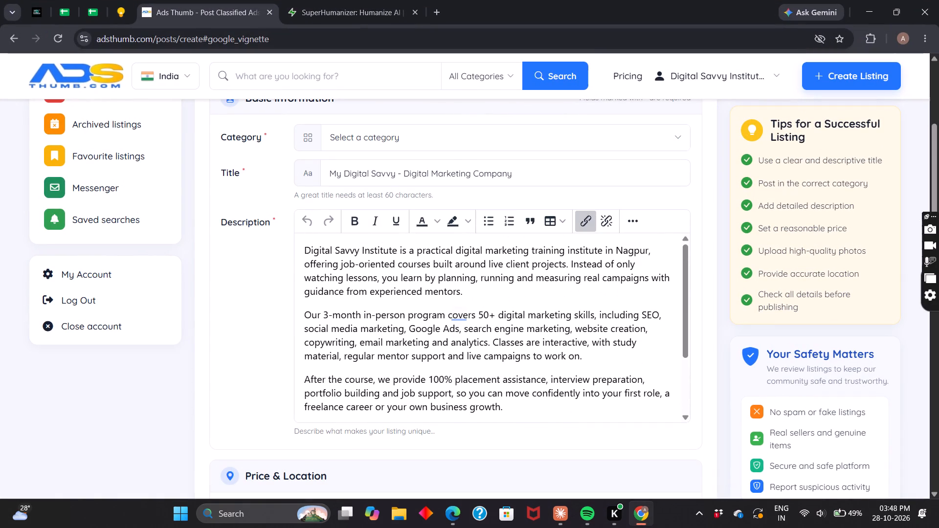
Mark the listing's price as negotiable.
scroll(455, 330, up, 1)
scroll(455, 330, down, 5)
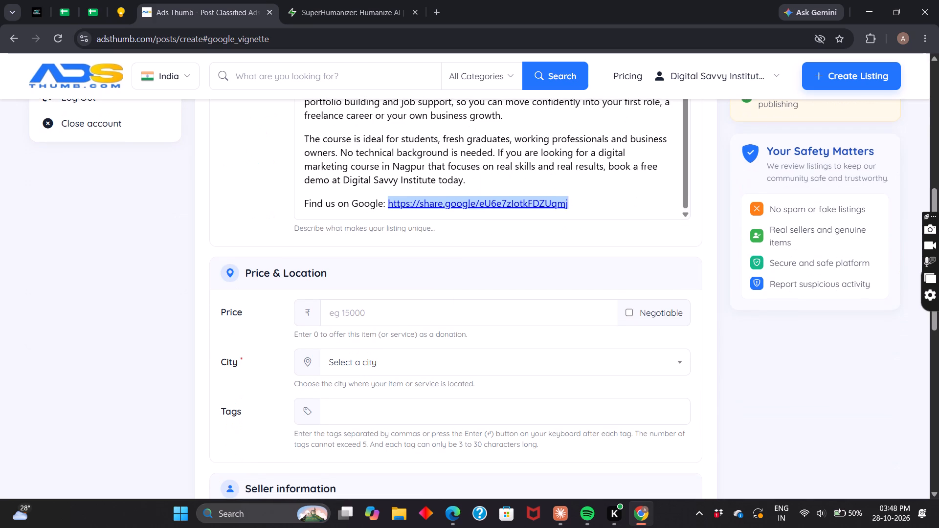
scroll(455, 330, down, 1)
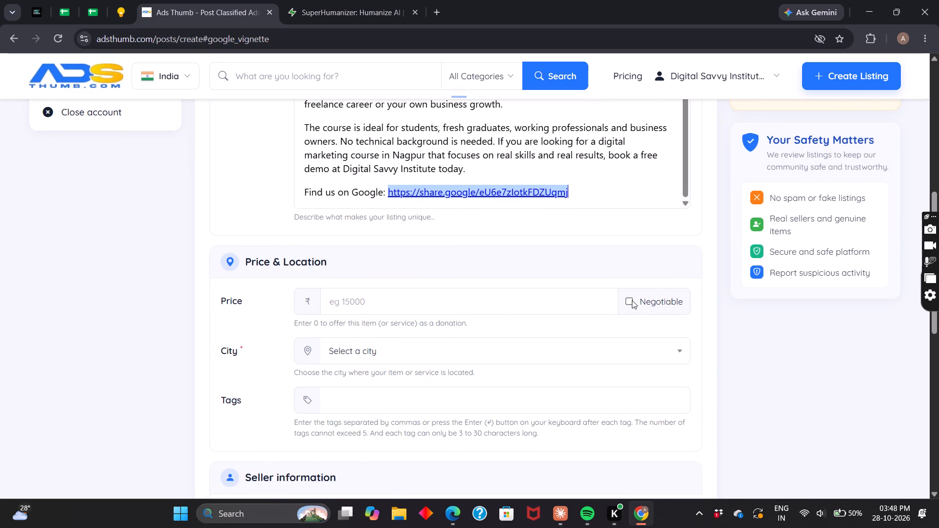
click(632, 300)
Search the locations for Nagpur and set the listing's city to Nagpur, Maharashtra.
click(487, 345)
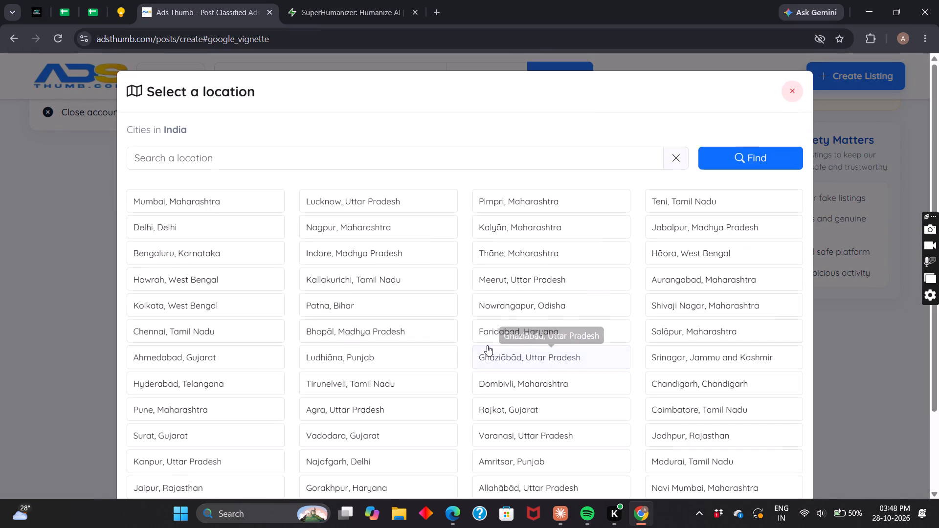
click(236, 162)
text(Nagpur)
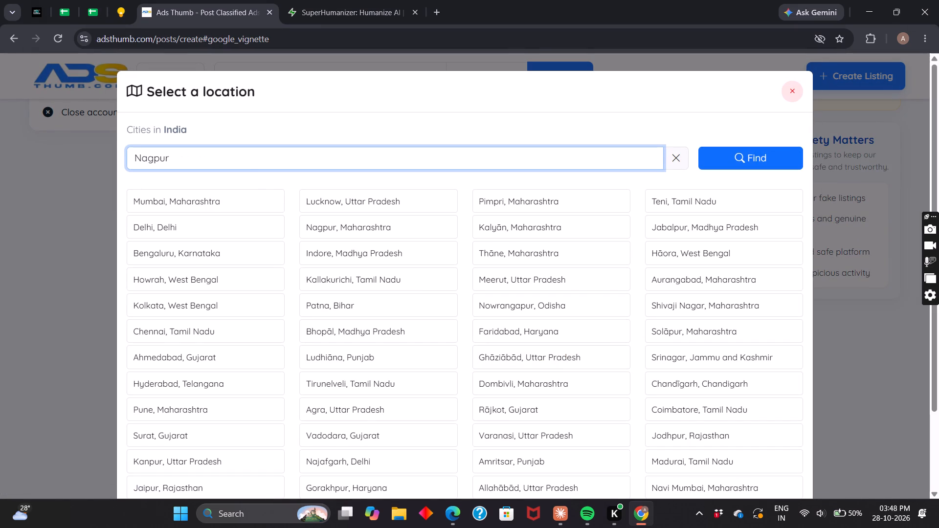
key(Return)
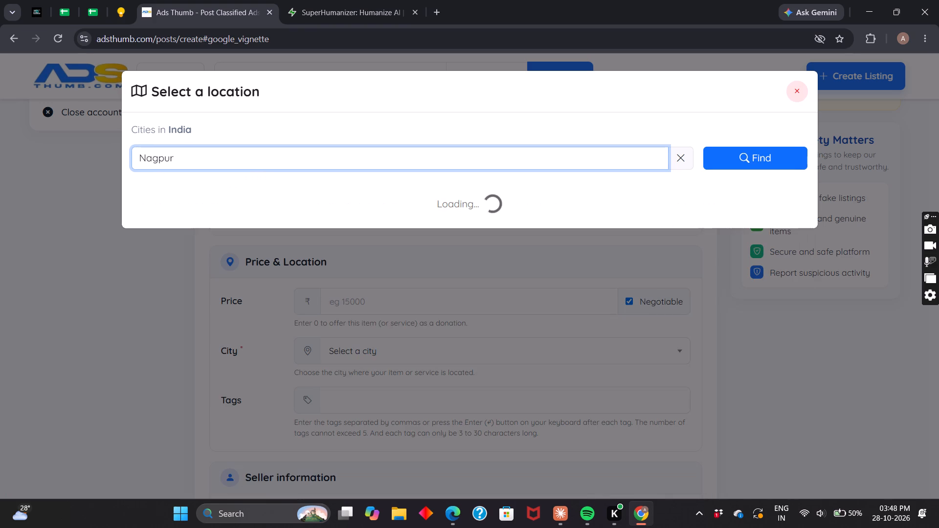
click(160, 193)
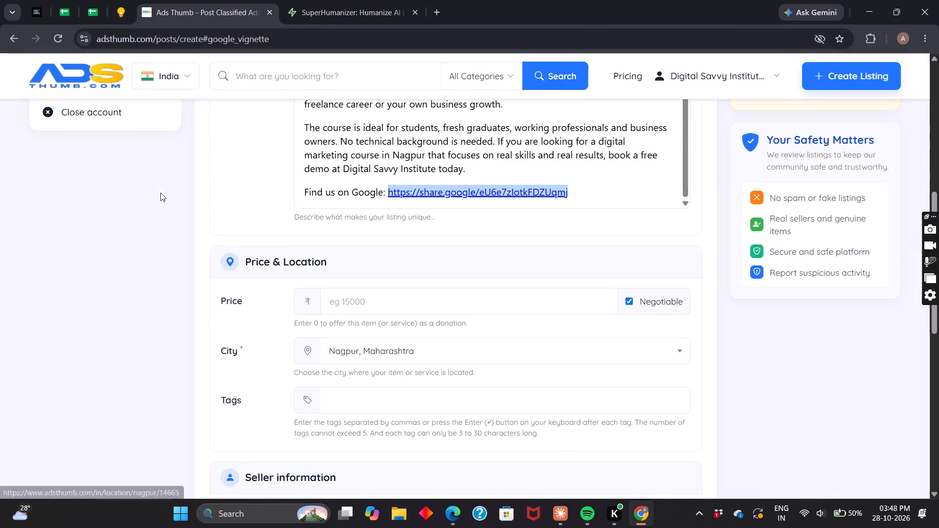
Copy the keyword "digital marketing agency in Nagpur" from the My Digital Savvy note in Google Keep for the listing's tags.
click(376, 393)
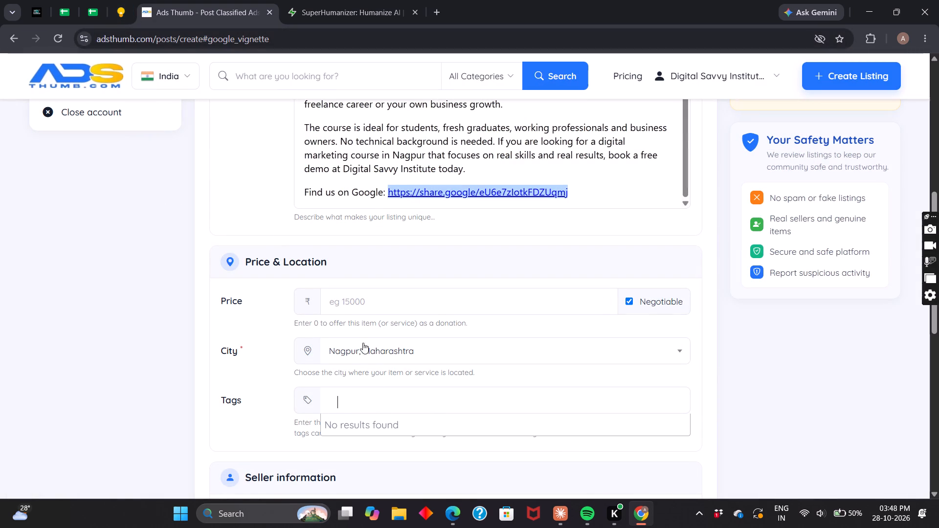
click(133, 6)
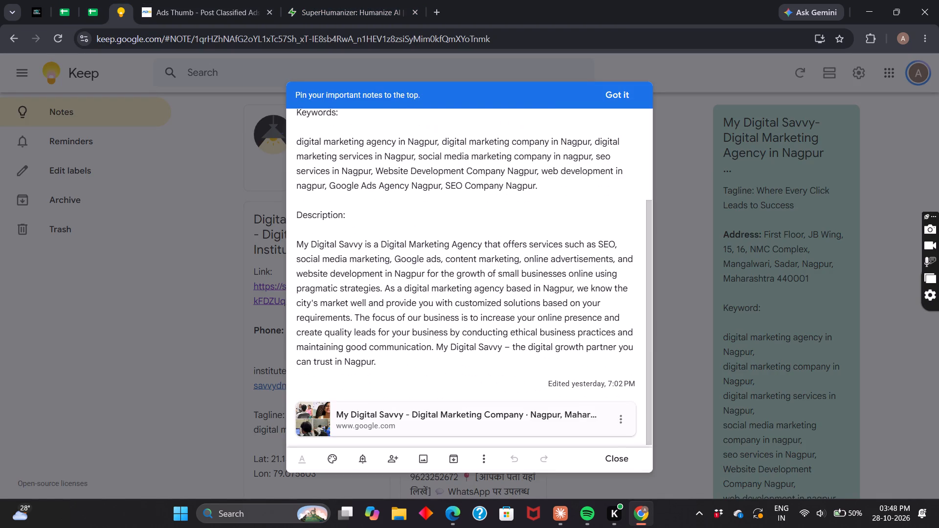
scroll(335, 179, up, 3)
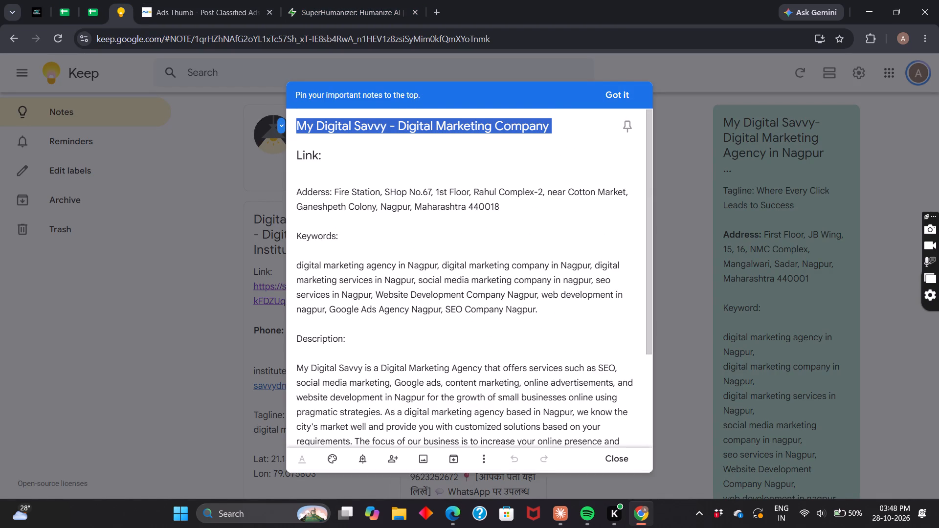
drag(297, 267, 437, 271)
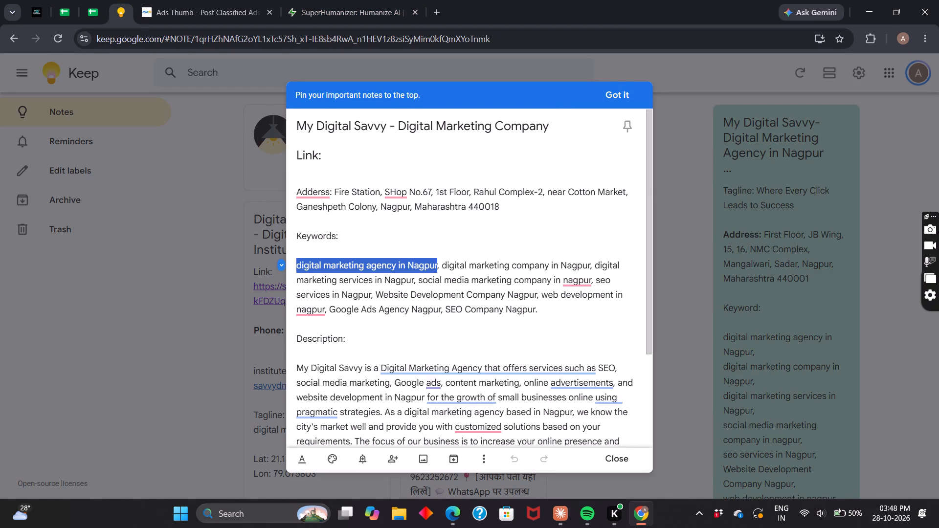
drag(437, 271, 438, 271)
key(ctrl+c)
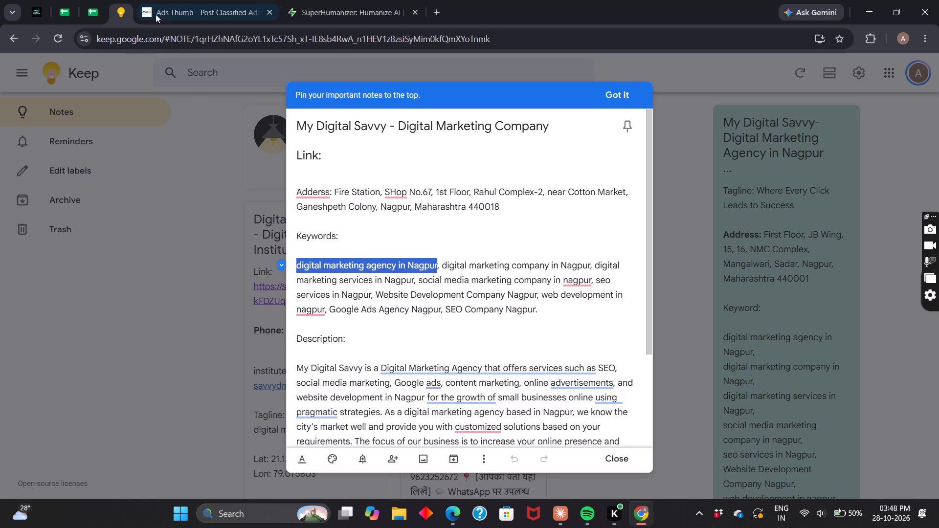
Return to the AdsThumb form, paste the keyword into the tags, shorten it to "digital marketing agency" and add it.
drag(169, 20, 162, 0)
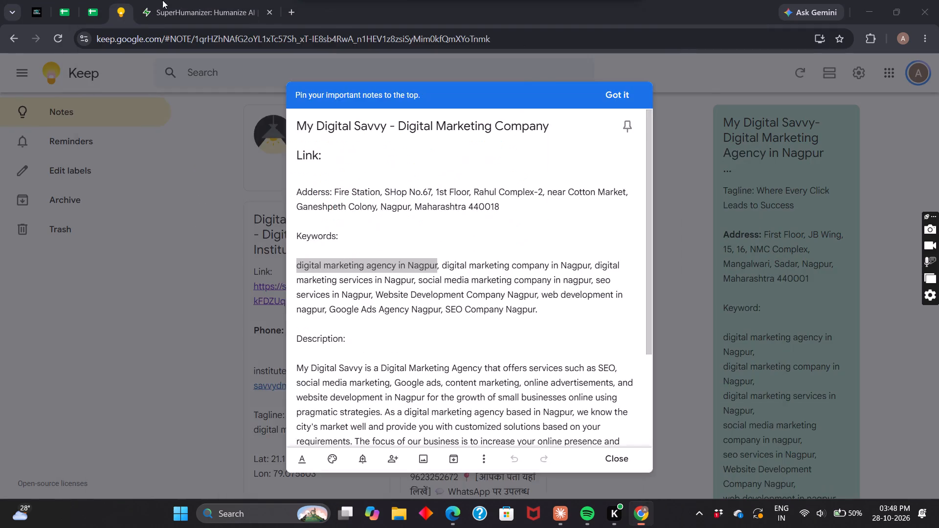
drag(162, 0, 157, 0)
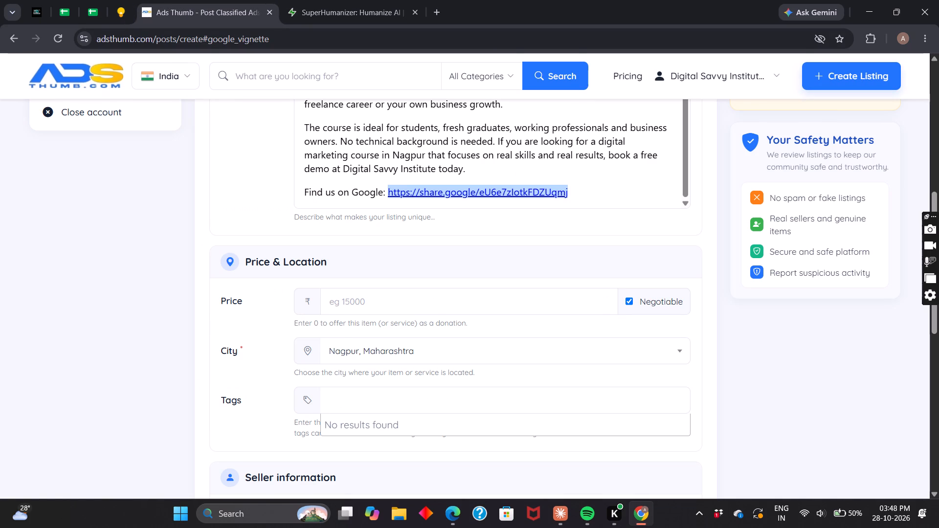
key(ctrl+v)
key(BackSpace)
key(BackSpace)
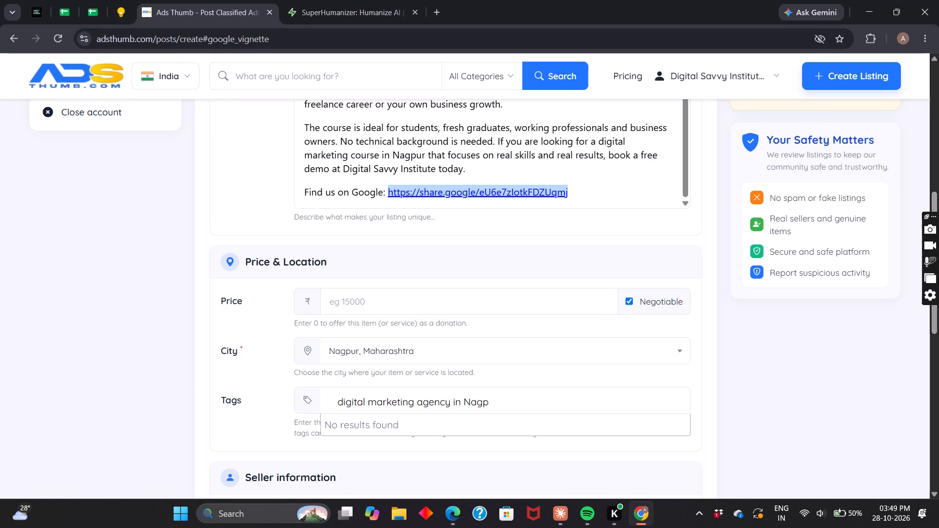
key(BackSpace)
key(BackSpace)
key(BackSpace)
key(BackSpace)
key(BackSpace)
key(BackSpace)
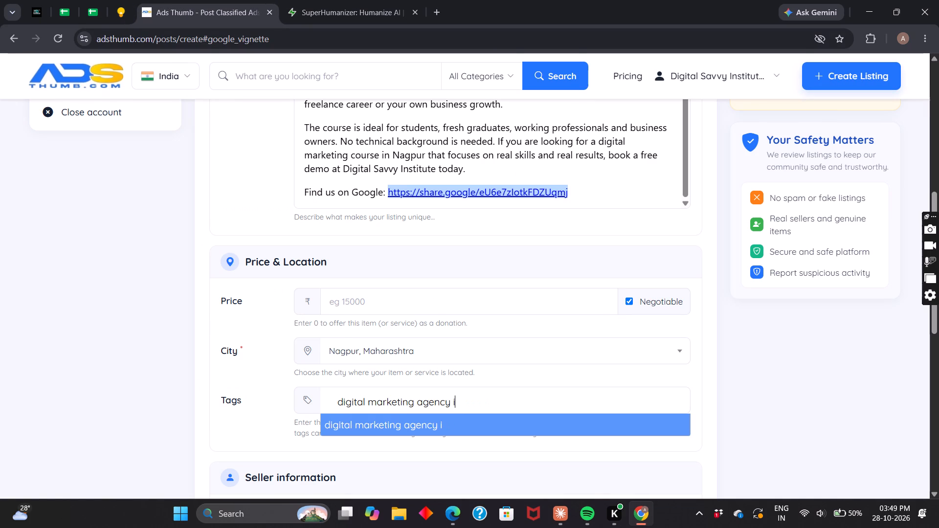
key(BackSpace)
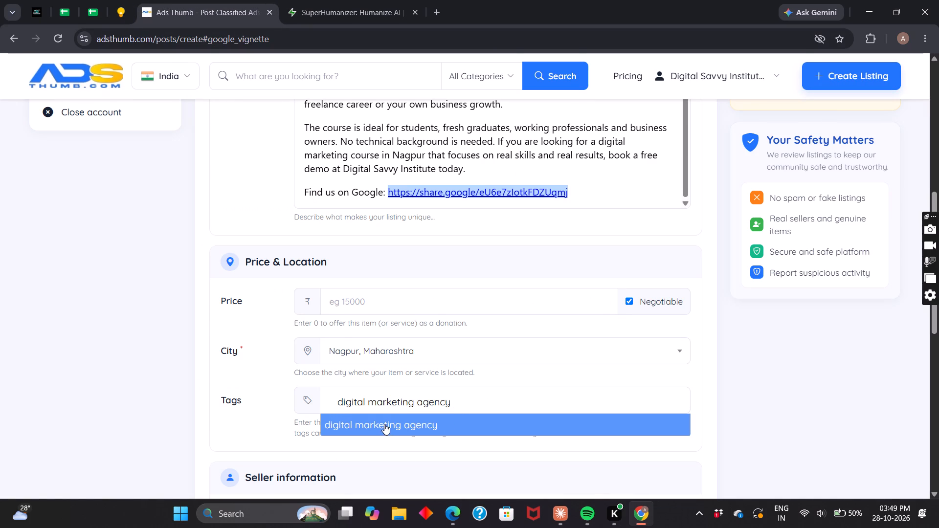
click(384, 424)
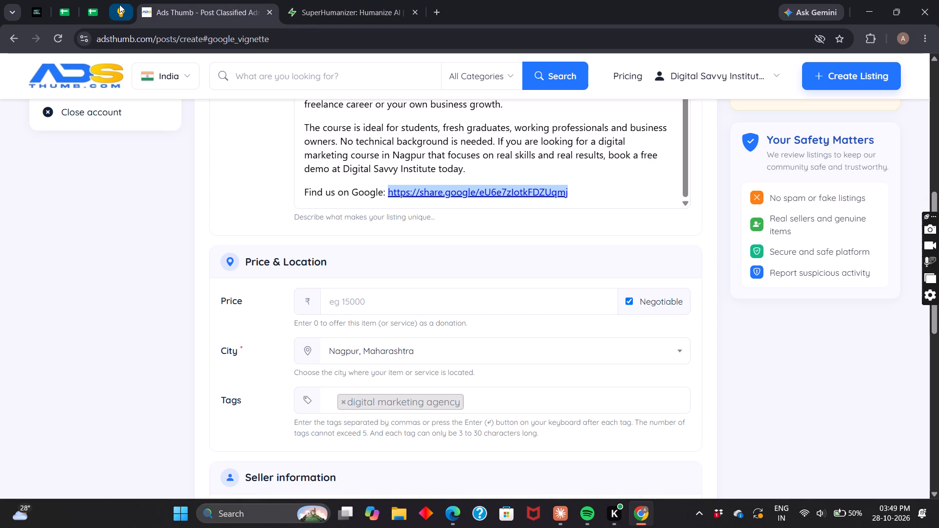
Copy the keyword "SEO Company Nagpur." from the Google Keep note and add it as a tag on the AdsThumb listing.
click(119, 4)
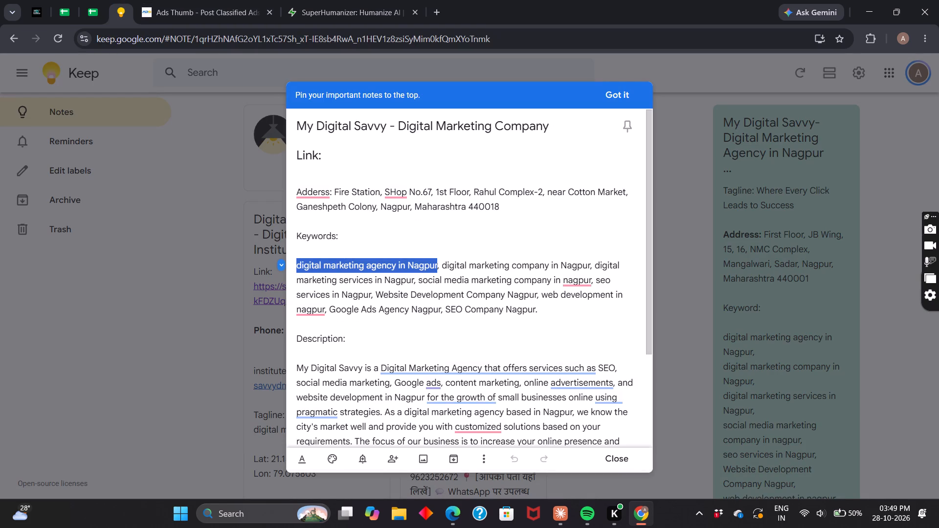
drag(446, 312, 530, 317)
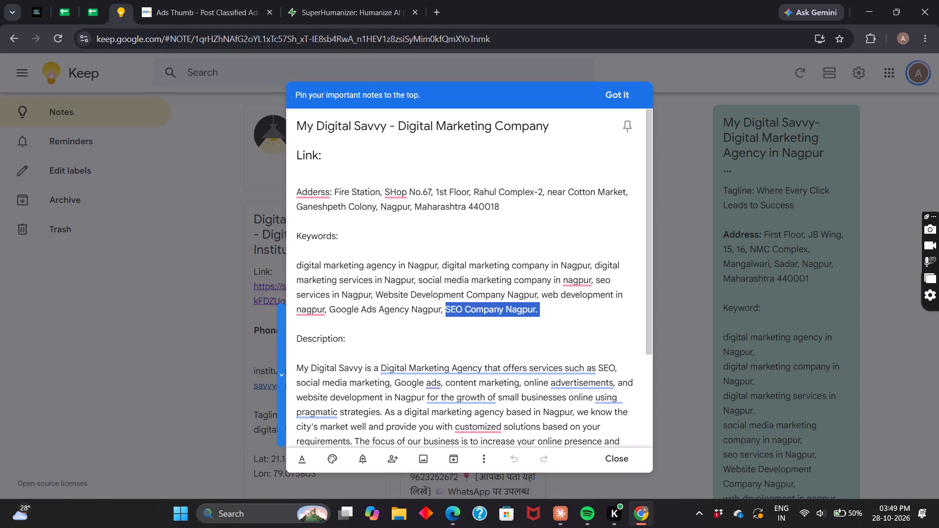
key(ctrl+c)
click(219, 7)
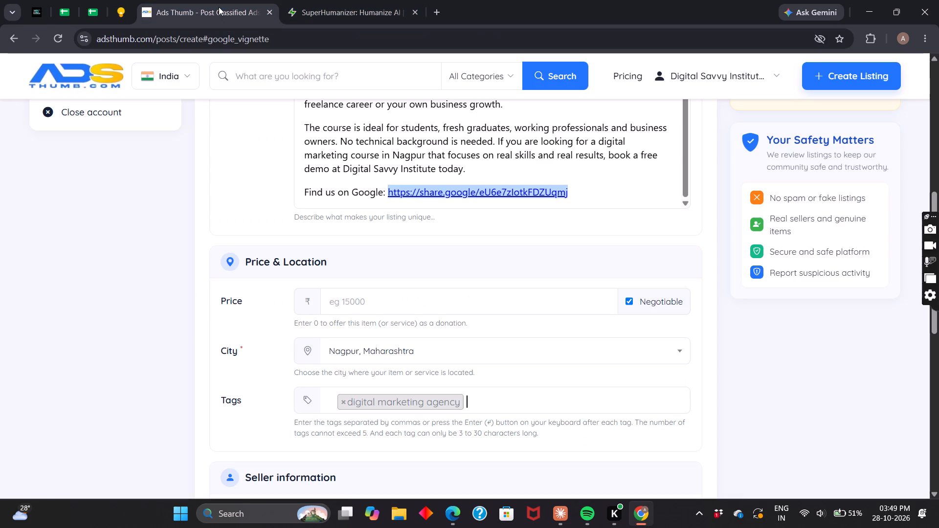
key(ctrl+v)
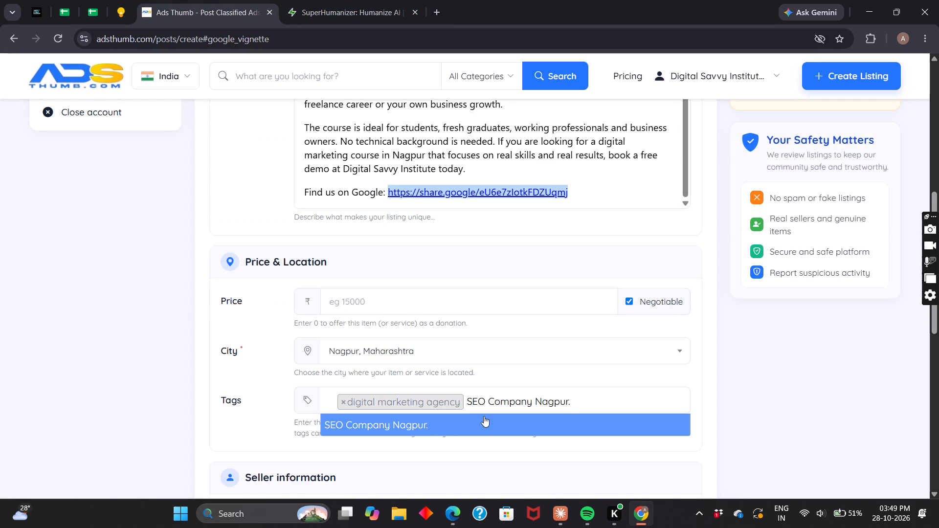
click(420, 427)
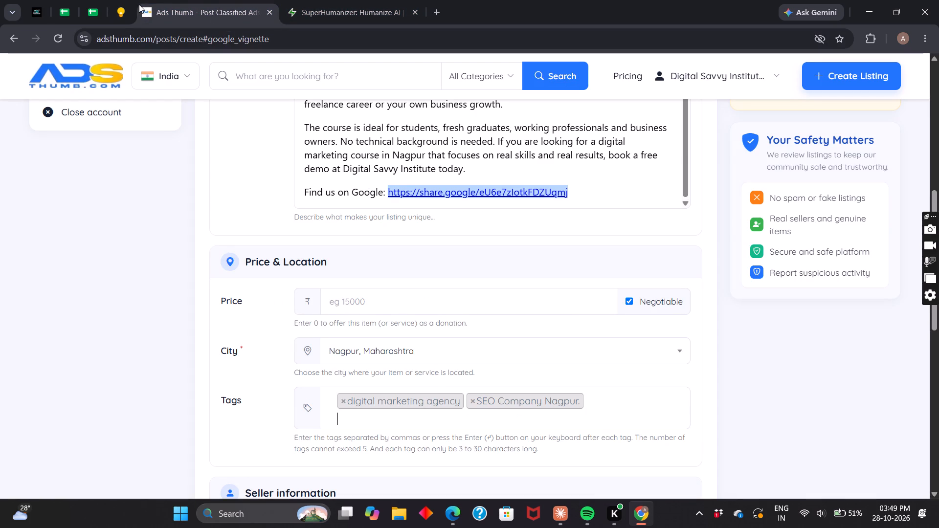
Copy the keyword "web development in nagpur" from the Google Keep note and add it as a tag on the AdsThumb listing.
click(127, 6)
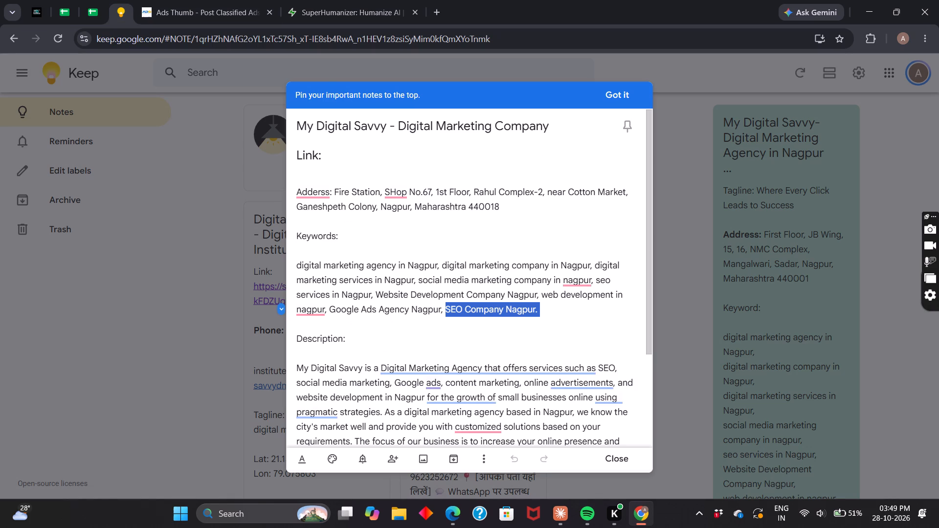
drag(541, 294, 611, 293)
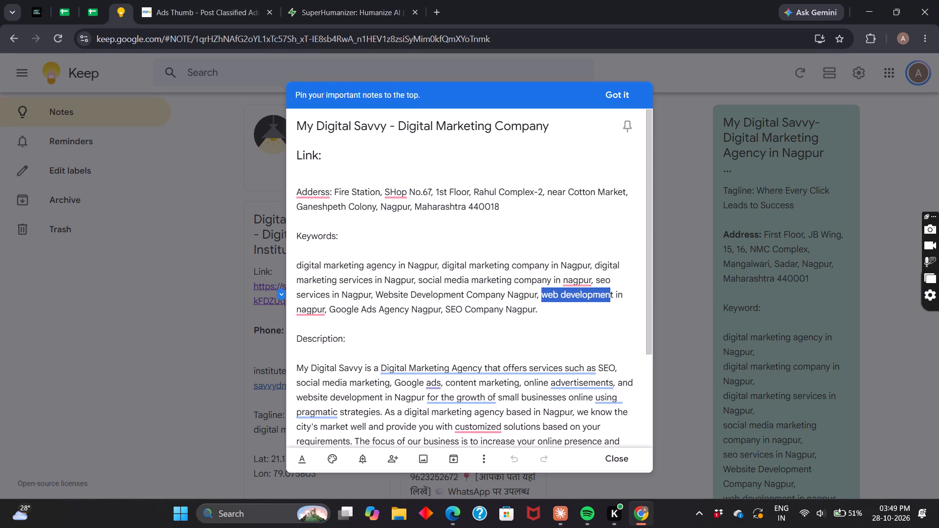
drag(611, 293, 324, 303)
key(ctrl+c)
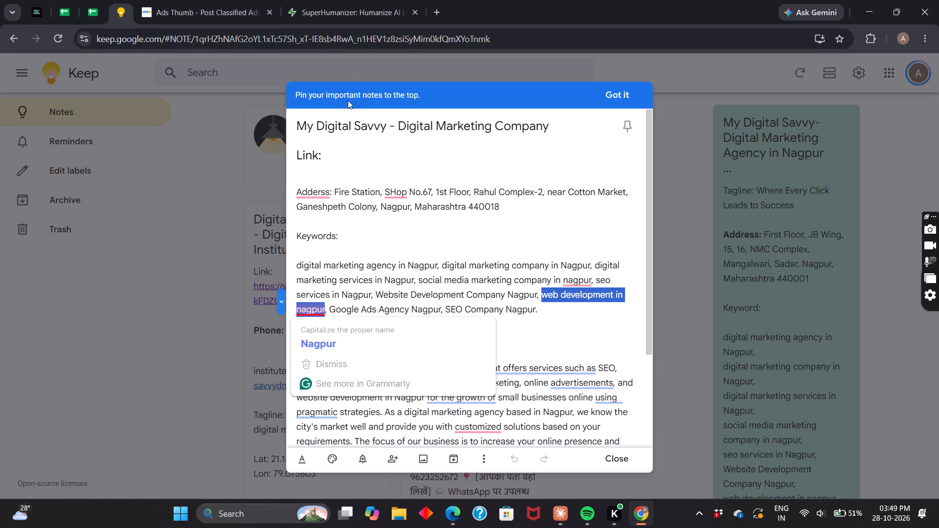
click(240, 18)
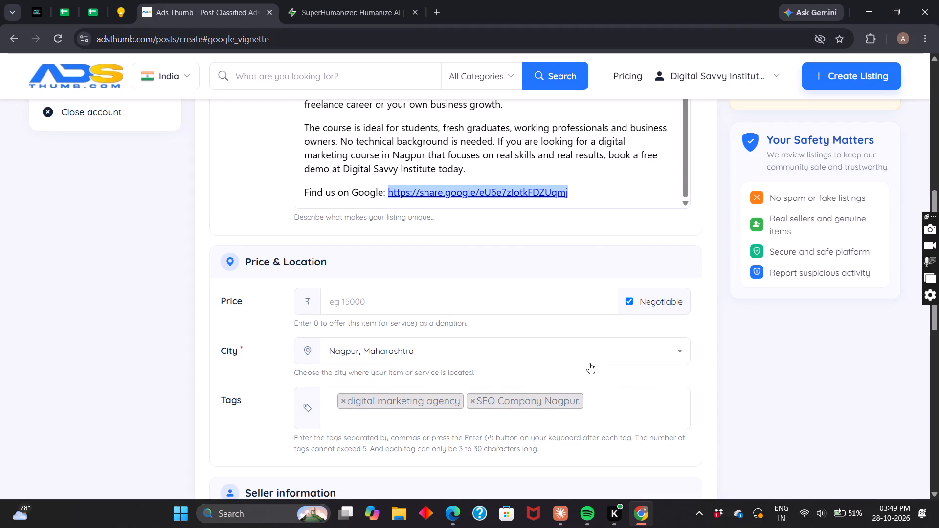
key(ctrl+v)
click(501, 441)
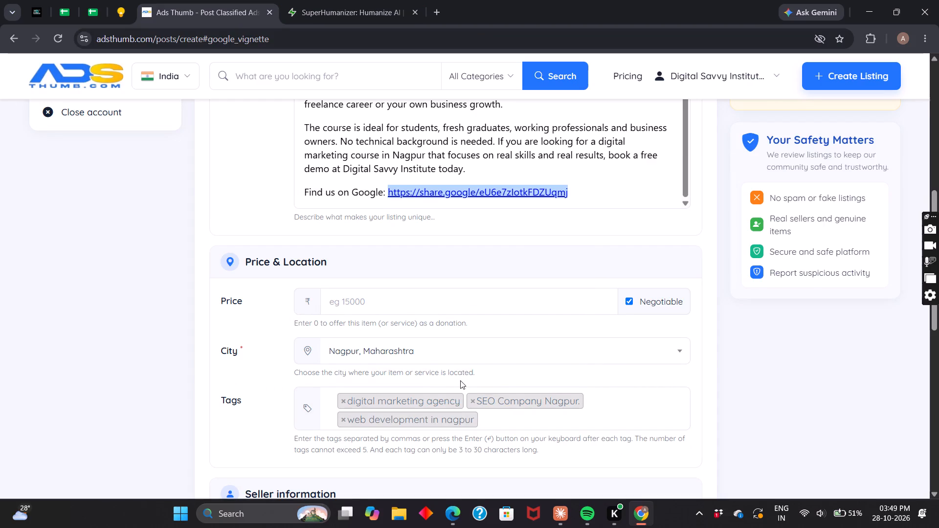
Set the phone number in the seller information to be hidden.
scroll(460, 380, down, 4)
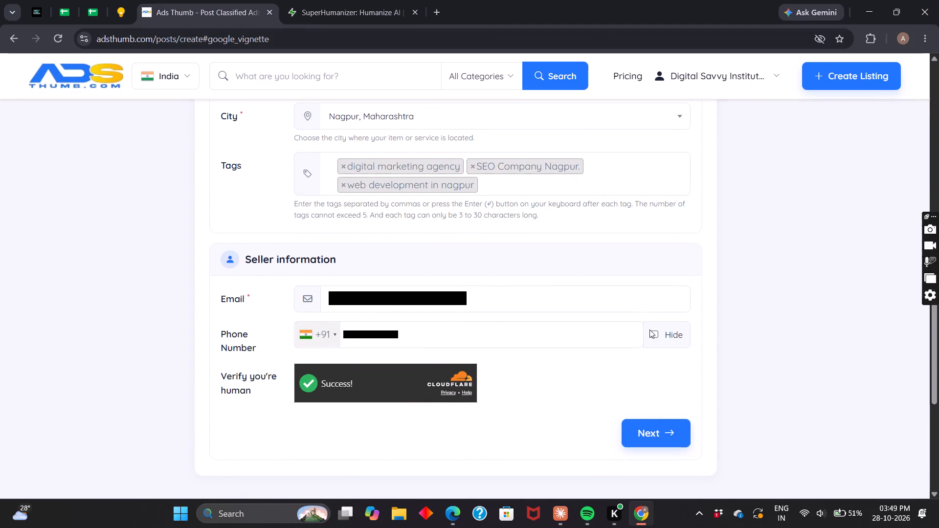
click(651, 330)
Review the listing form from basic information through seller information for fields that are still missing.
scroll(620, 328, up, 7)
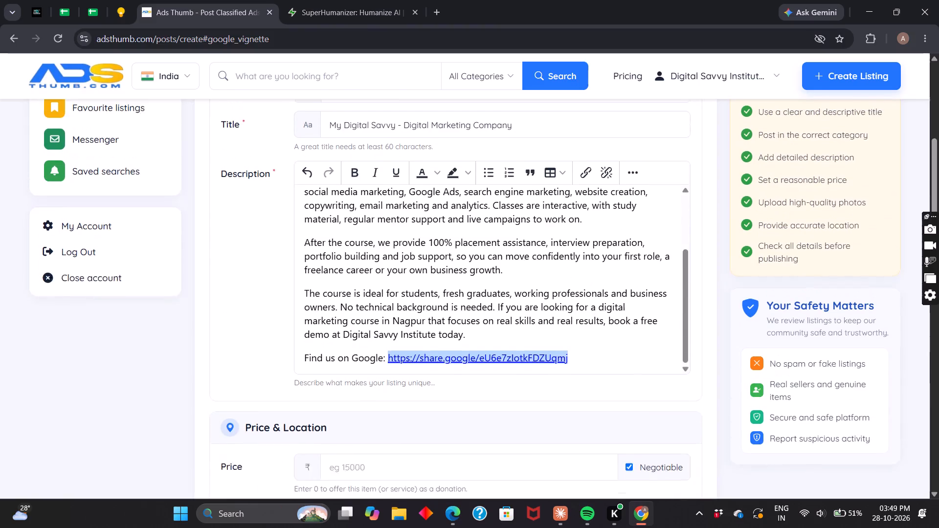
scroll(620, 328, up, 2)
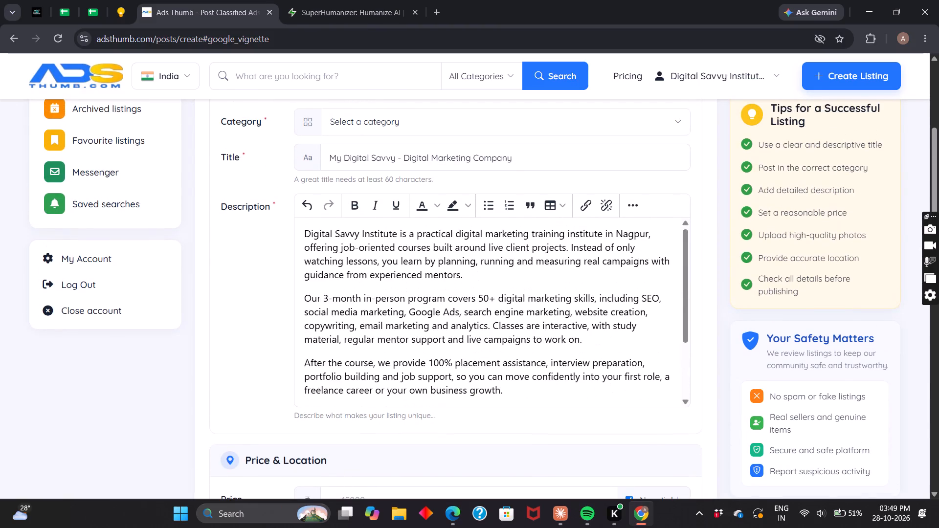
scroll(620, 328, up, 2)
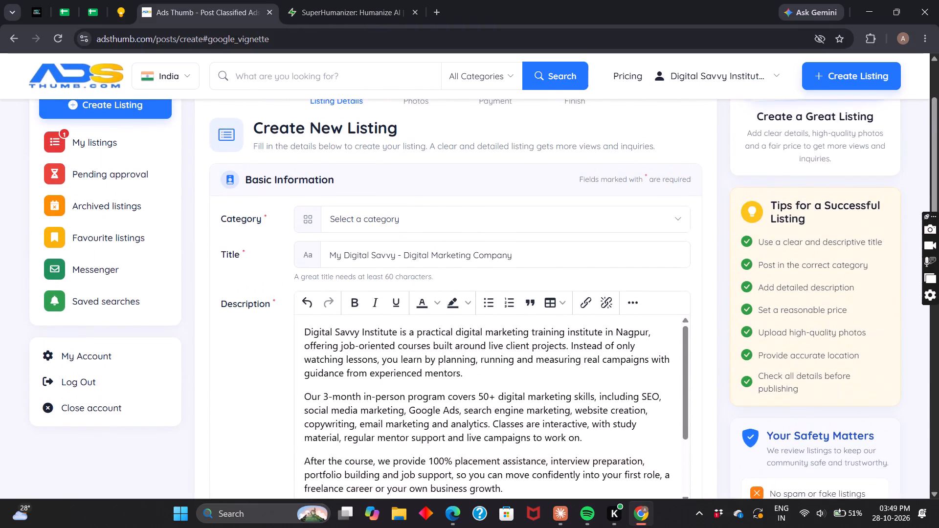
scroll(620, 328, down, 7)
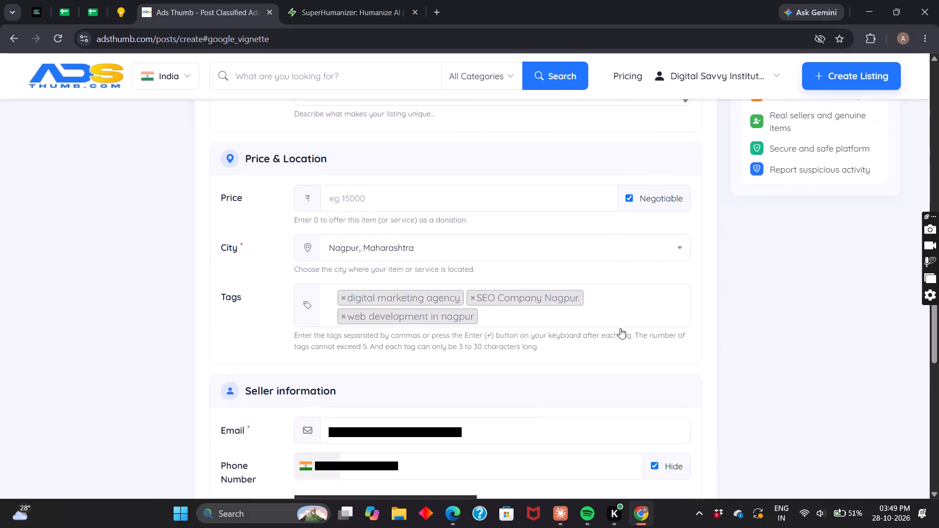
scroll(620, 328, down, 1)
scroll(620, 328, up, 4)
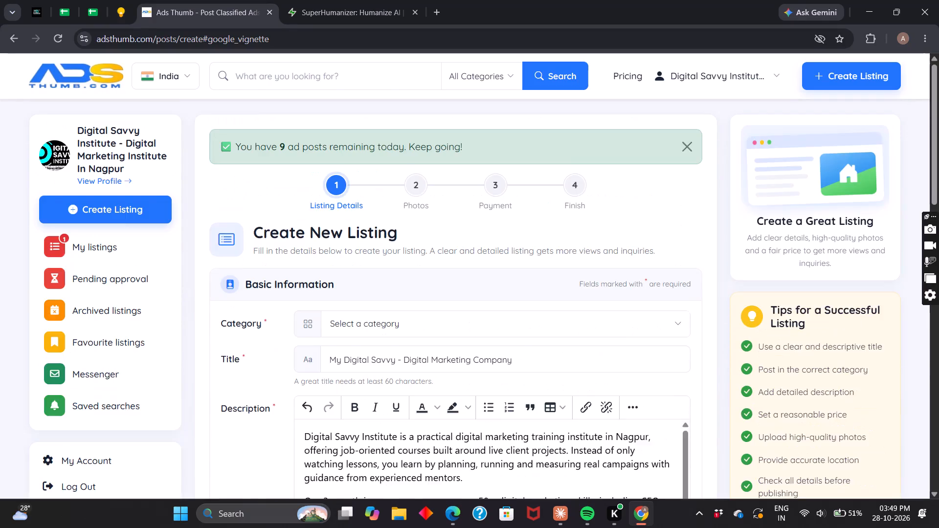
scroll(620, 328, down, 9)
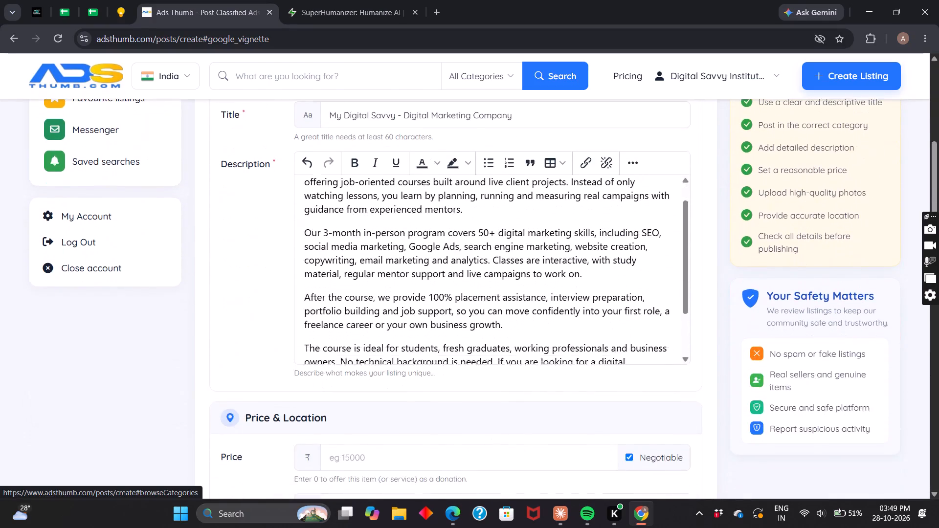
scroll(620, 328, down, 4)
scroll(620, 328, up, 4)
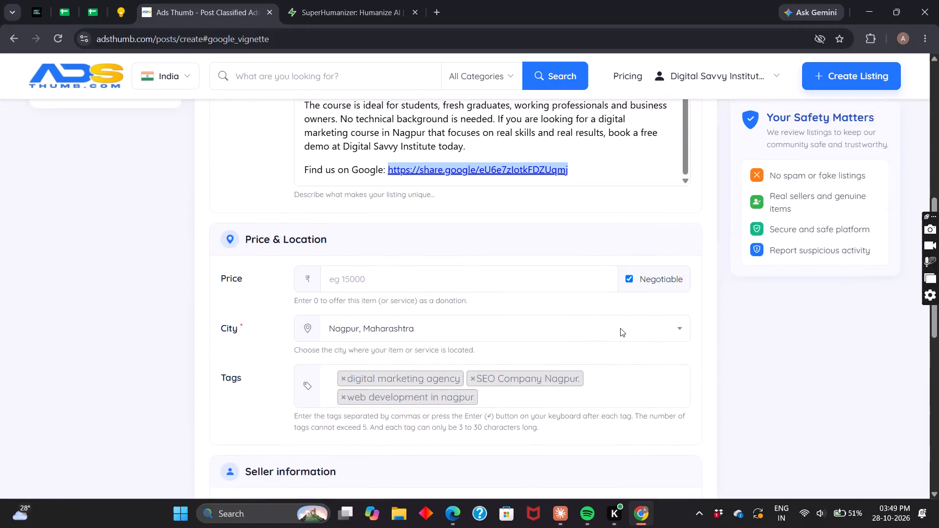
scroll(557, 158, up, 2)
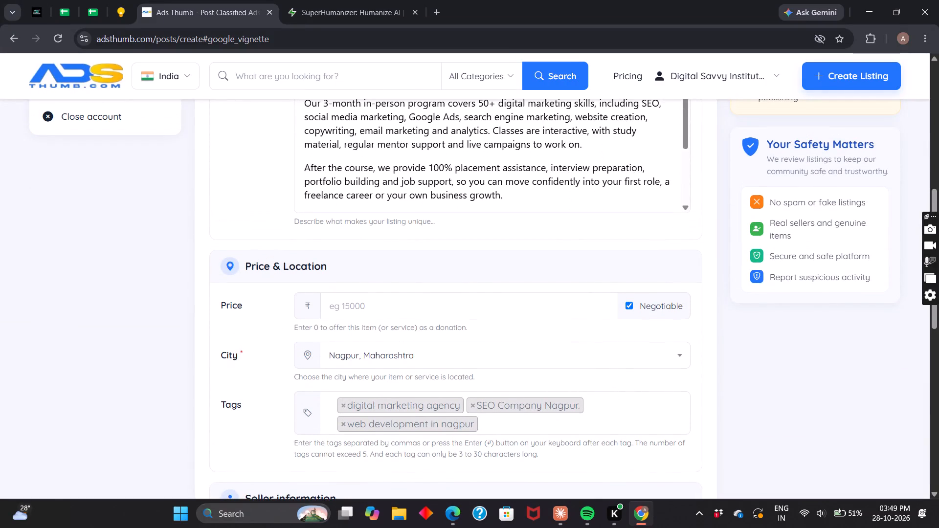
scroll(557, 158, up, 3)
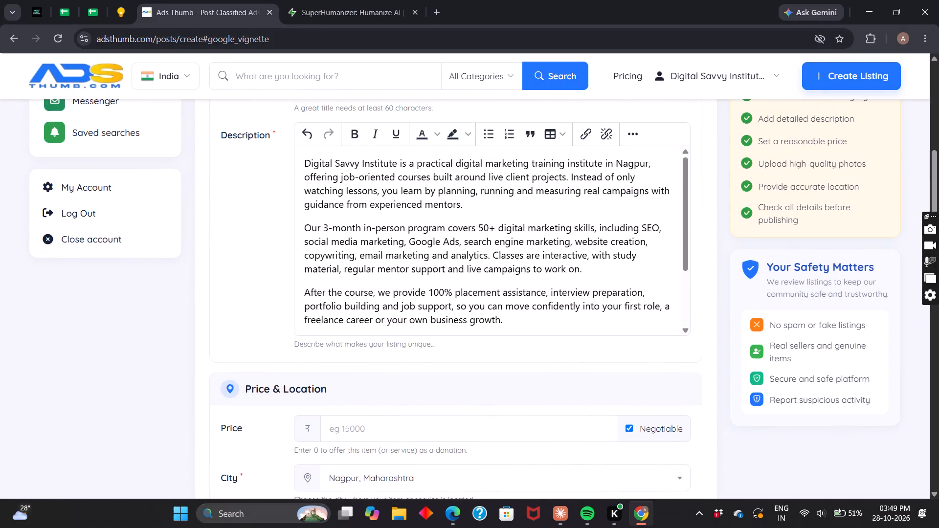
scroll(479, 219, up, 1)
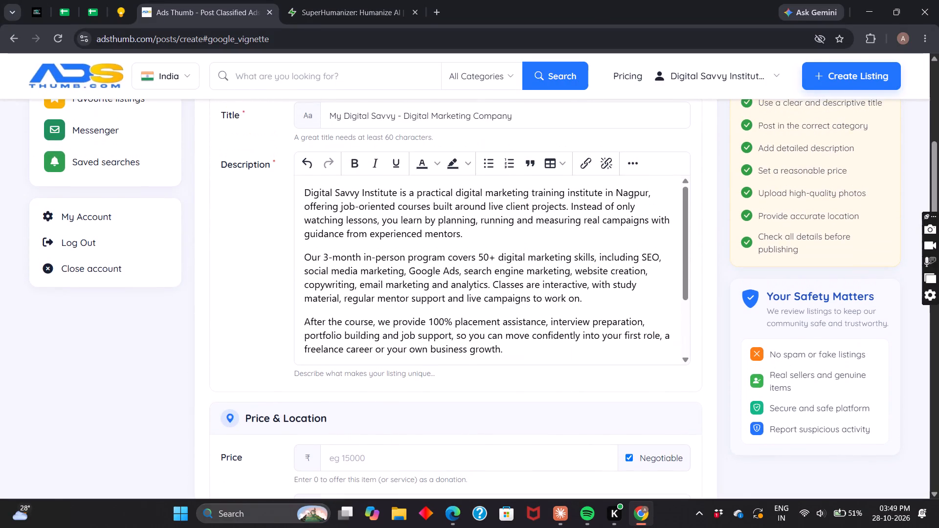
key(ctrl+a)
click(479, 219)
click(479, 219)
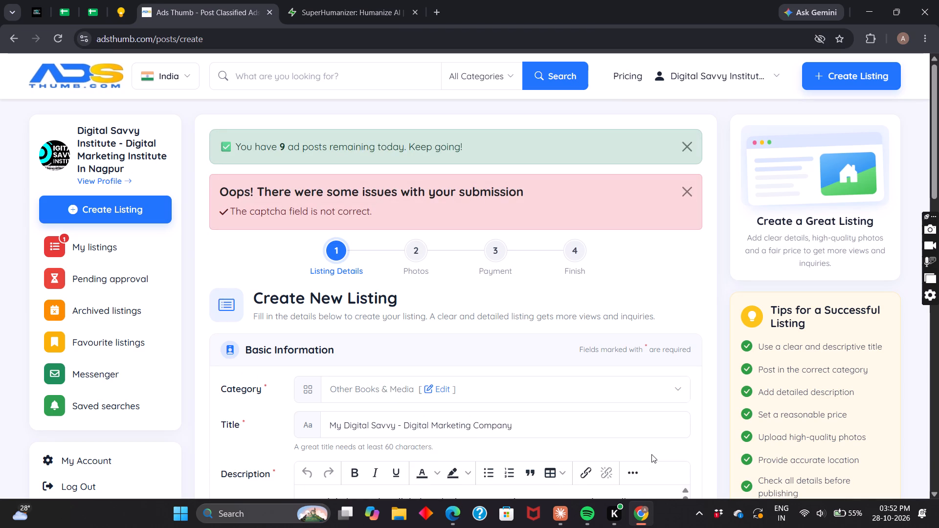
Look over the listing form and submit it again with the human verification completed, proceeding to the Photos stage.
click(651, 454)
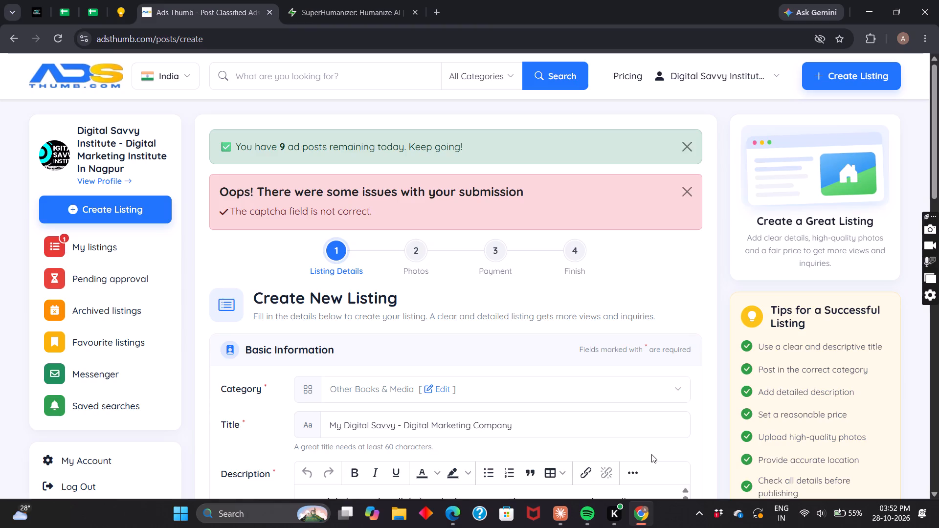
scroll(651, 454, down, 6)
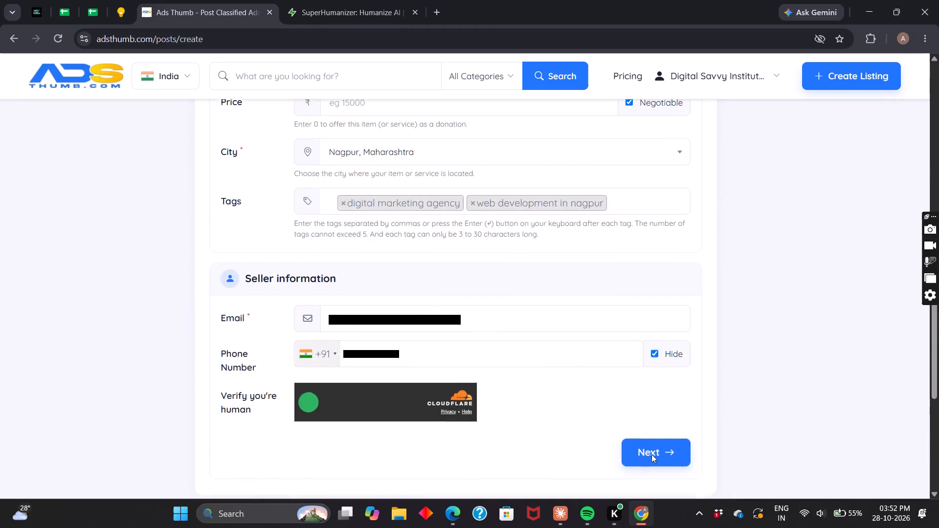
scroll(651, 454, up, 7)
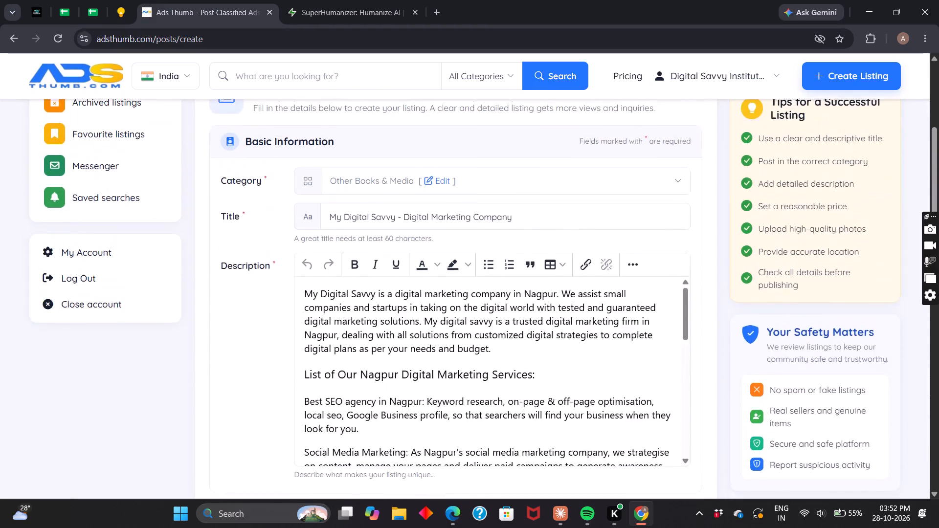
scroll(651, 454, up, 2)
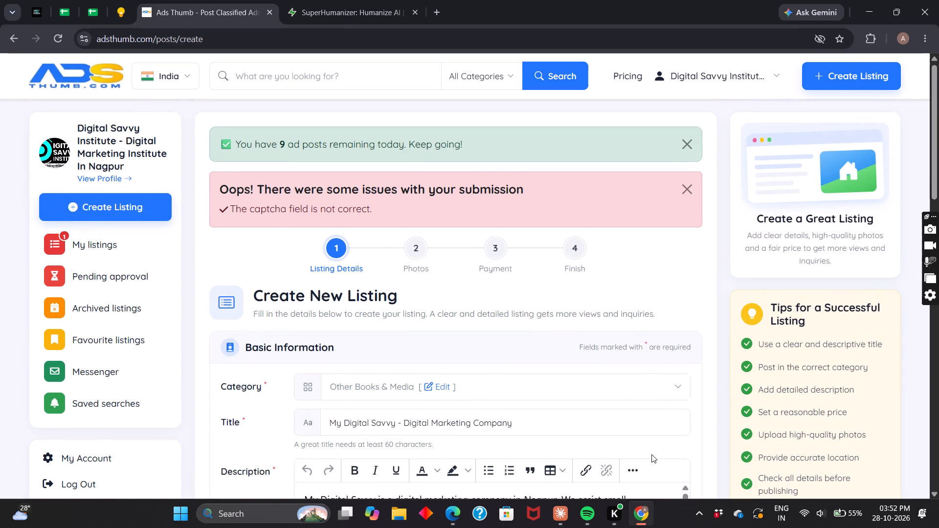
scroll(651, 454, down, 9)
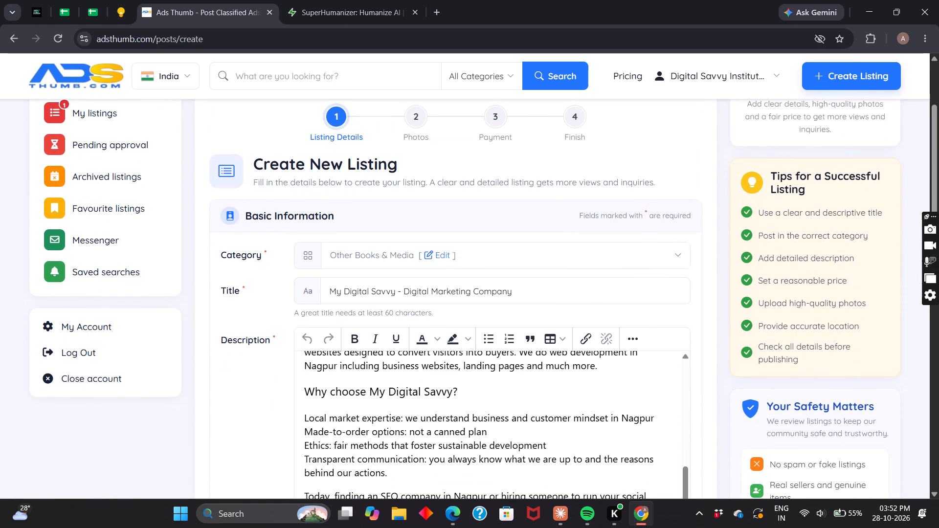
scroll(640, 291, down, 7)
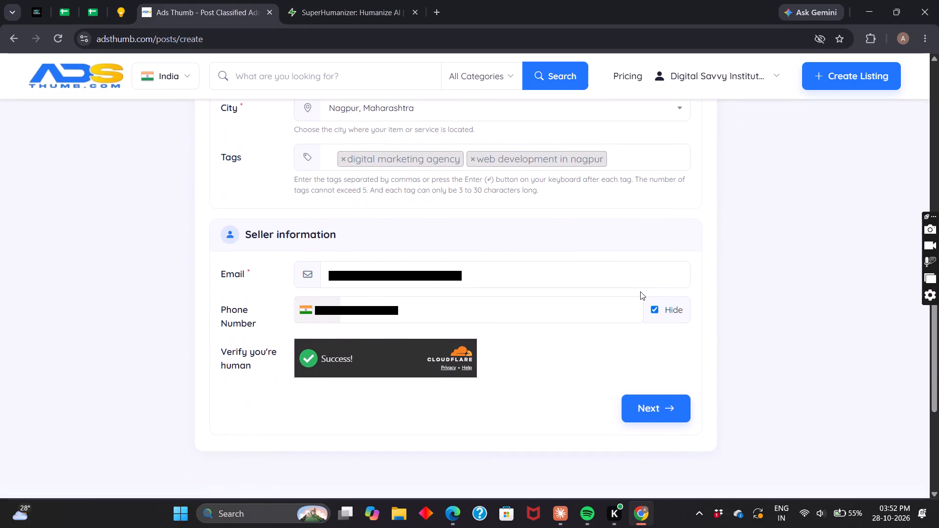
click(665, 412)
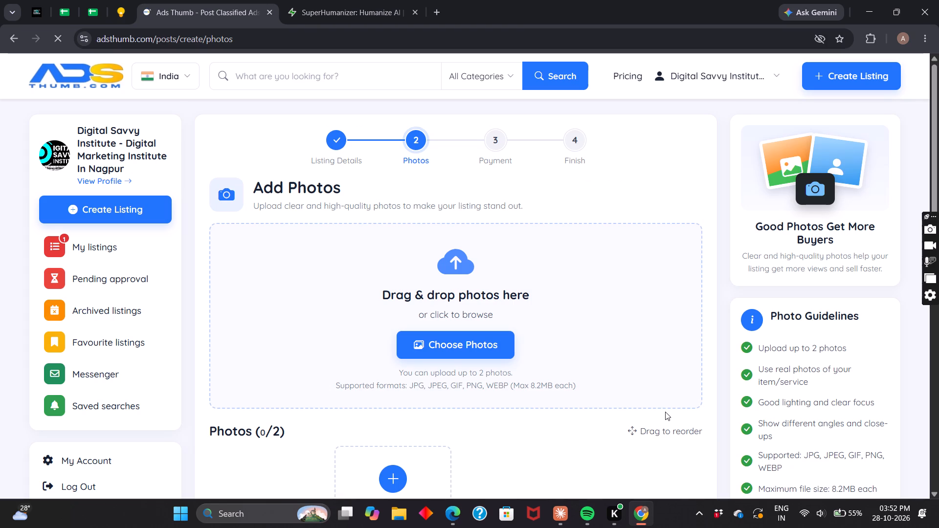
Upload the "savvy Agency logo" image from the recent files as the listing photo and continue to the Payment stage.
click(492, 343)
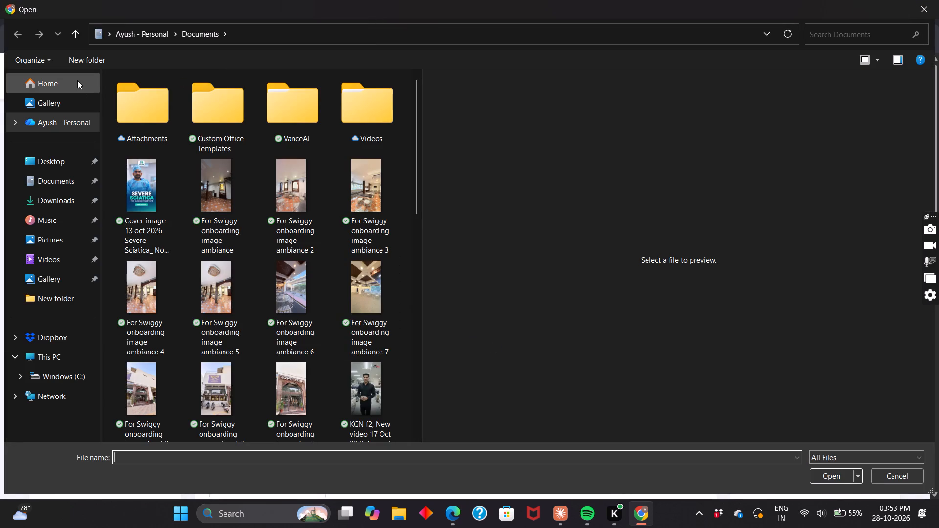
double_click(77, 80)
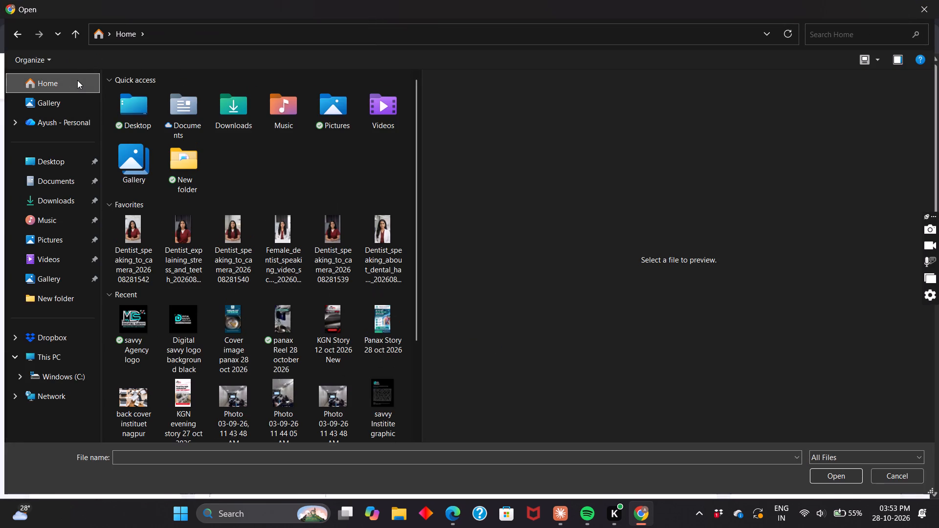
click(144, 329)
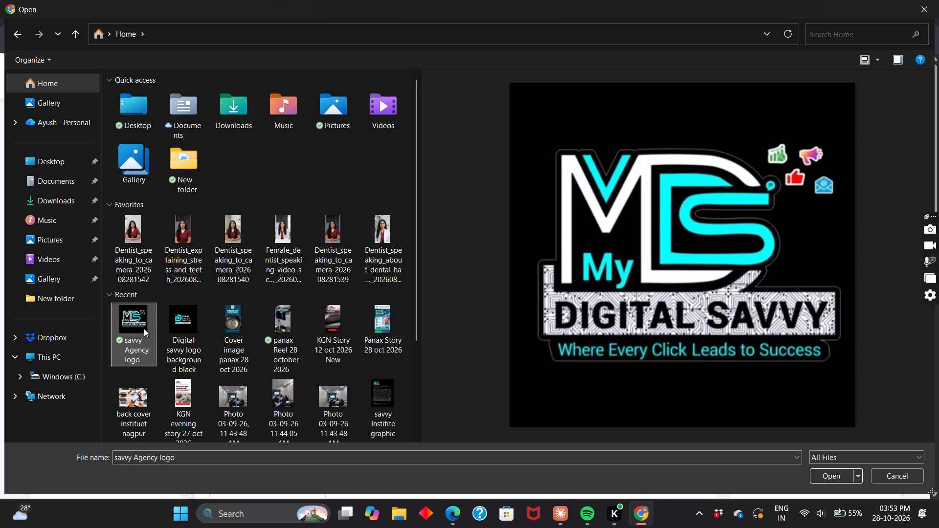
click(827, 476)
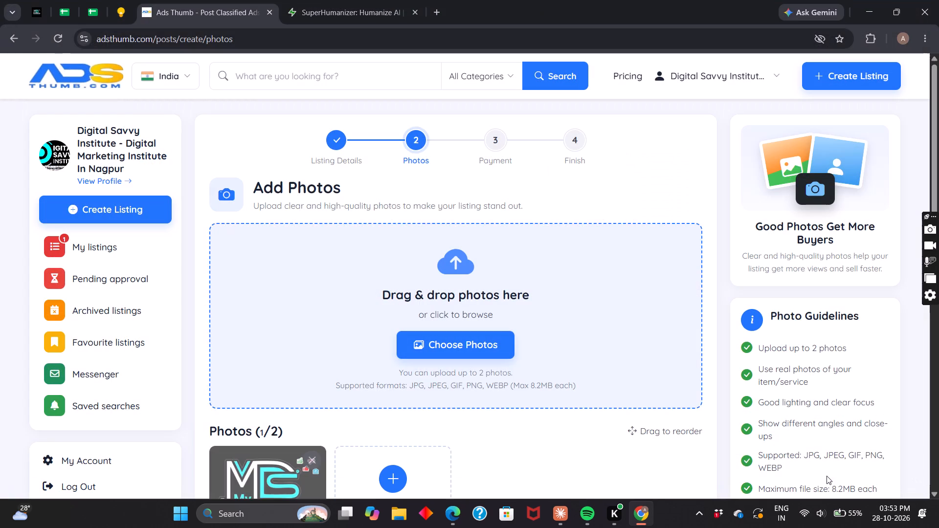
scroll(477, 423, down, 4)
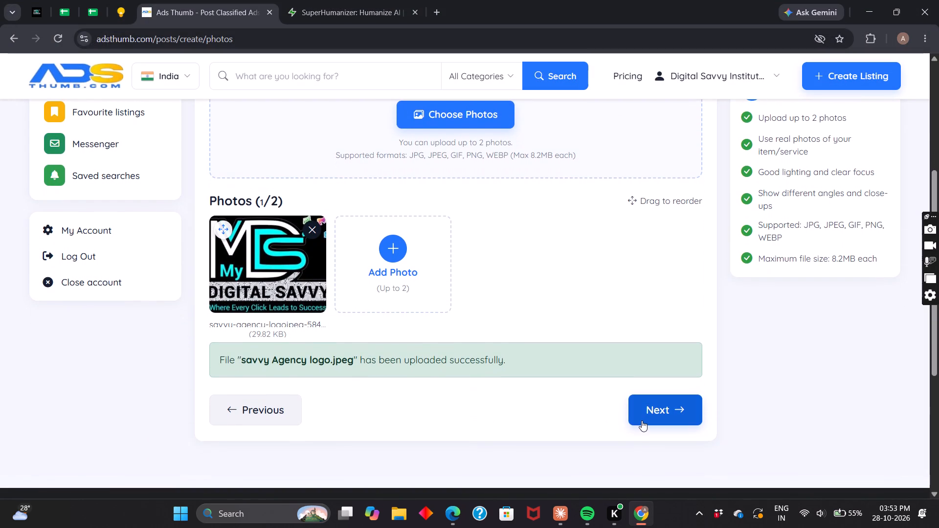
click(642, 420)
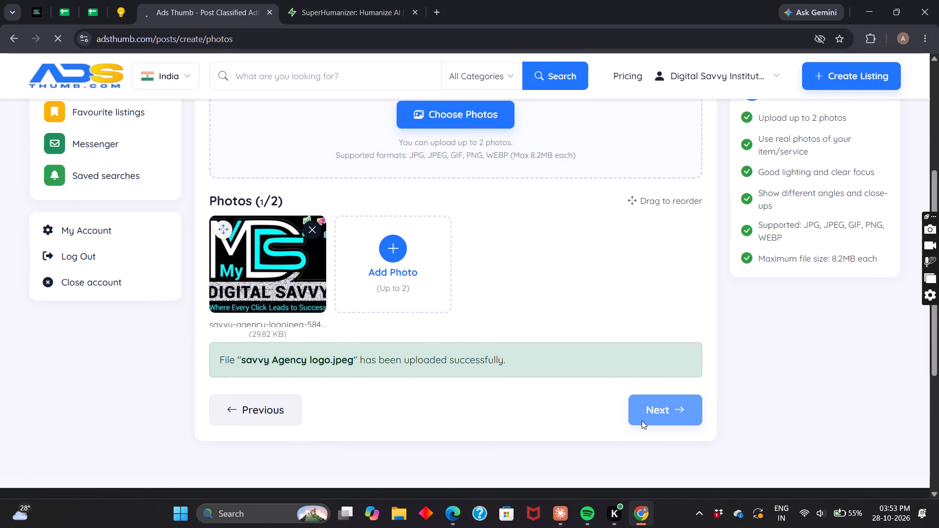
Submit the My Digital Savvy listing with the ₹0 Free Listing plan.
scroll(624, 432, down, 1)
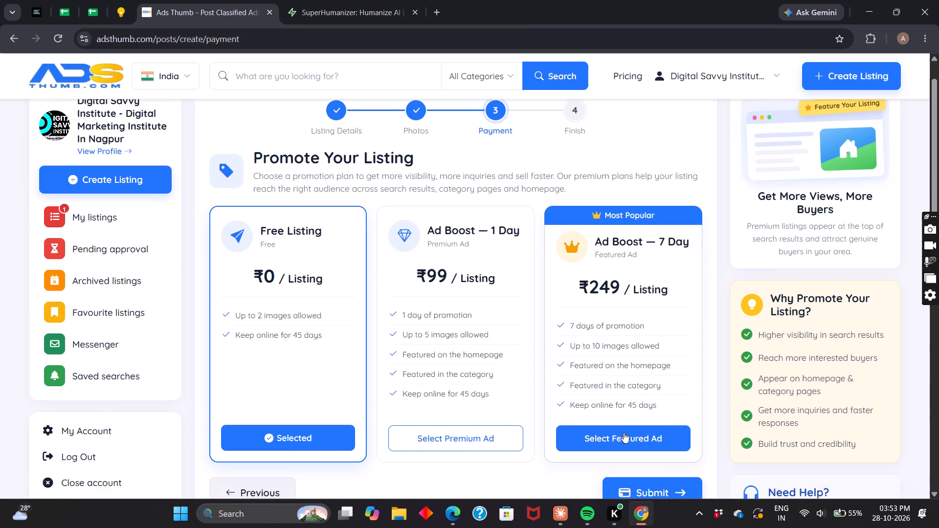
scroll(624, 432, down, 1)
click(653, 463)
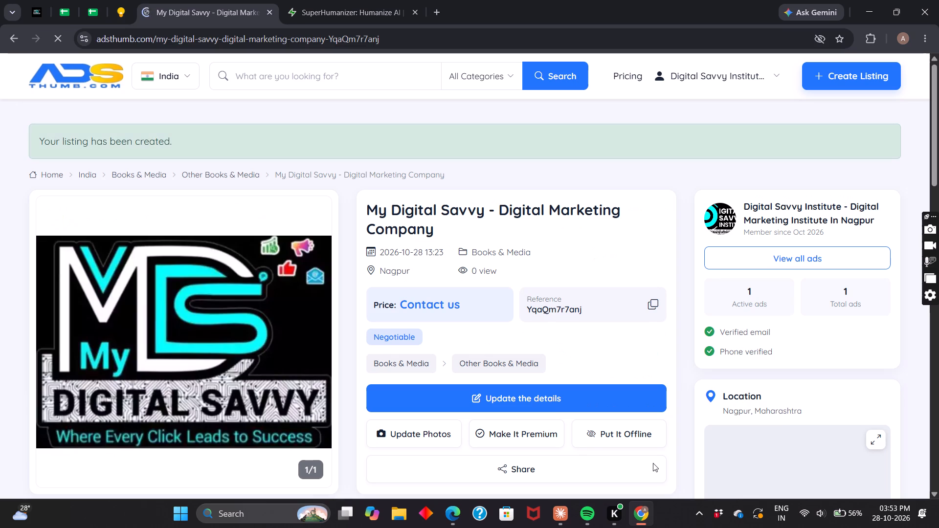
Log the new My Digital Savvy listing's URL in cell D8, under MDS Ganesh peth, of the backlink sheet in Edge.
scroll(653, 463, right, 1)
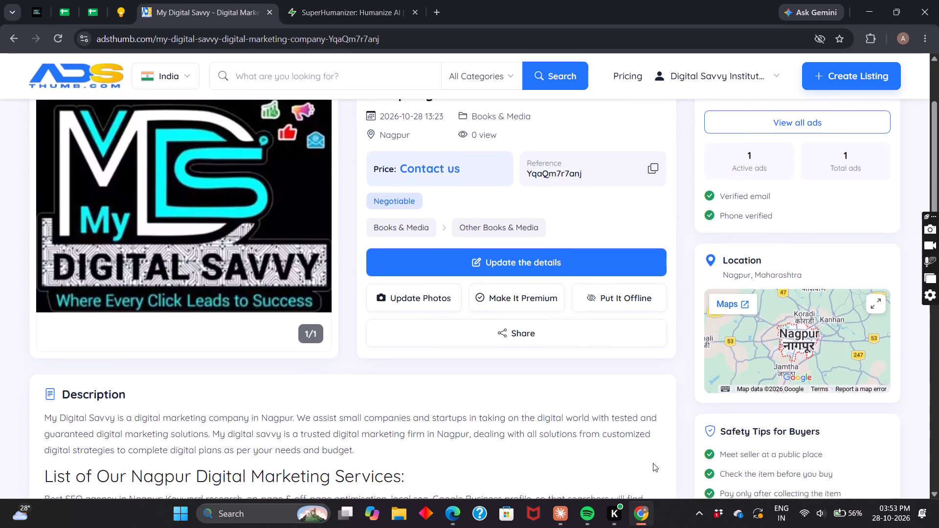
scroll(653, 463, right, 2)
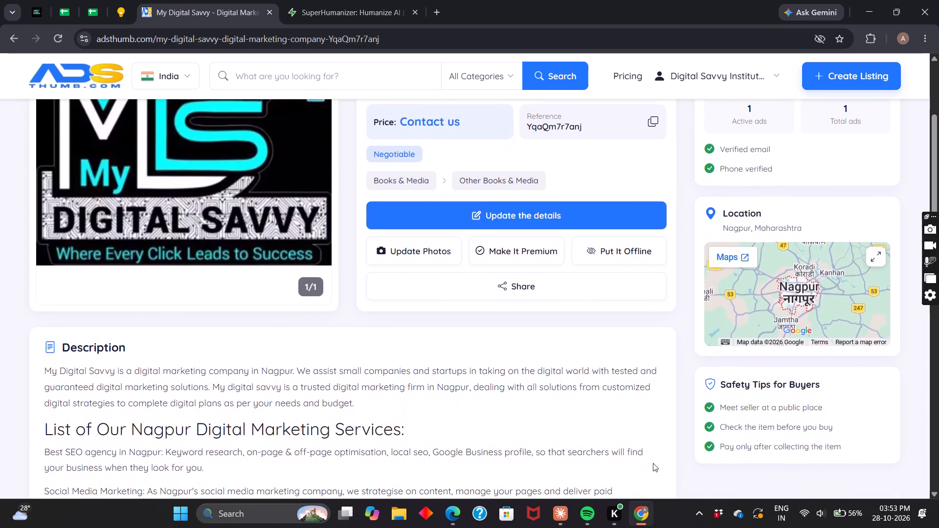
scroll(653, 463, right, 1)
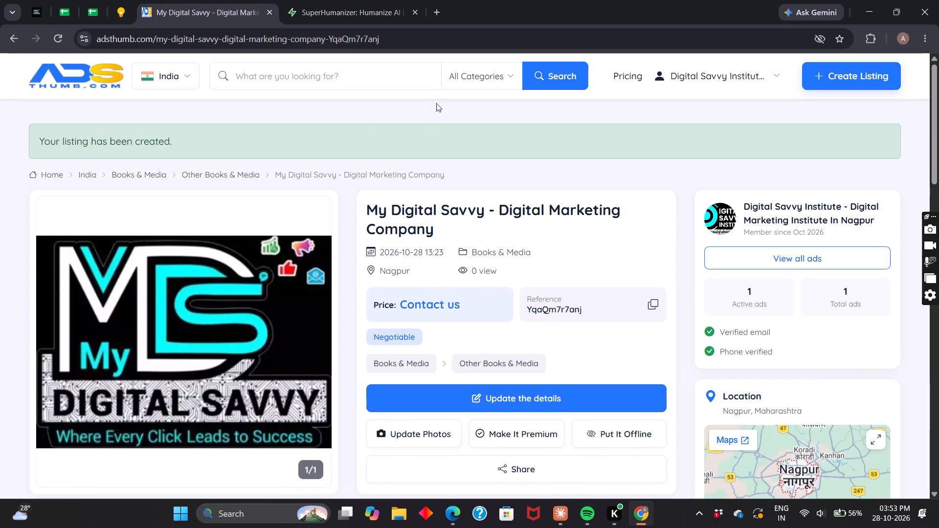
drag(420, 36, 306, 35)
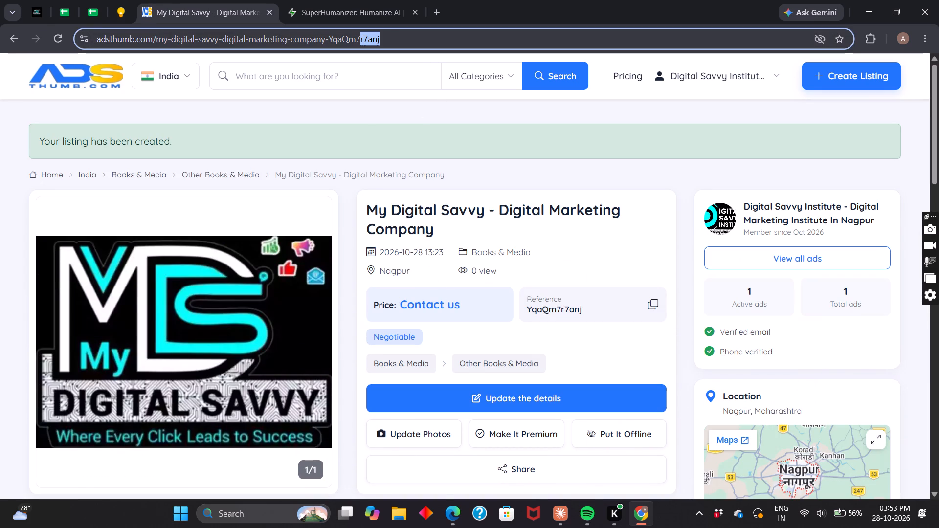
drag(306, 35, 0, 60)
key(ctrl+c)
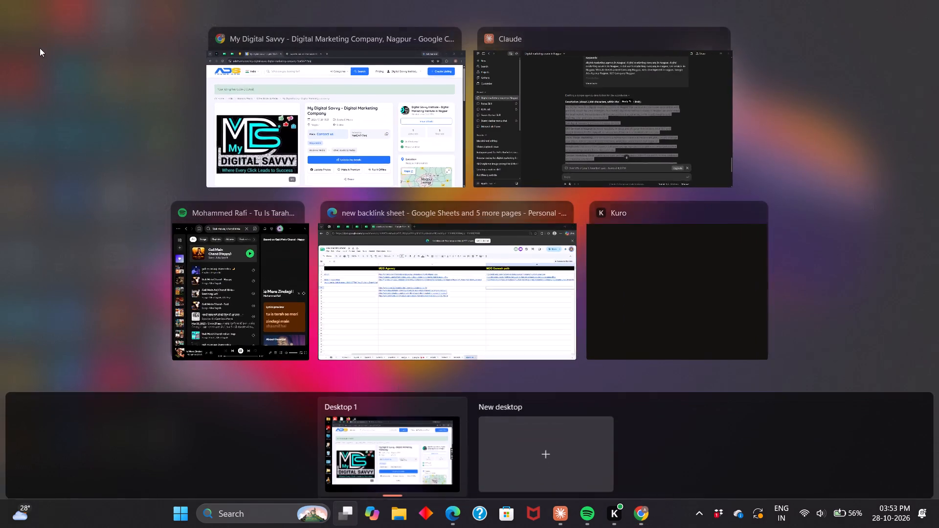
click(449, 248)
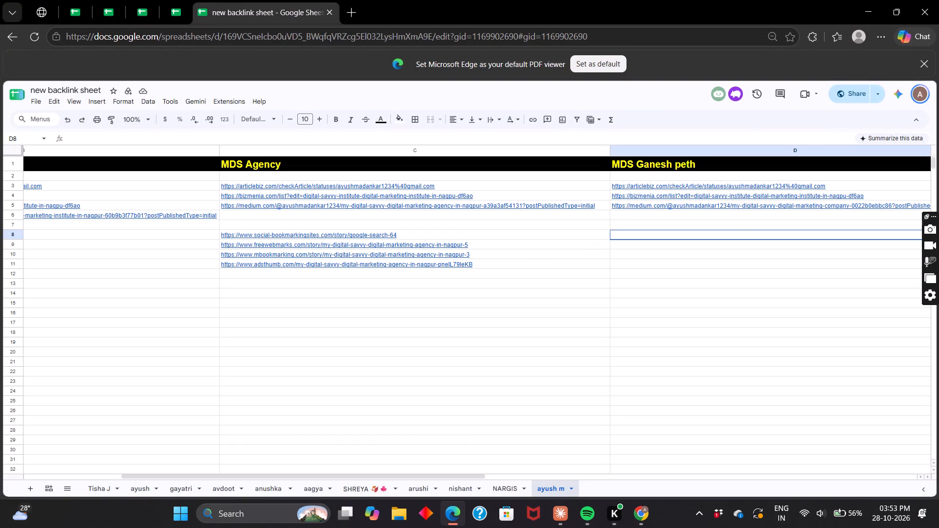
key(ctrl+v)
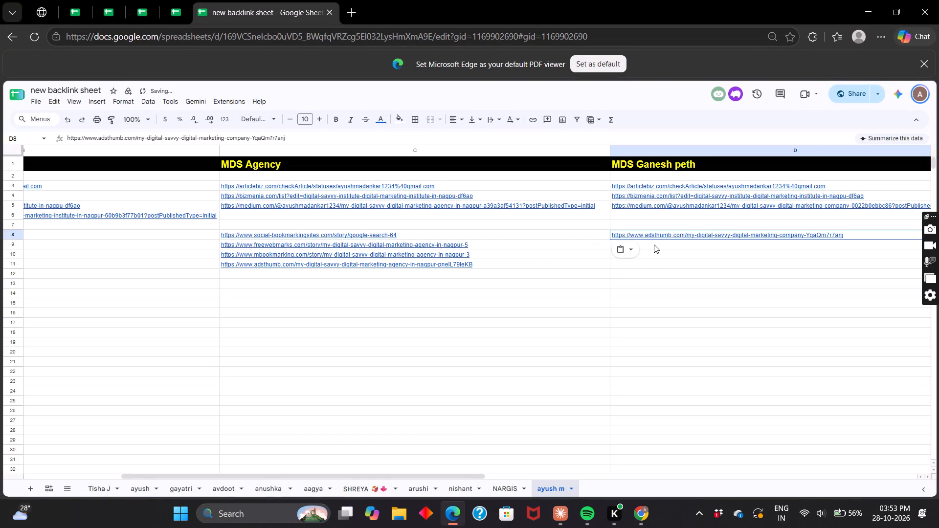
click(653, 243)
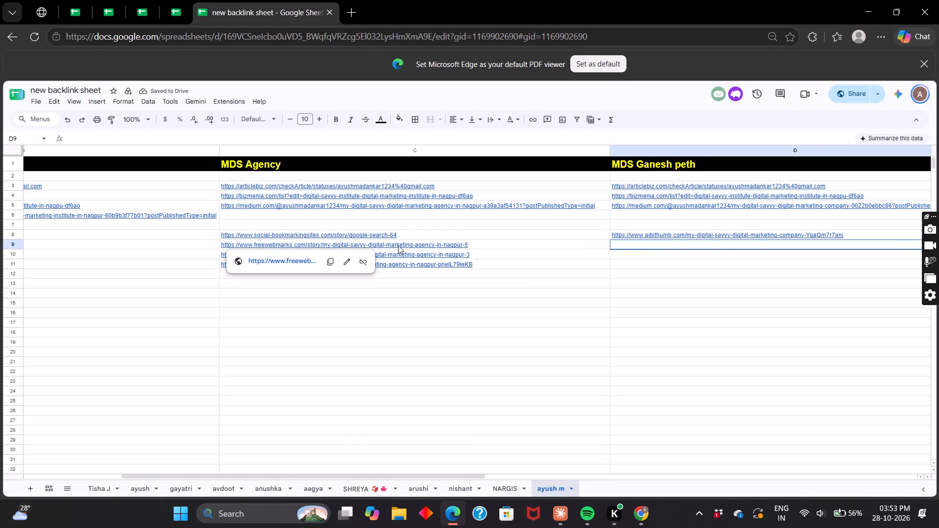
Copy the adsthumb.com/posts/create link from the MDS Institute column and open it in Chrome in place of the published listing.
scroll(398, 245, right, 4)
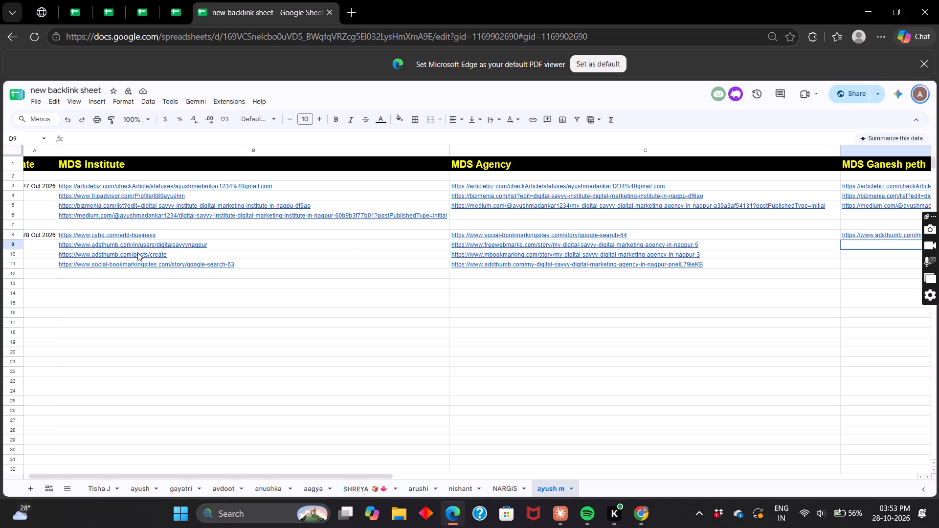
click(171, 268)
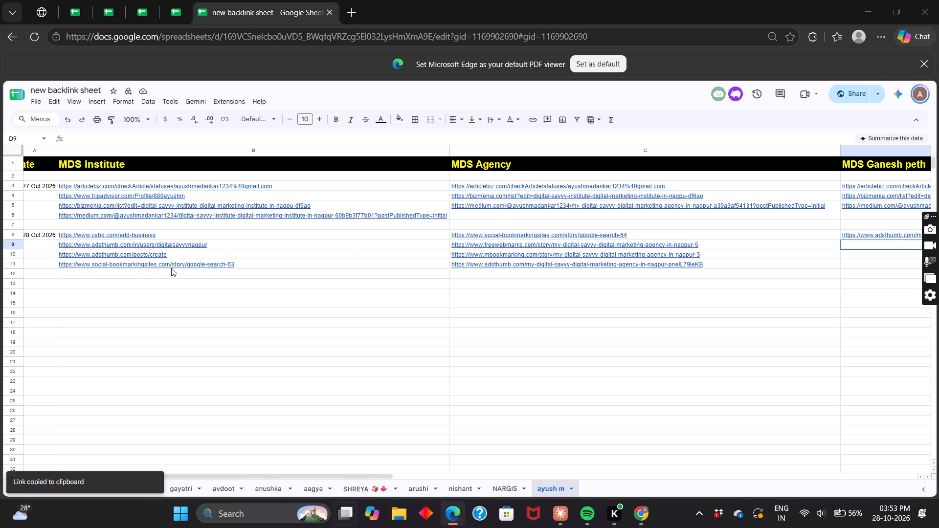
click(493, 121)
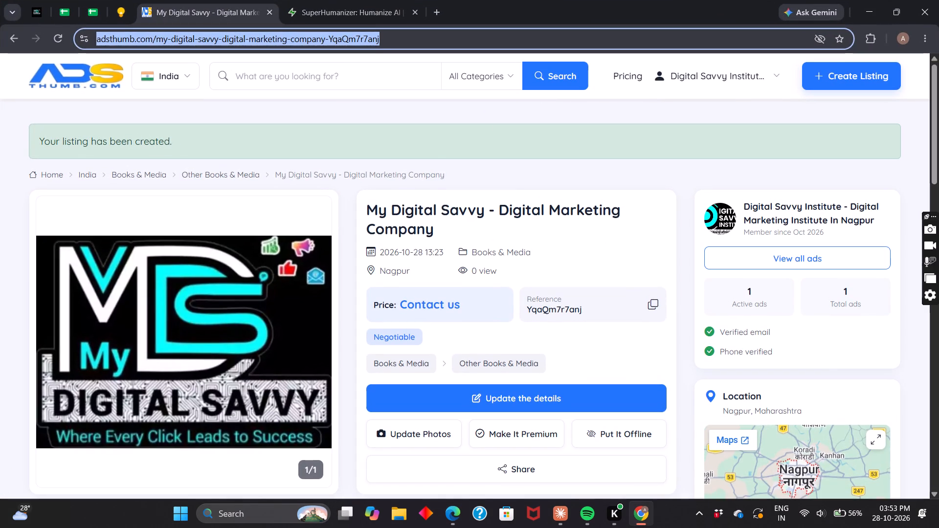
key(ctrl+v)
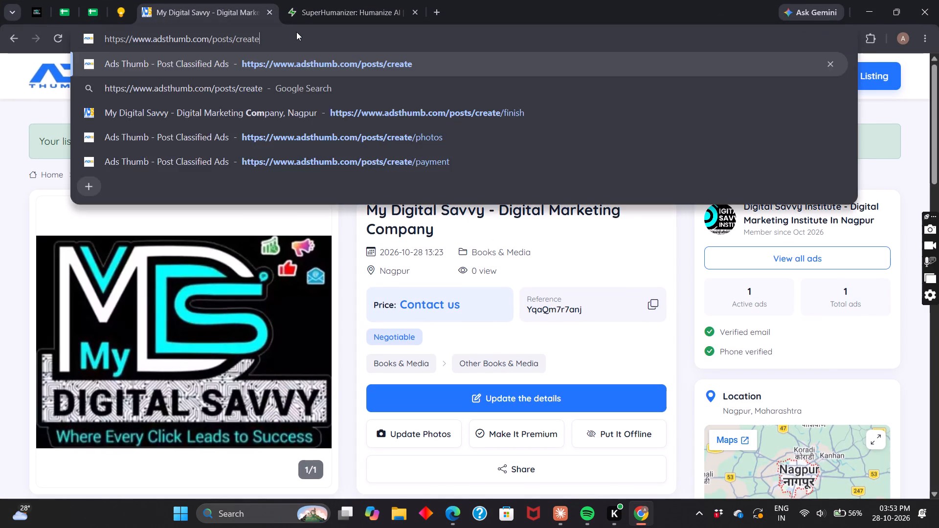
key(Return)
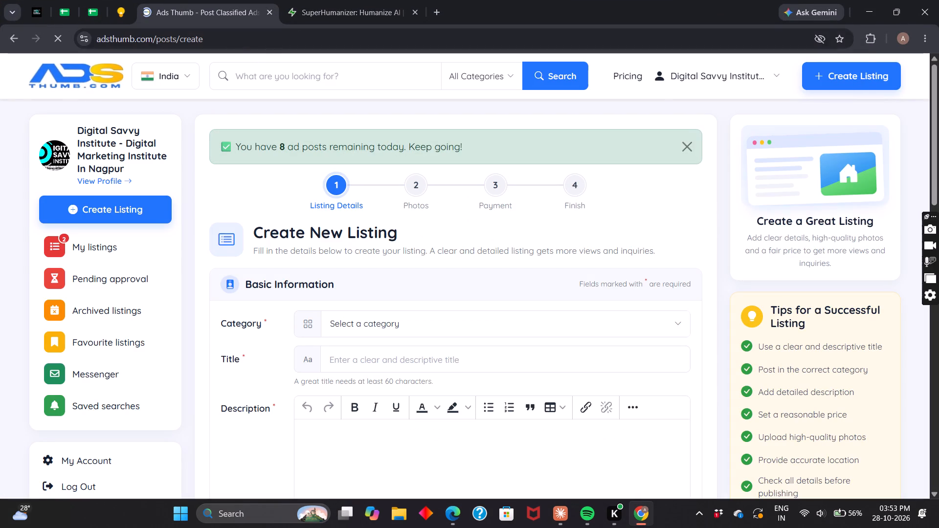
Set the new listing's category to Other Books & Media under Books & Media, dismissing the advertisement that covers the form.
scroll(348, 235, down, 2)
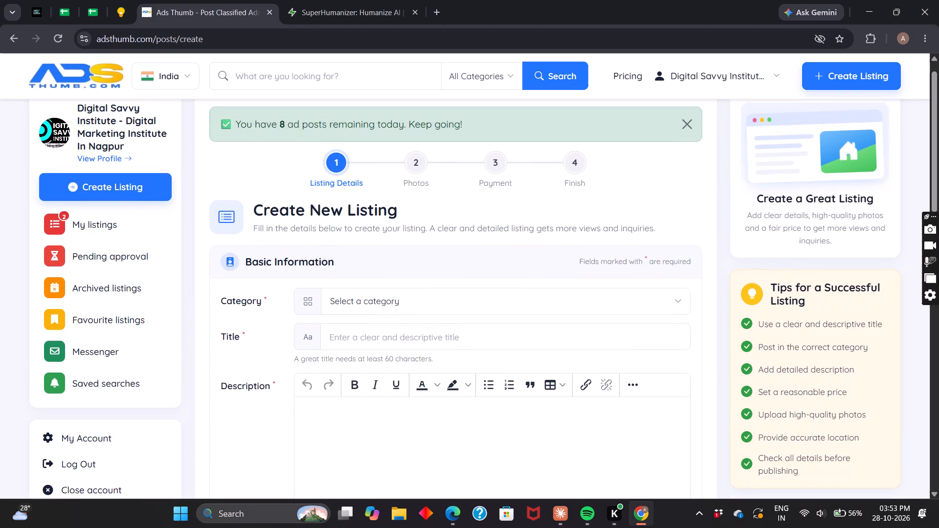
scroll(348, 235, down, 2)
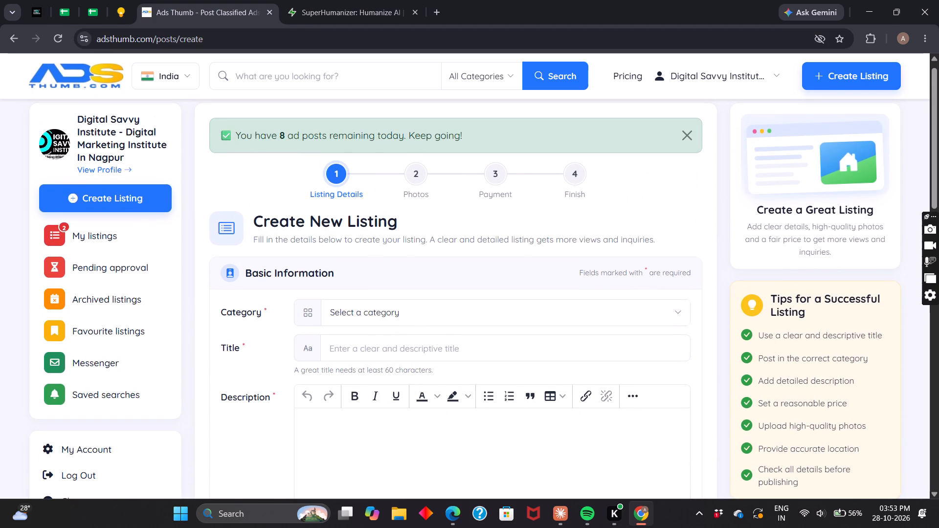
scroll(348, 235, down, 1)
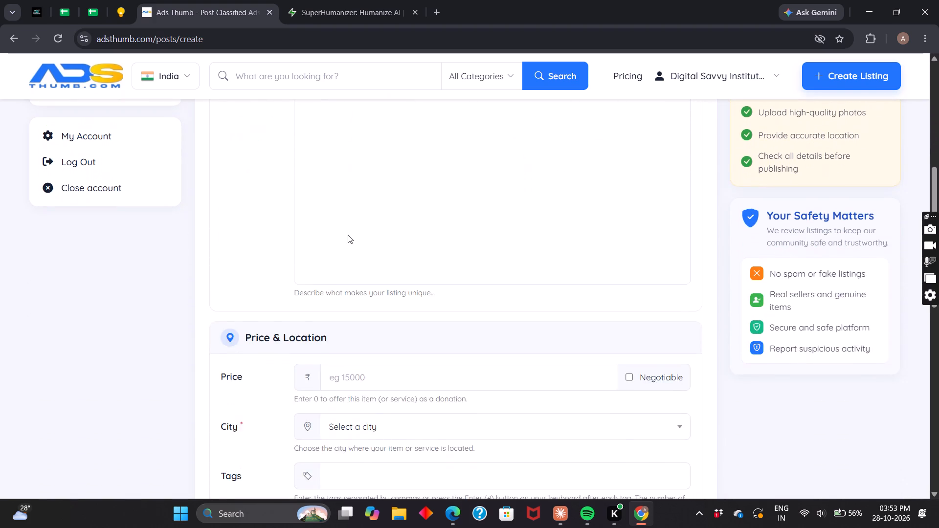
scroll(348, 235, down, 1)
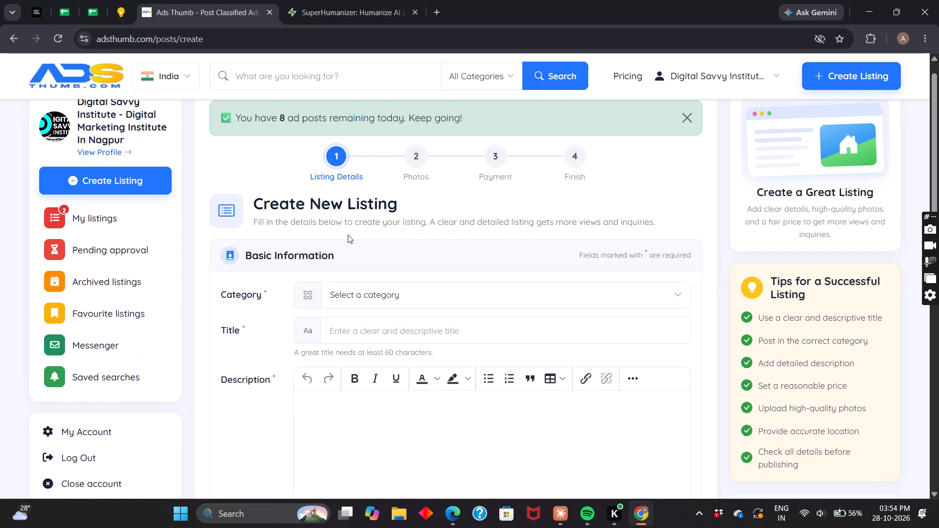
scroll(348, 235, up, 1)
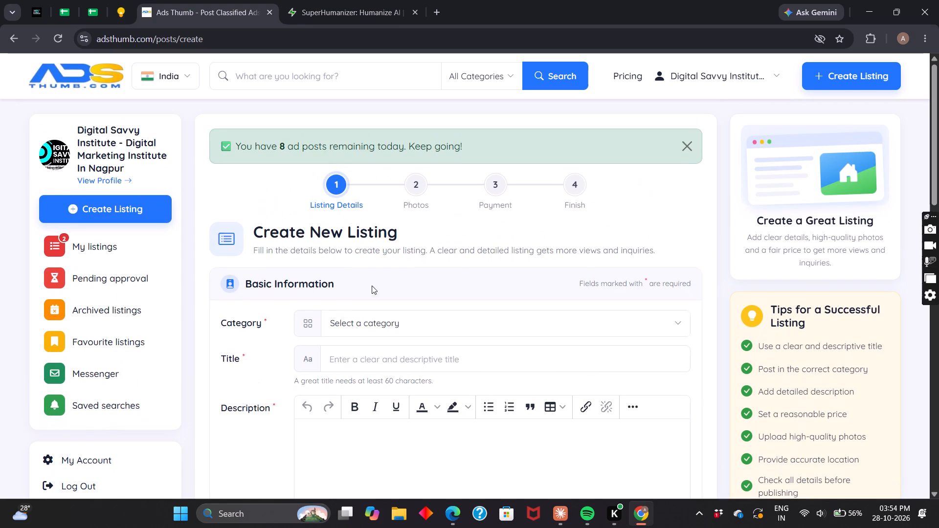
click(408, 319)
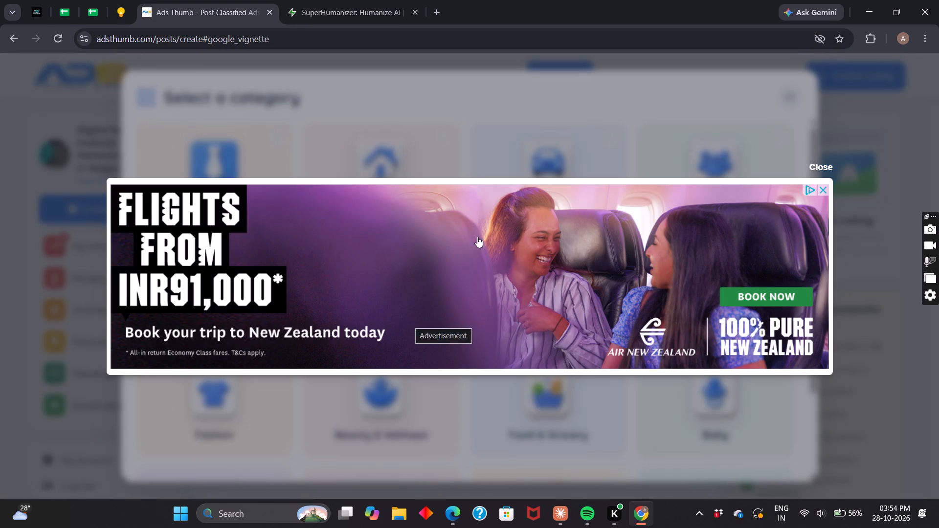
click(816, 165)
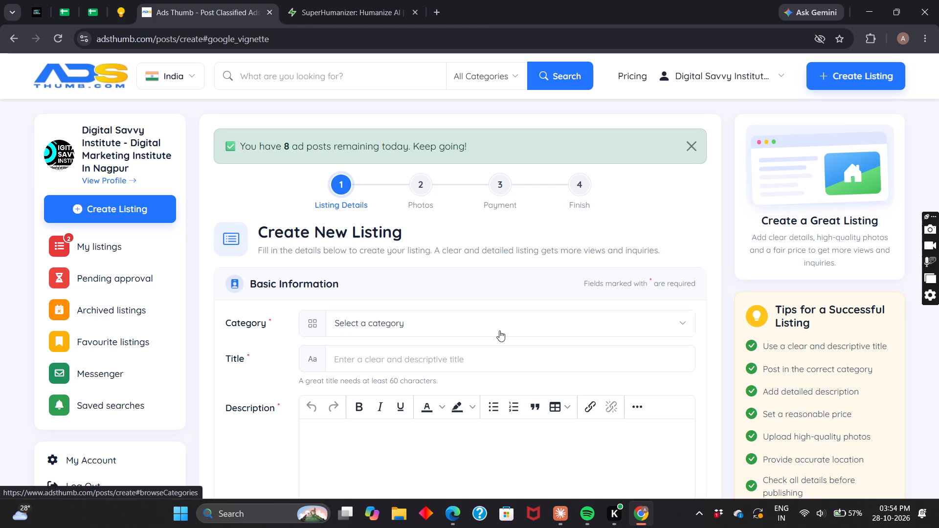
click(499, 330)
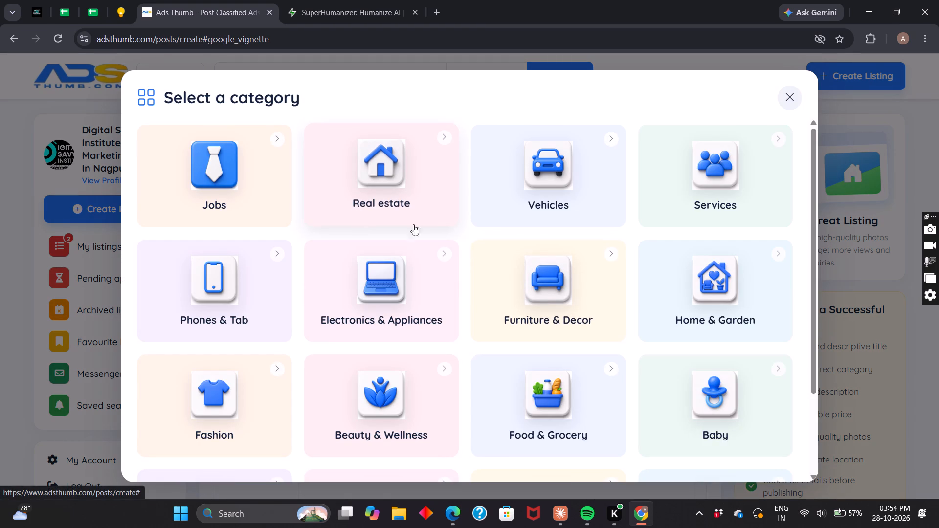
scroll(694, 346, down, 2)
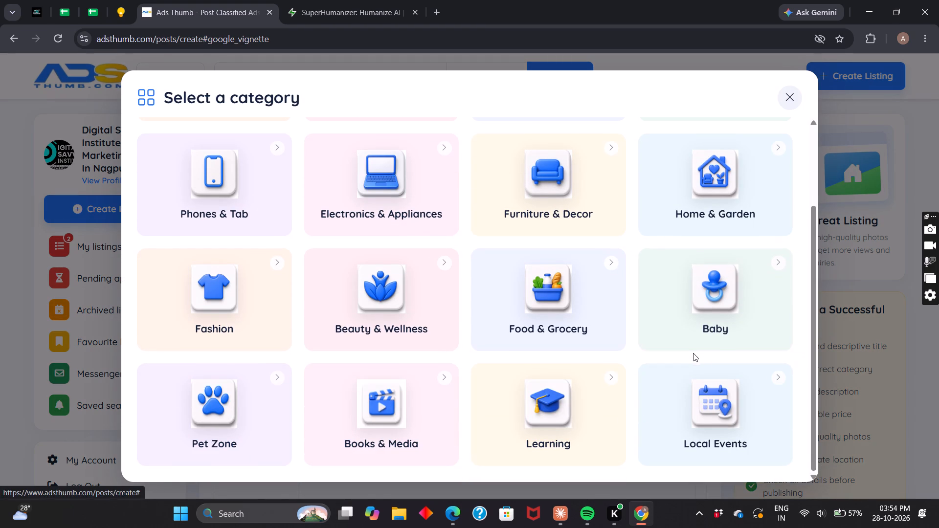
scroll(726, 414, down, 1)
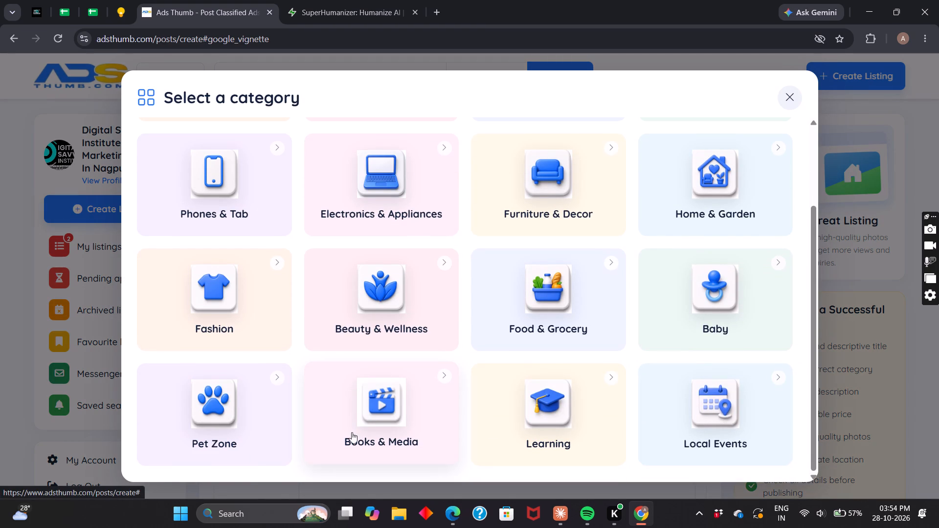
click(352, 432)
click(743, 346)
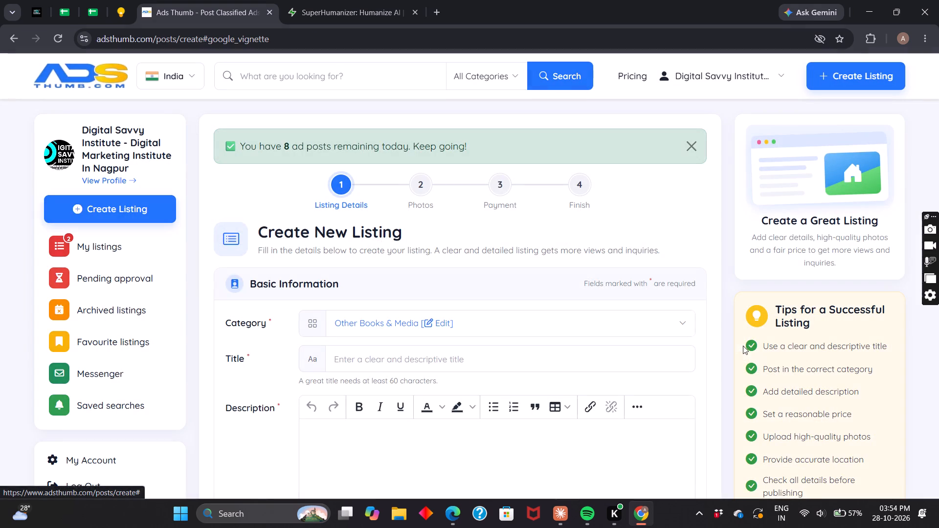
Fill the listing title with "Digital Savvy Institute - Digital Marketing Institute in Nagpur", copied from the institute's Google Keep note.
click(447, 367)
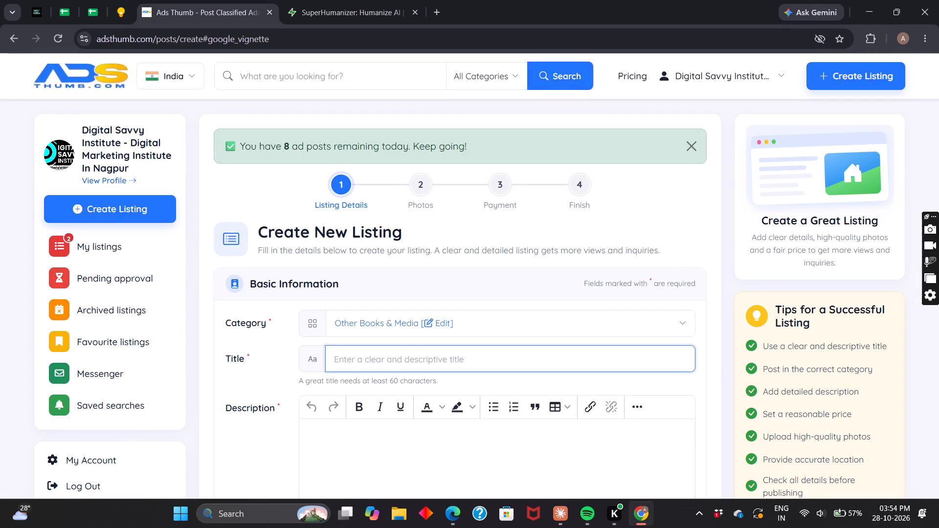
click(127, 23)
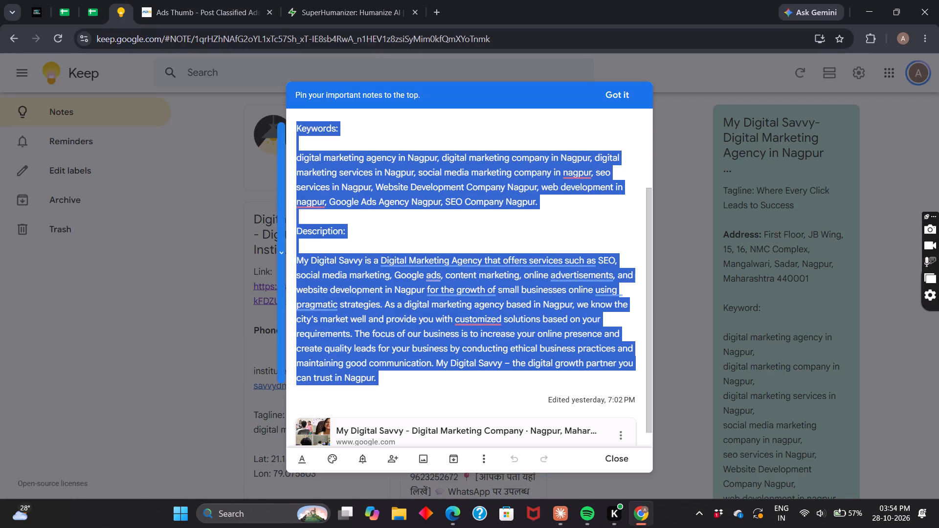
click(258, 187)
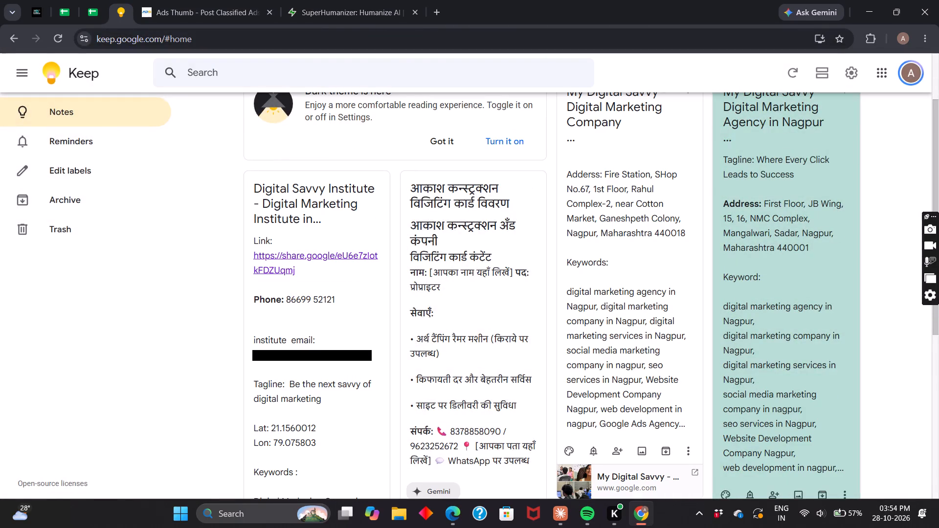
click(297, 325)
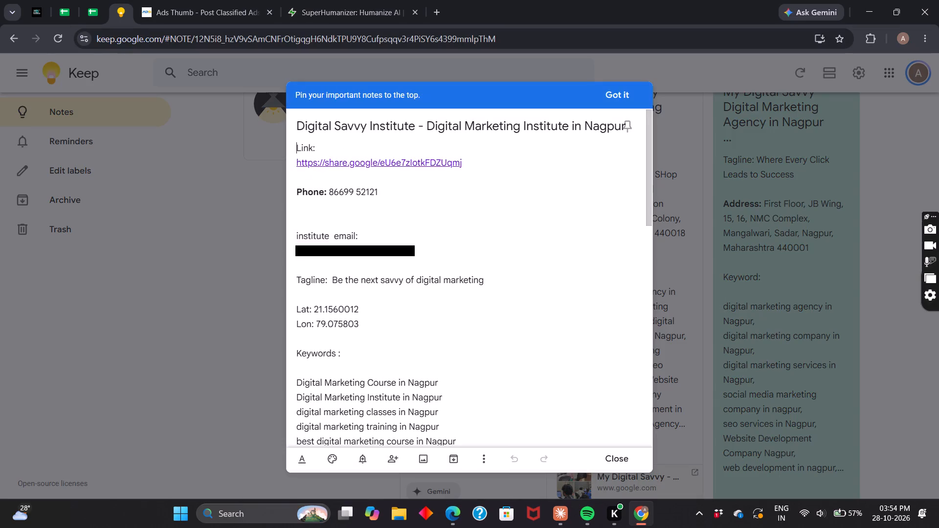
triple_click(411, 125)
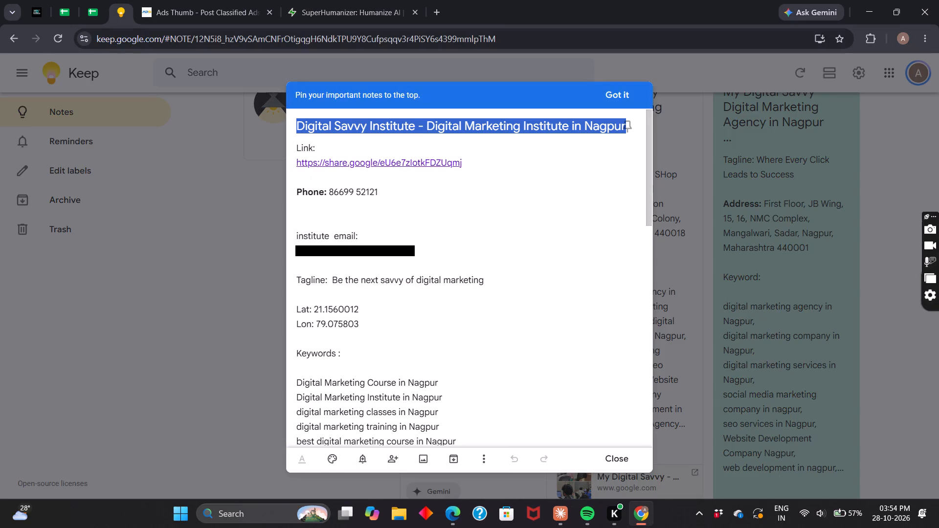
key(ctrl+c)
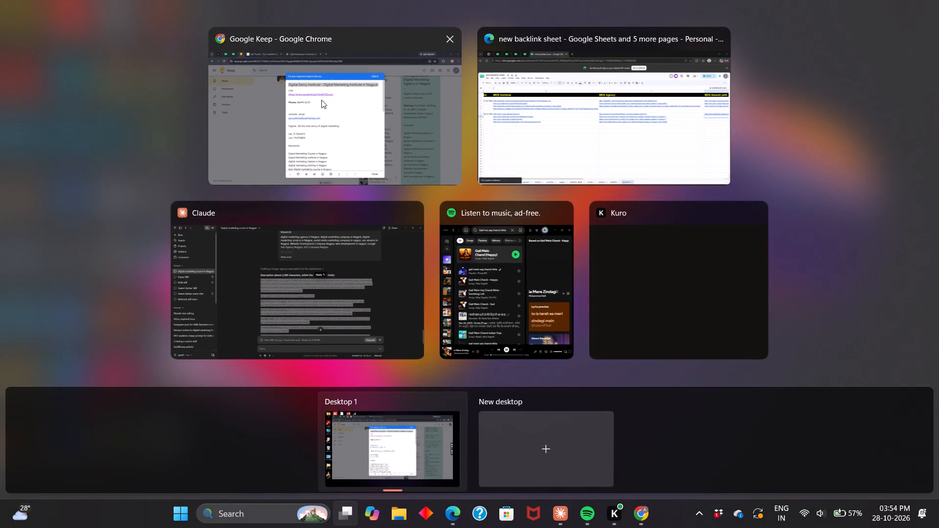
click(321, 100)
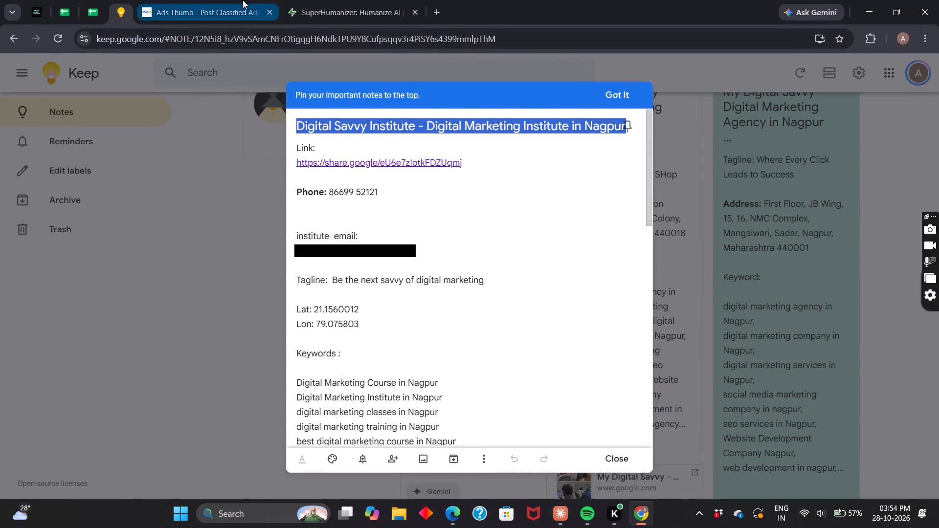
click(243, 0)
click(402, 356)
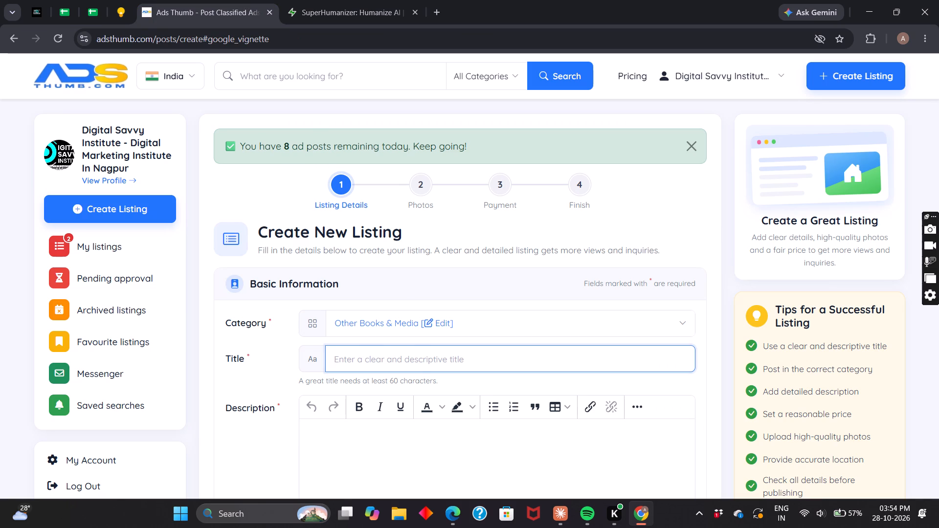
key(ctrl+v)
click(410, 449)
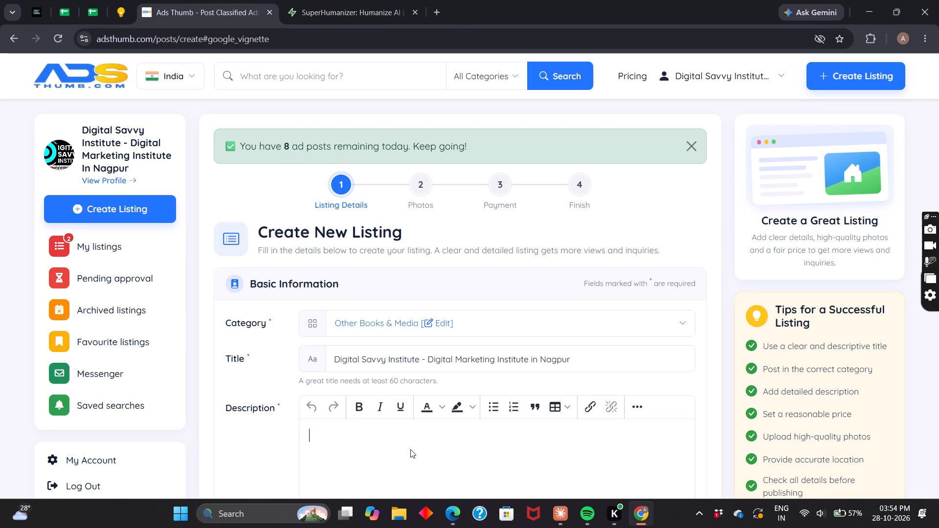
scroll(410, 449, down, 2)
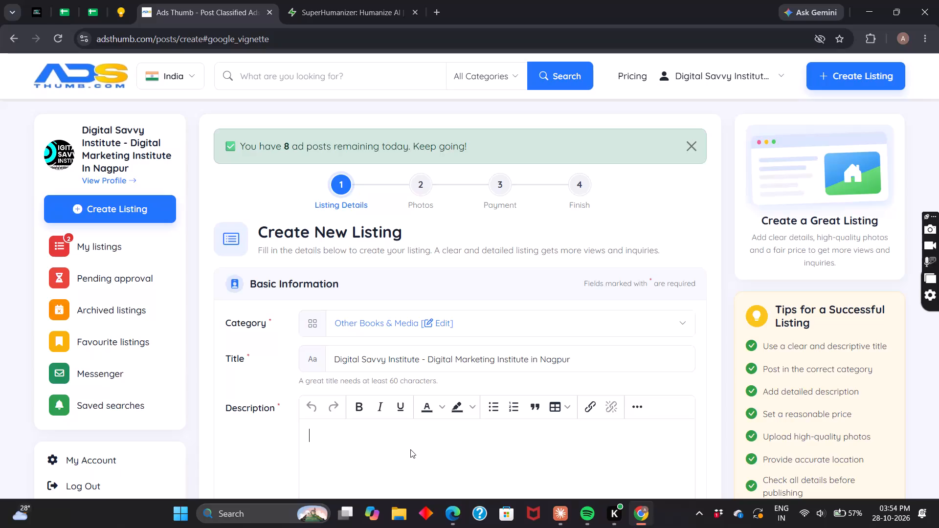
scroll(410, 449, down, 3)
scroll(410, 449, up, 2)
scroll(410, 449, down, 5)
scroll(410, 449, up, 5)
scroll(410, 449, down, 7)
Reload the Create New Listing form and refill the title with "Digital Savvy Institute - Digital Marketing Institute in Nagpur".
click(60, 42)
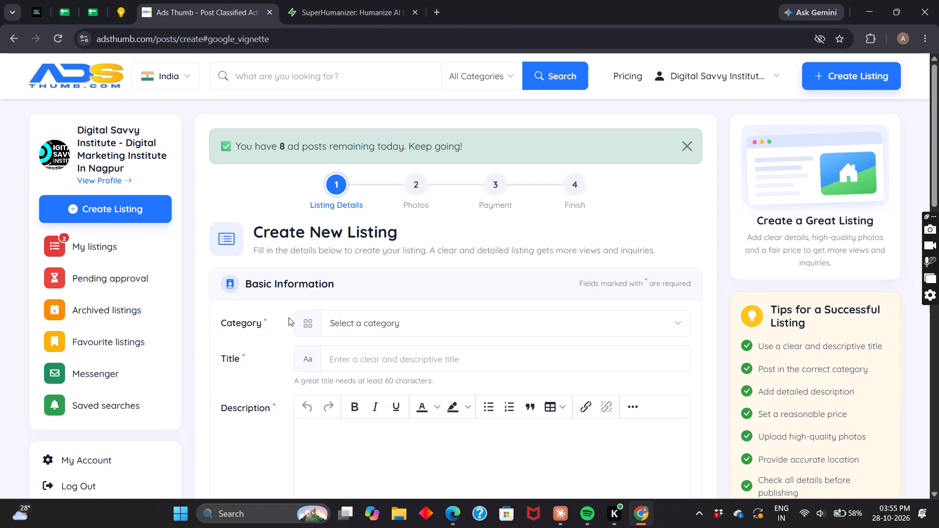
click(340, 355)
key(ctrl+v)
scroll(340, 355, down, 2)
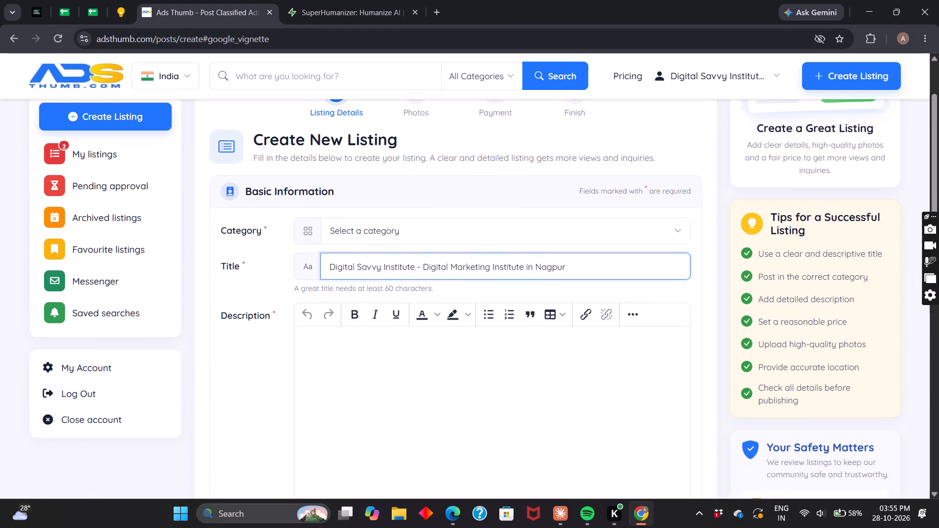
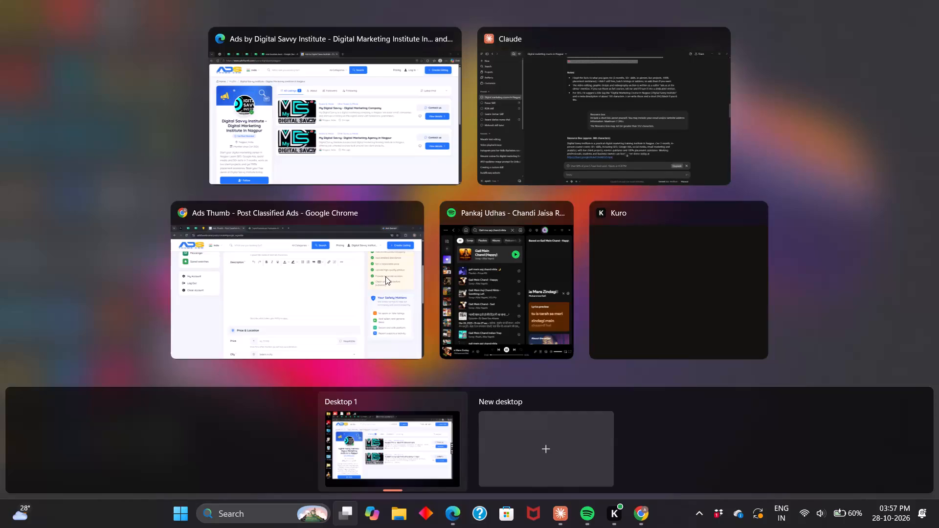
Fill the new listing's Description with the Digital Savvy Institute description paragraph copied from the Google Keep note.
click(385, 276)
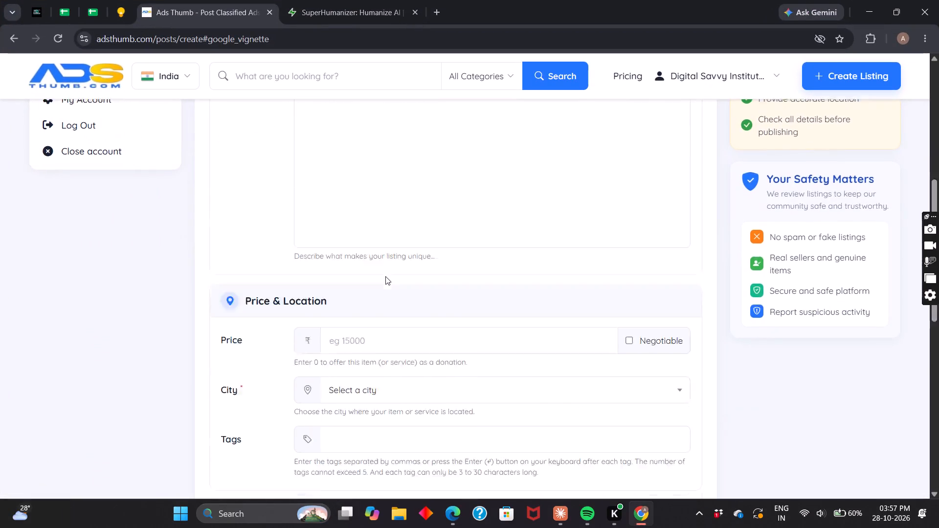
scroll(385, 276, down, 1)
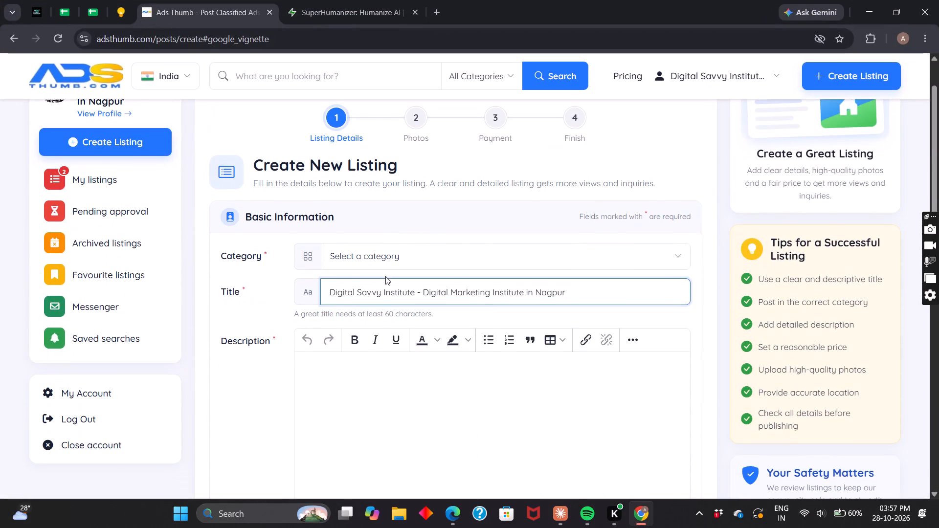
scroll(385, 276, down, 1)
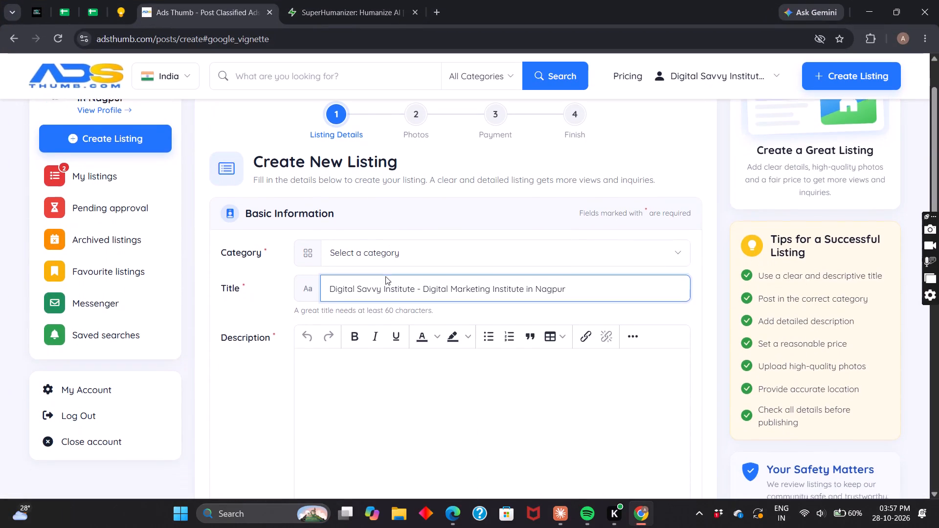
scroll(385, 276, down, 1)
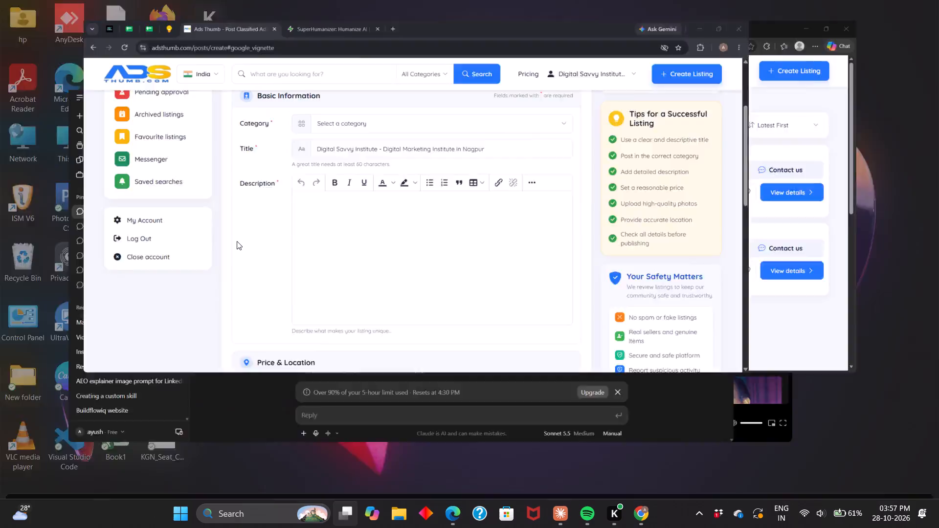
click(120, 19)
scroll(360, 327, down, 1)
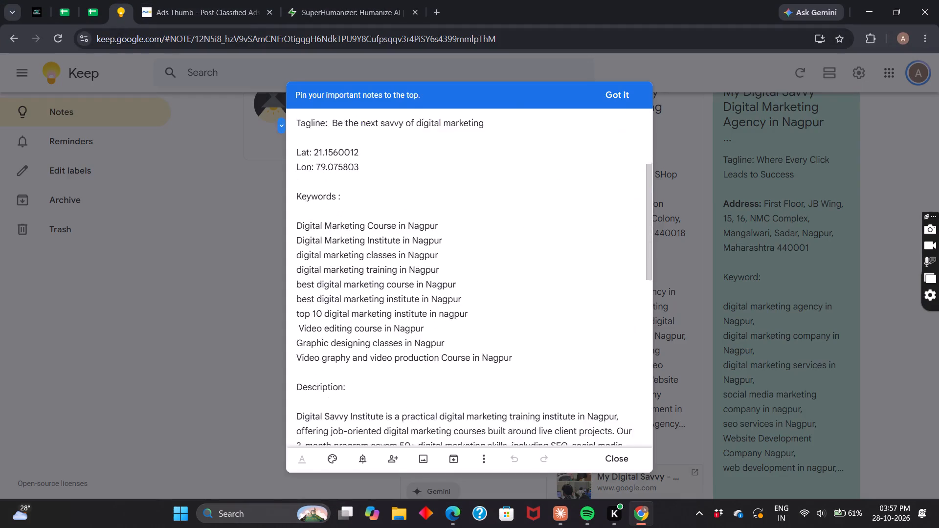
scroll(360, 327, down, 3)
drag(296, 239, 435, 304)
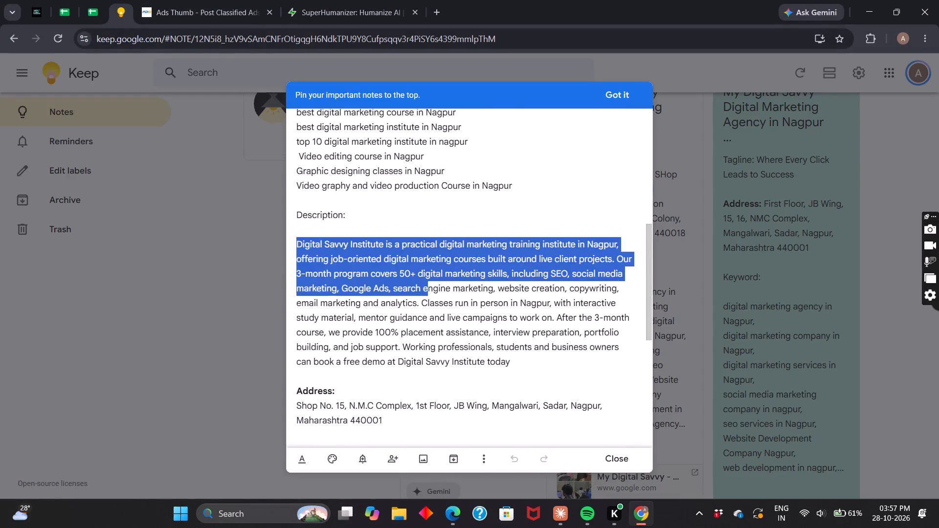
drag(435, 304, 513, 361)
key(ctrl+c)
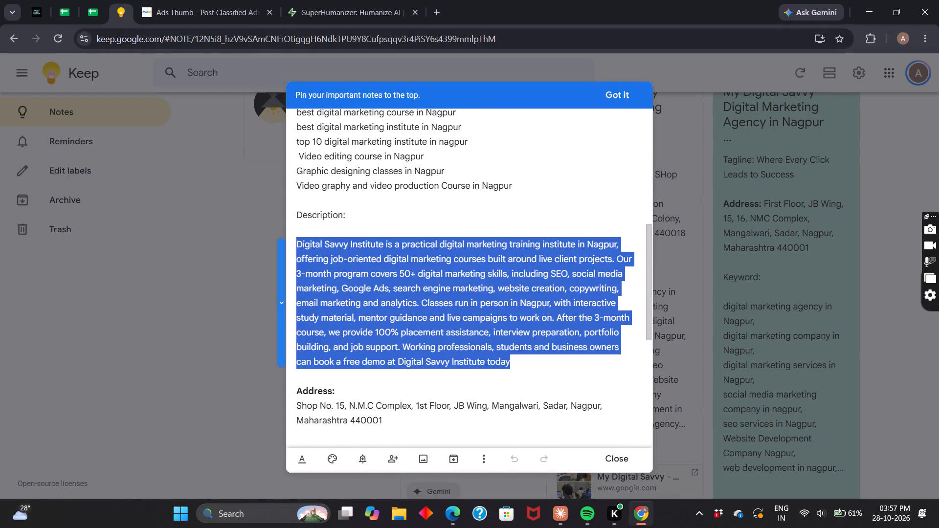
click(245, 5)
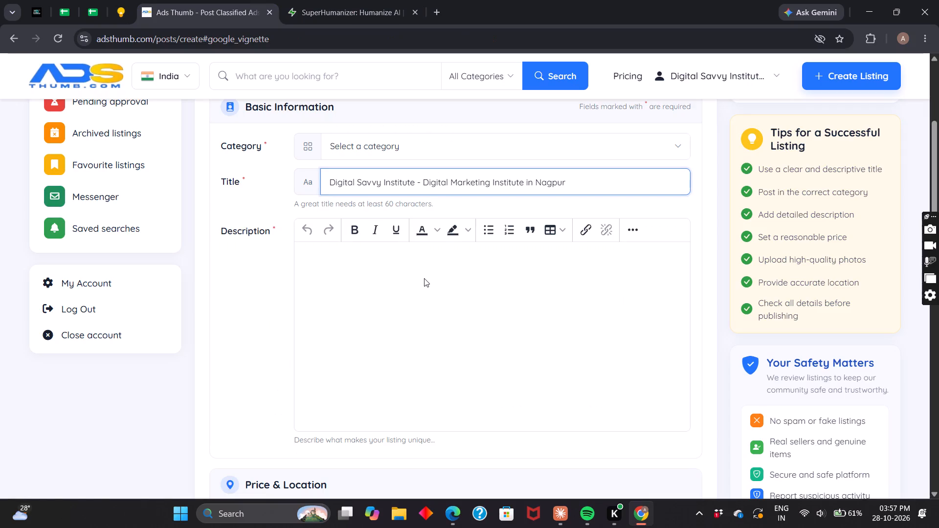
click(424, 278)
key(ctrl+v)
Add the tag "Digital Savvy Institute" to the listing, copying the name from the start of the description.
scroll(424, 278, down, 1)
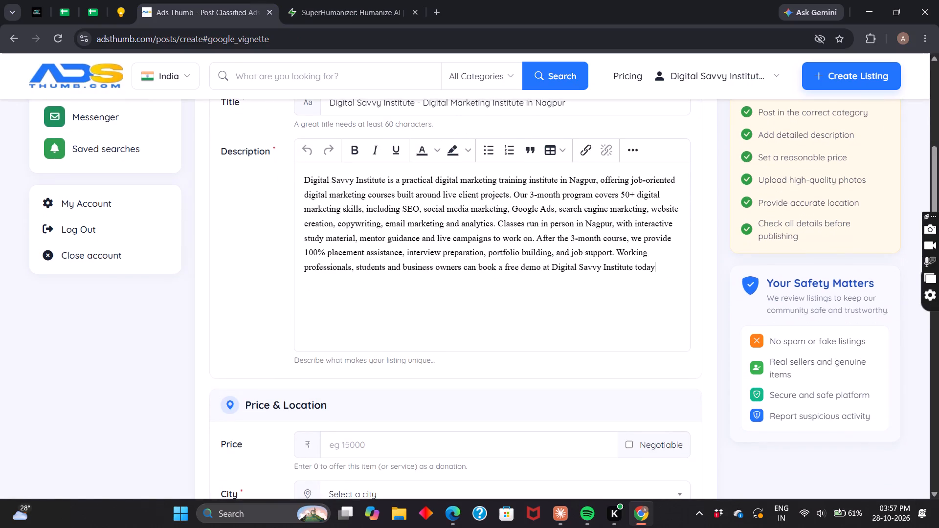
scroll(424, 278, down, 2)
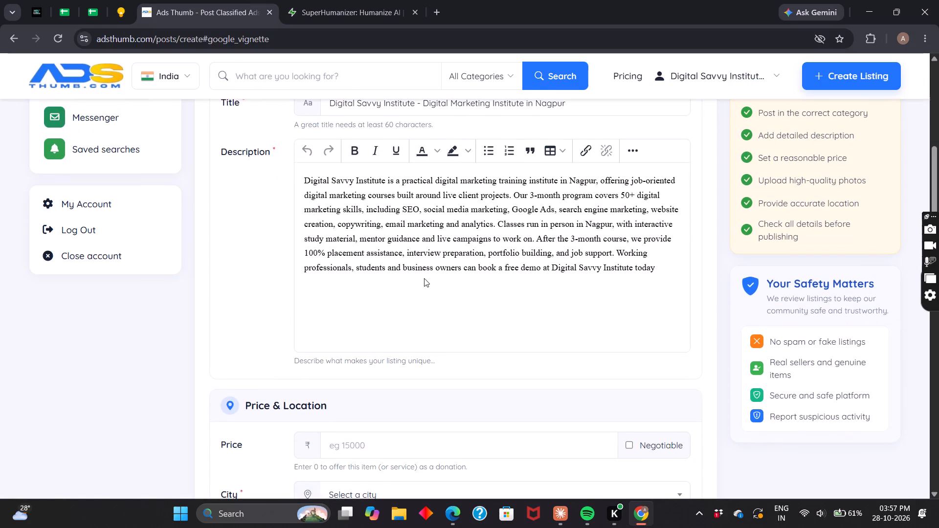
scroll(348, 355, down, 1)
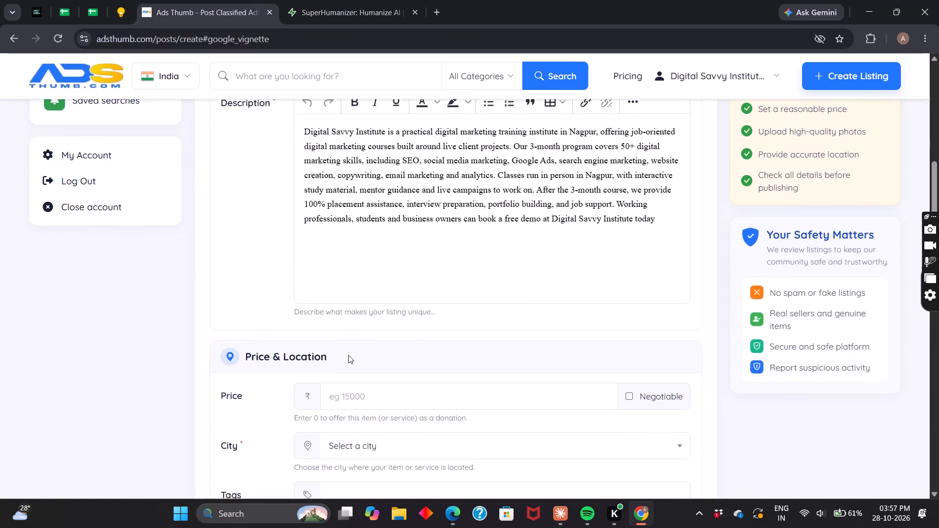
scroll(348, 355, down, 2)
click(353, 342)
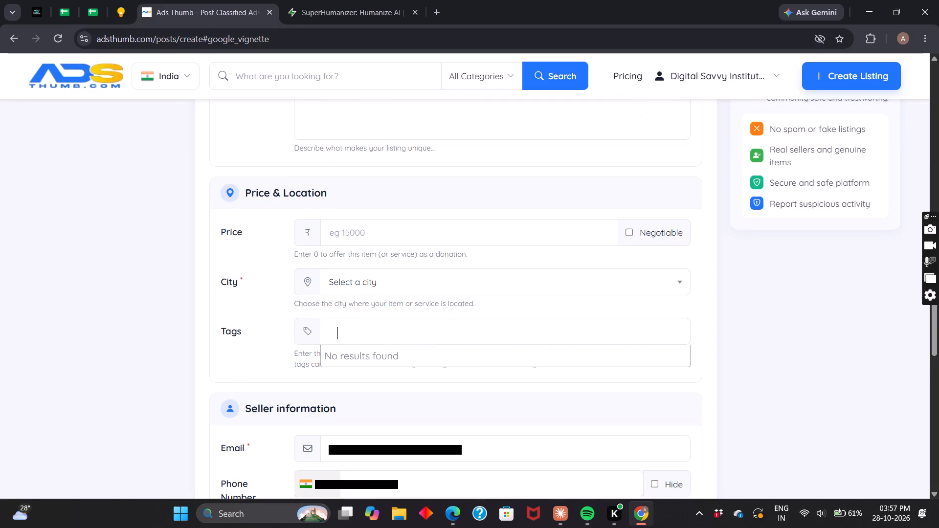
scroll(352, 335, up, 4)
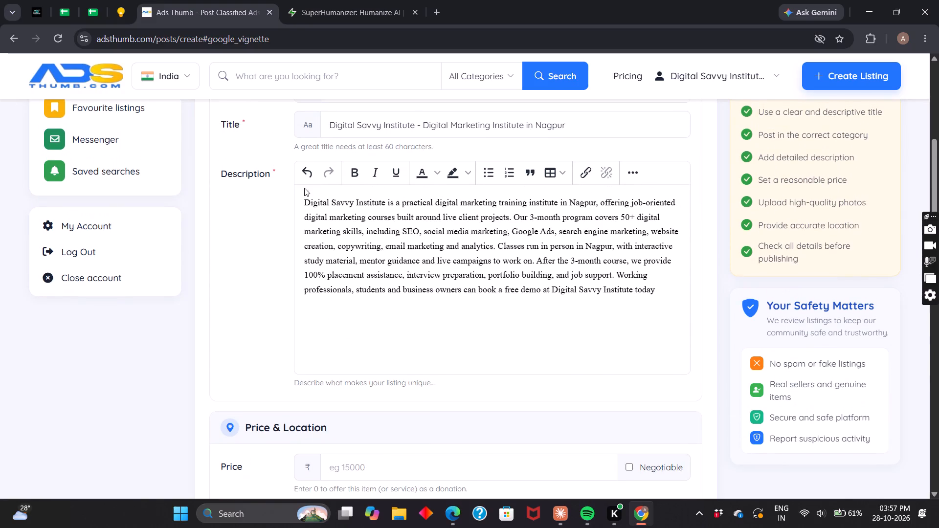
drag(306, 199, 389, 205)
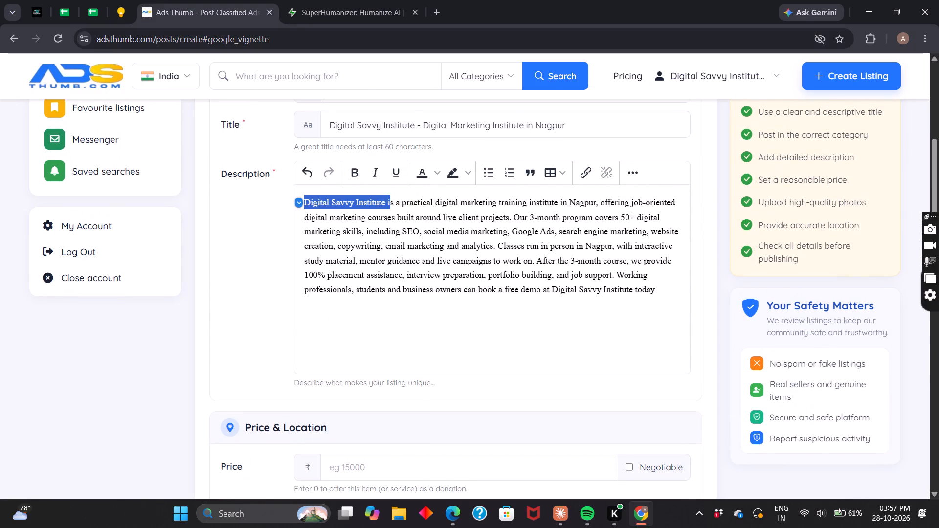
drag(389, 205, 384, 203)
key(ctrl+c)
scroll(377, 456, down, 2)
click(351, 435)
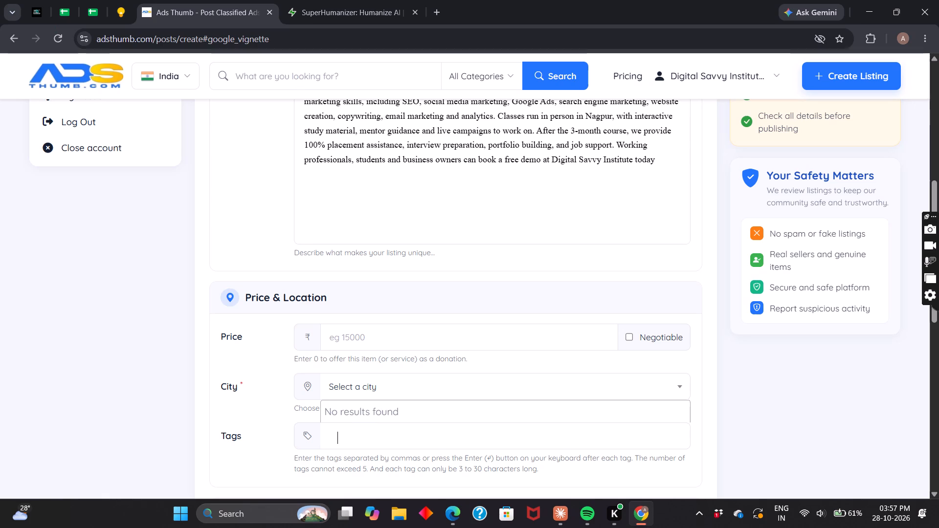
key(ctrl+v)
key(Return)
Add the tag "digital marketing training" to the listing, copying the phrase from the description's first sentence.
scroll(317, 254, up, 1)
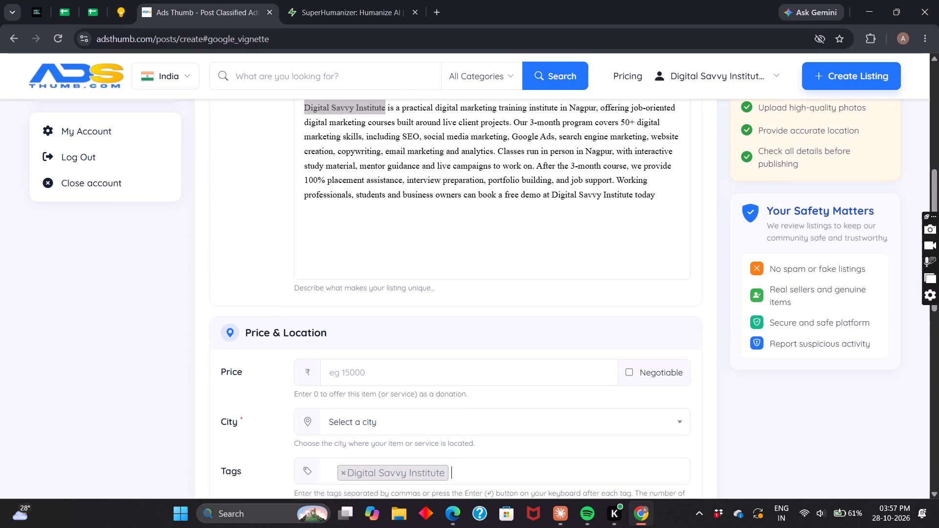
scroll(317, 254, up, 1)
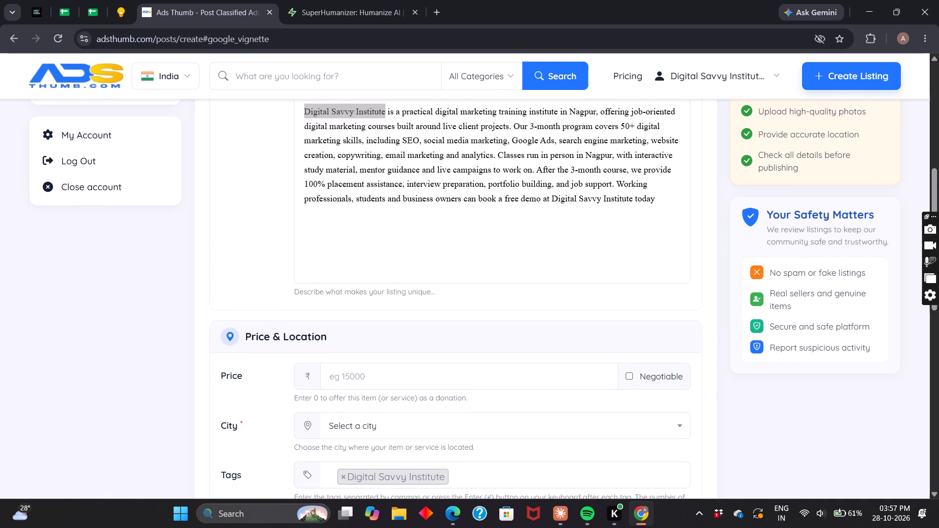
click(436, 111)
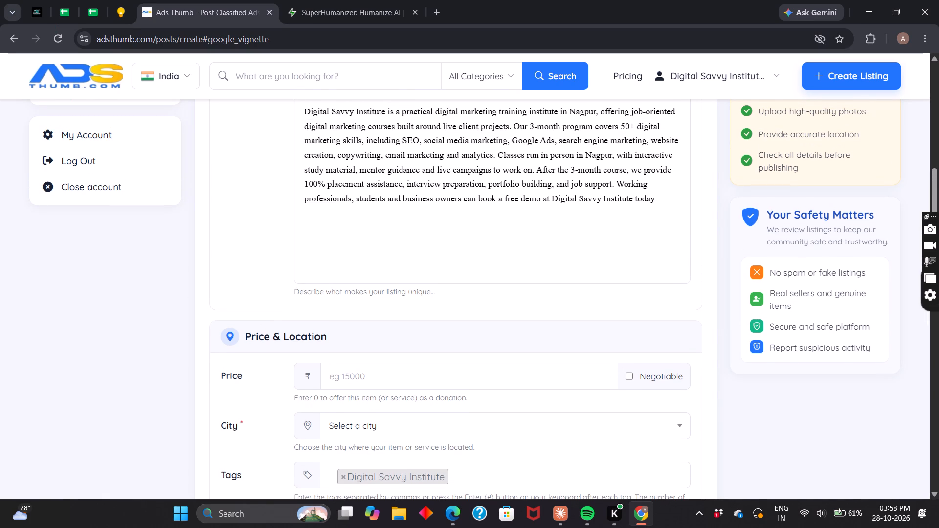
drag(436, 110, 519, 112)
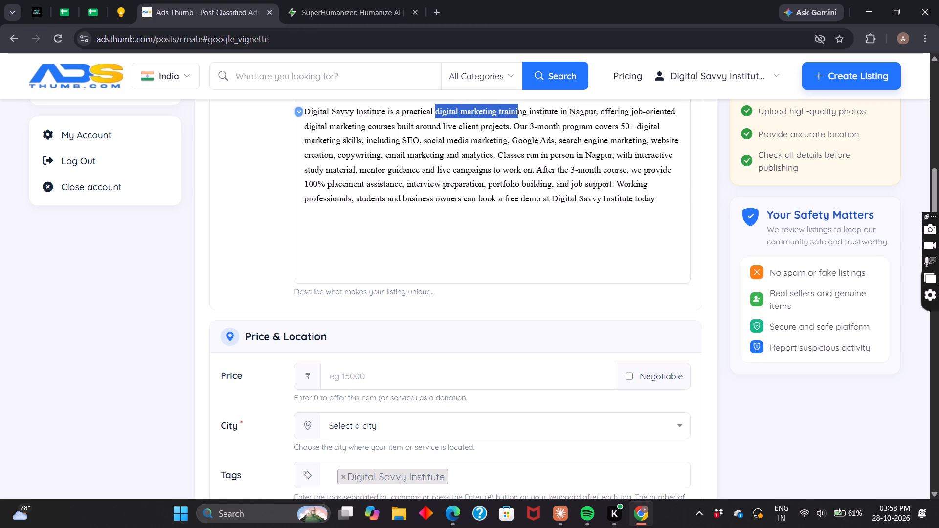
drag(519, 112, 526, 112)
key(ctrl+c)
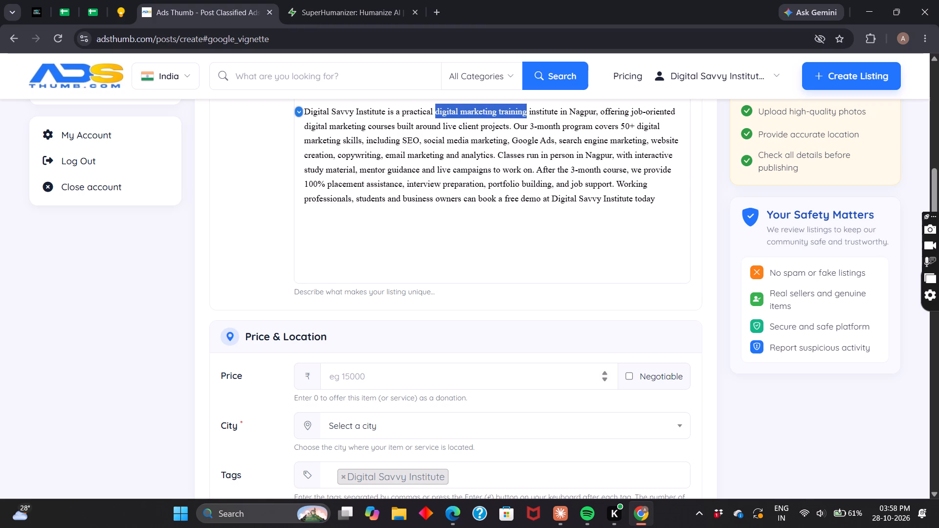
click(484, 471)
key(ctrl+v)
key(Return)
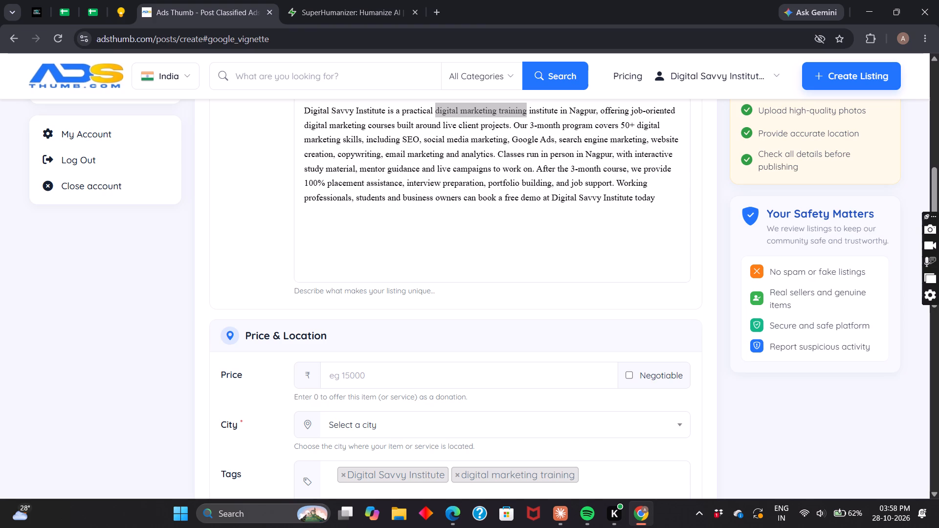
Add the tag "3-month program" to the listing, copying the phrase from the description.
drag(529, 125, 565, 126)
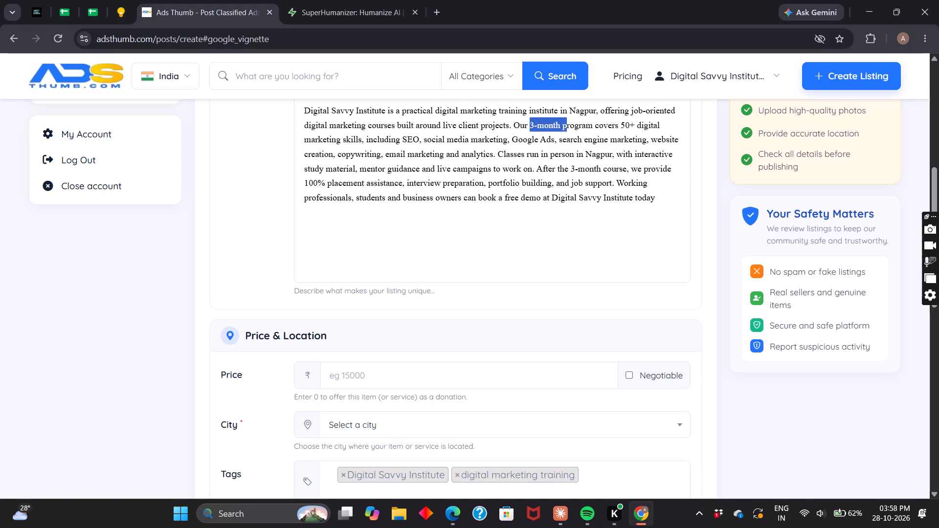
drag(565, 126, 589, 127)
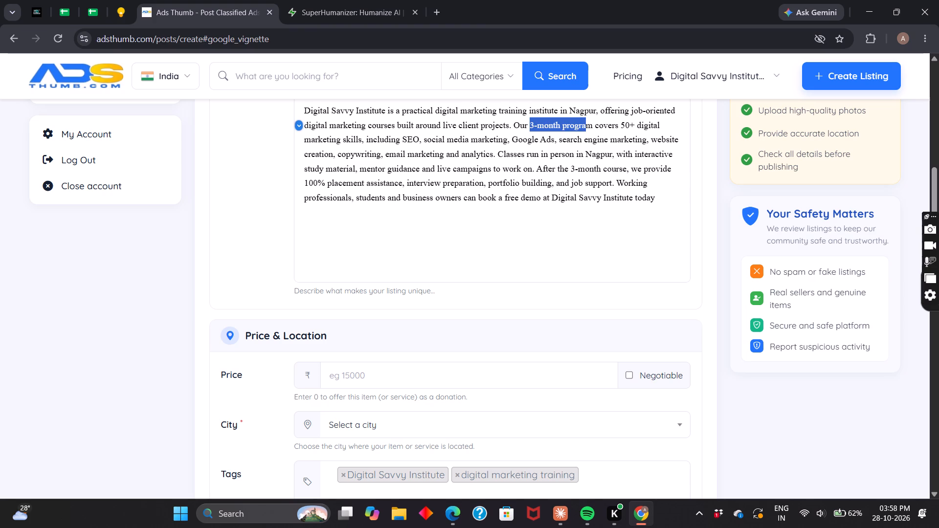
drag(592, 126, 549, 126)
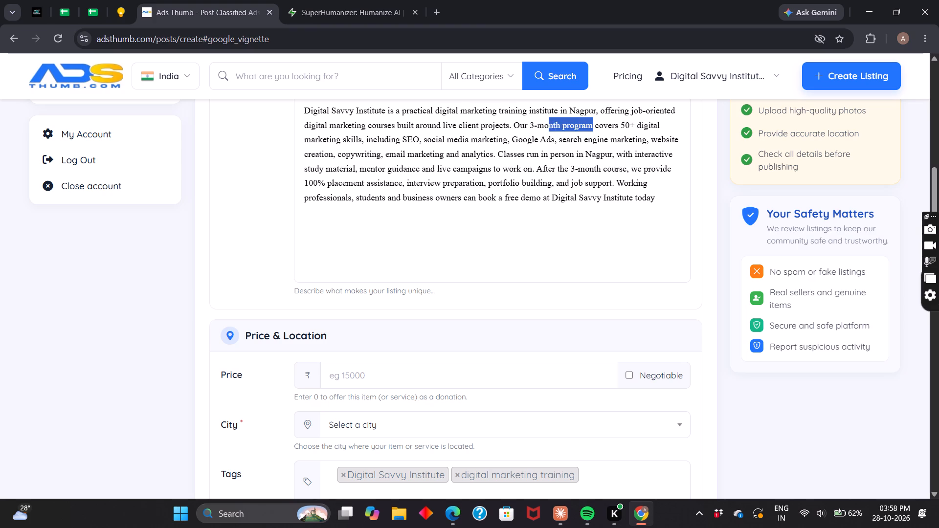
drag(549, 126, 531, 126)
key(ctrl+c)
scroll(423, 425, down, 1)
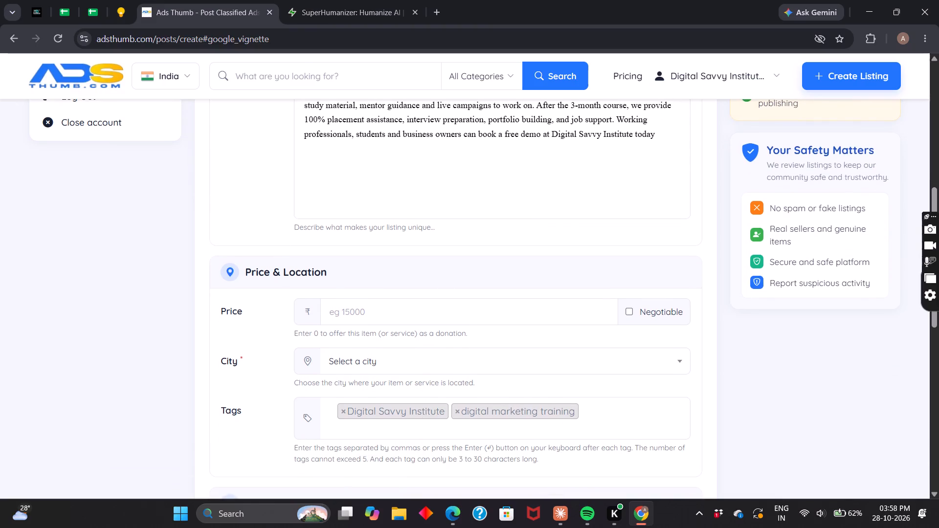
click(600, 417)
key(ctrl+v)
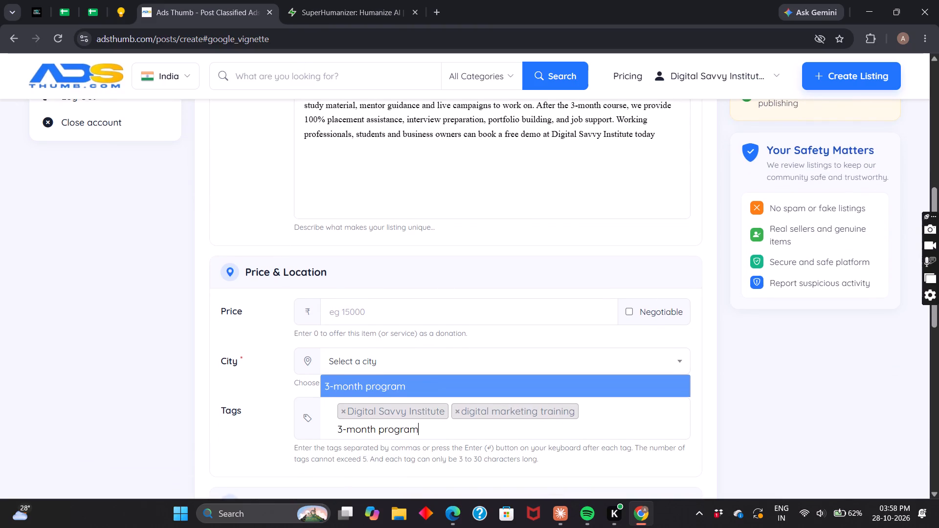
key(Return)
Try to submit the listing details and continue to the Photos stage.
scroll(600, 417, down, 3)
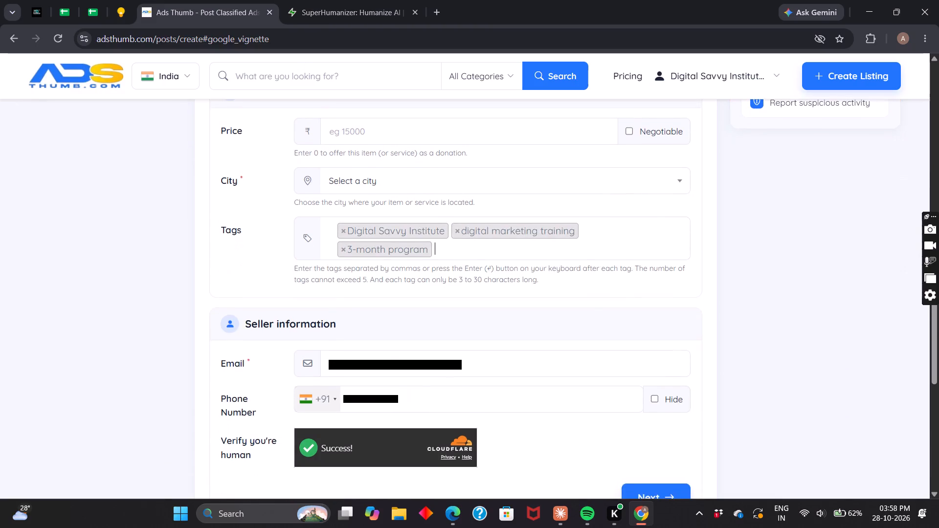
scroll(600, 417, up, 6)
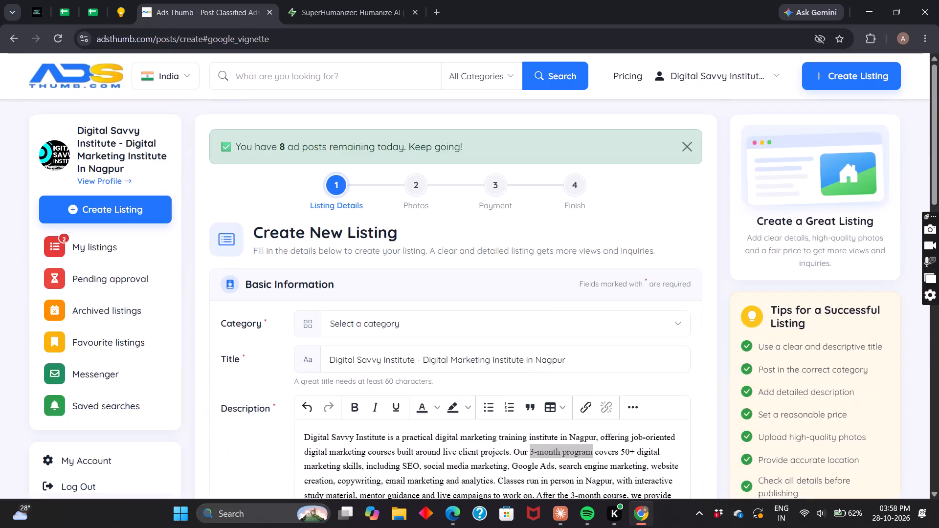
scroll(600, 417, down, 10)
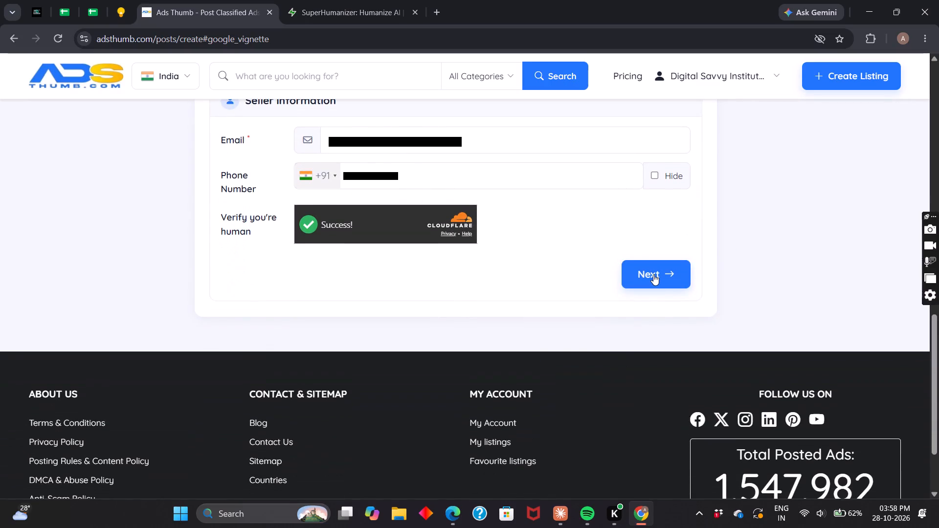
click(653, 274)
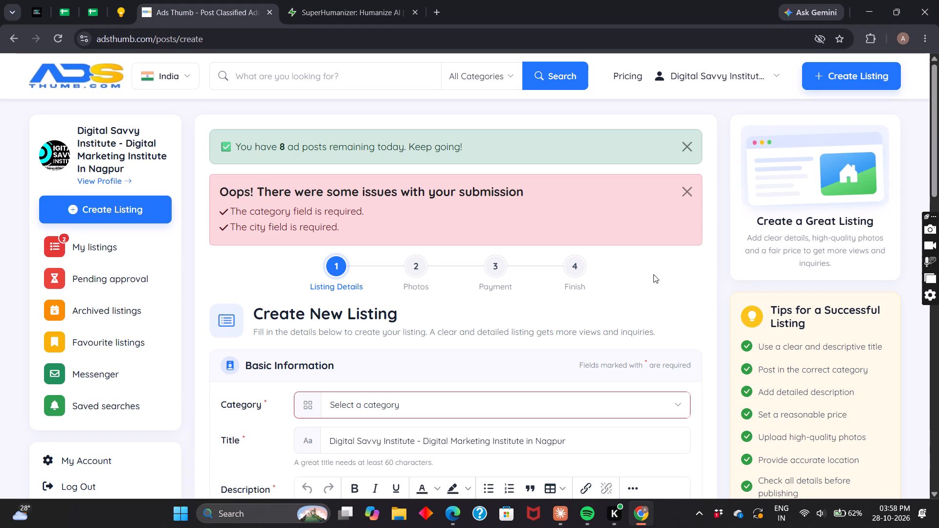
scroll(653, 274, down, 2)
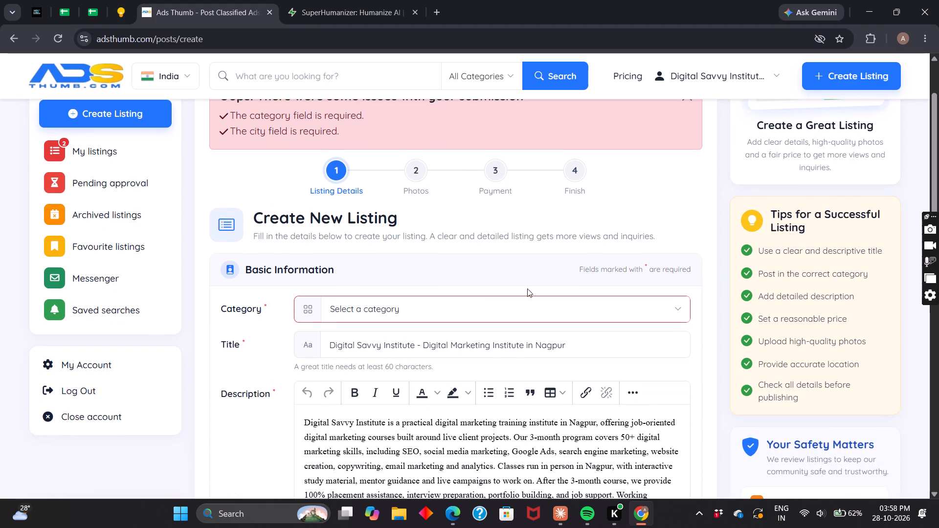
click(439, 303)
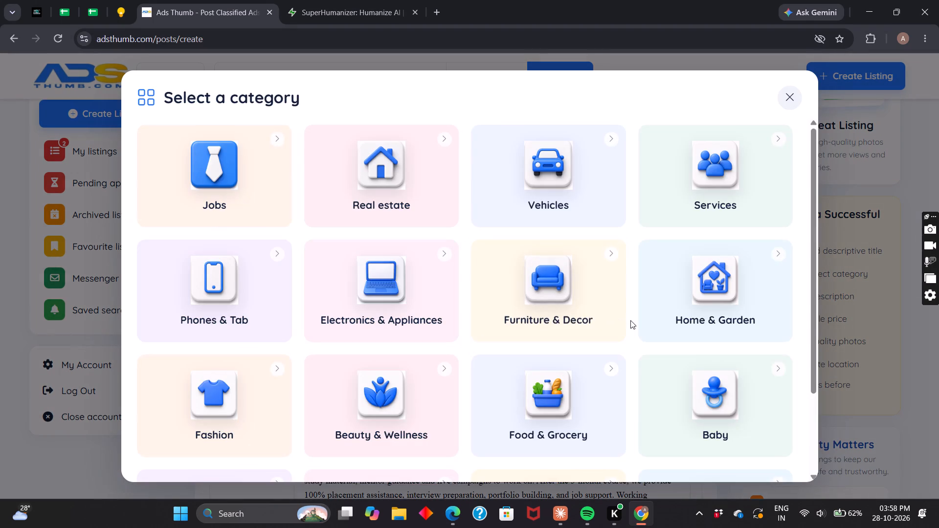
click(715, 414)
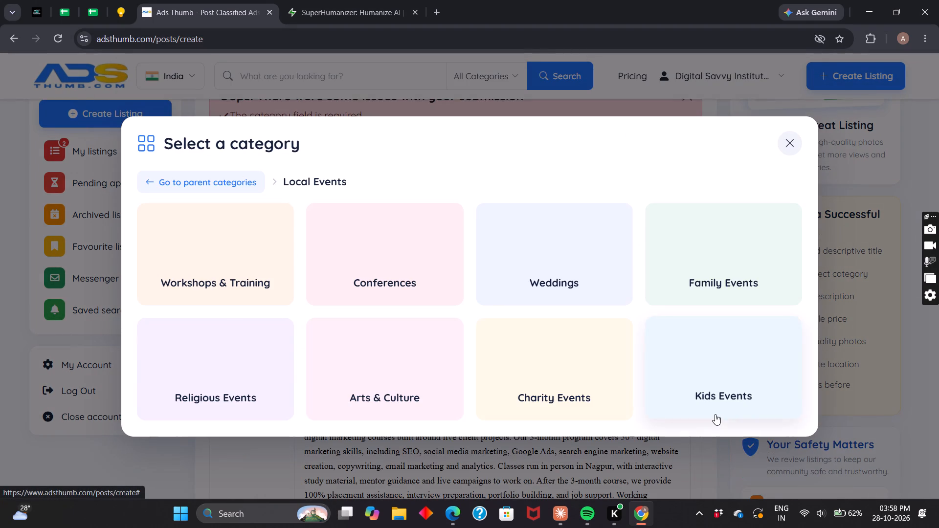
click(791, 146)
Set the listing's category to Other Books & Media within Books & Media.
click(670, 303)
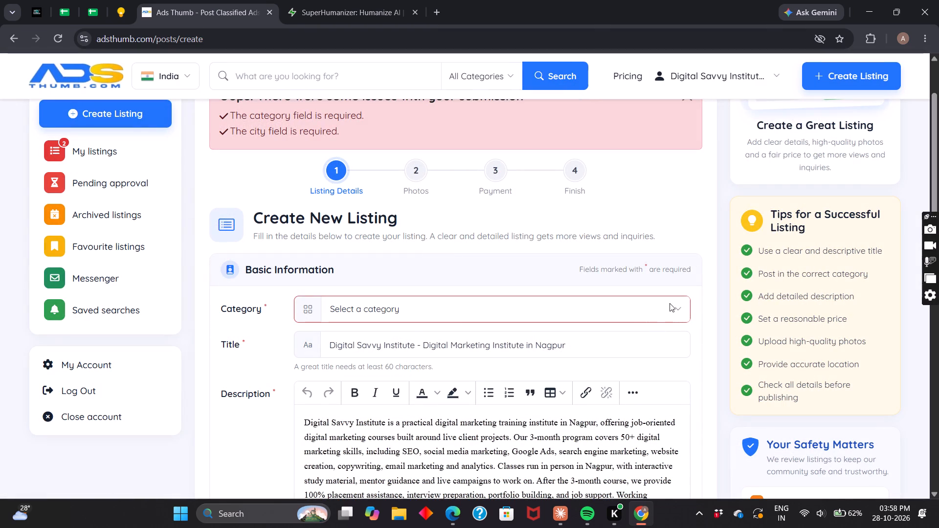
click(653, 308)
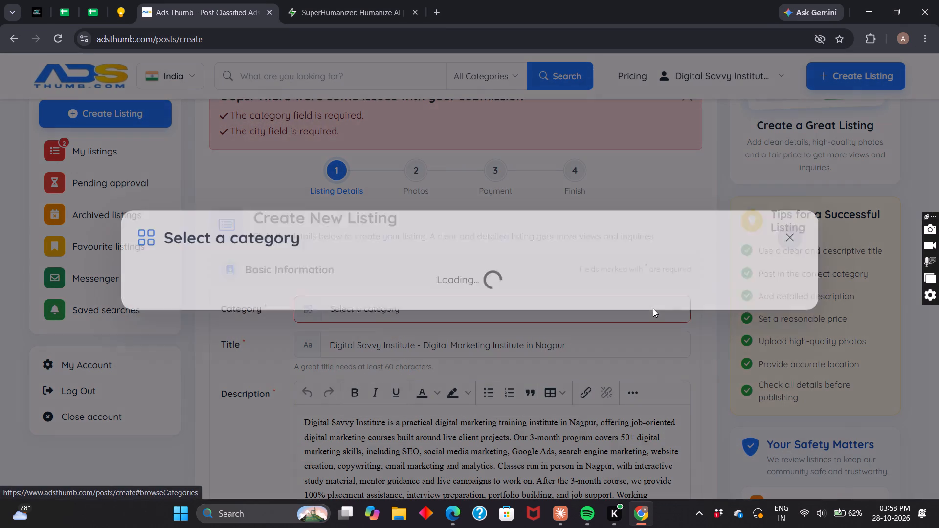
scroll(559, 331, down, 6)
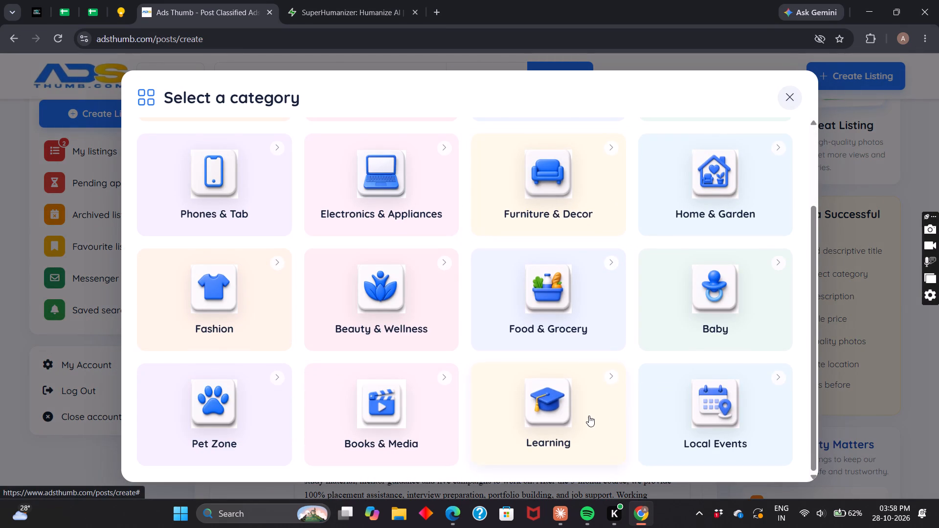
scroll(589, 416, down, 4)
scroll(589, 416, up, 1)
click(421, 458)
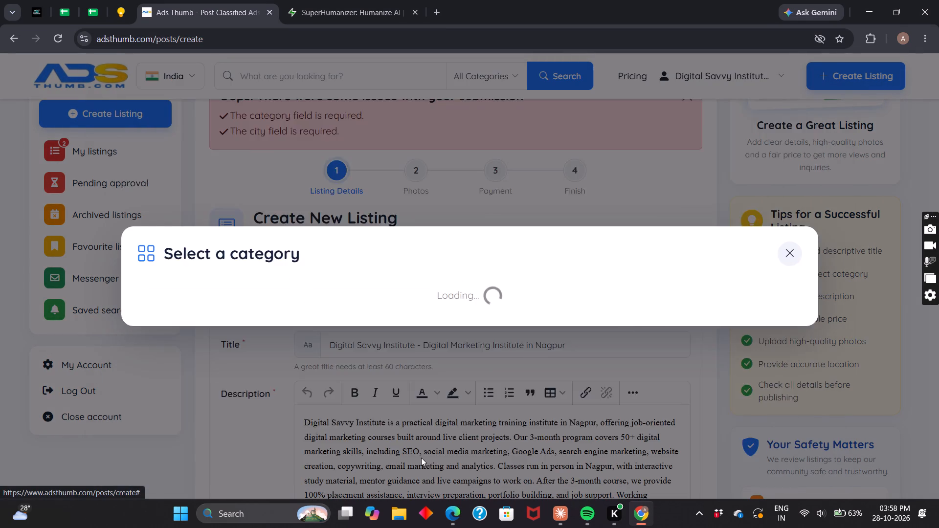
click(677, 346)
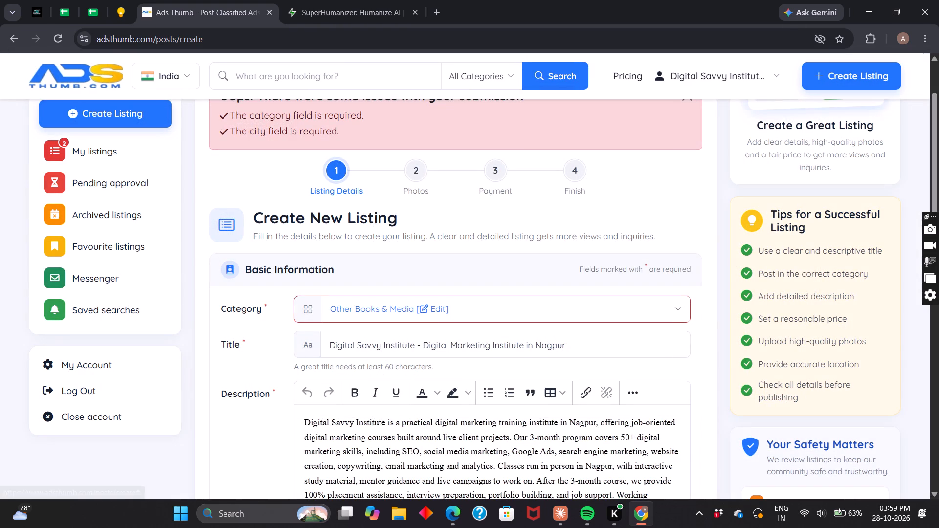
Set the listing's city to Nagpur, Maharashtra, by searching the location list for "Nagpur".
scroll(499, 411, down, 5)
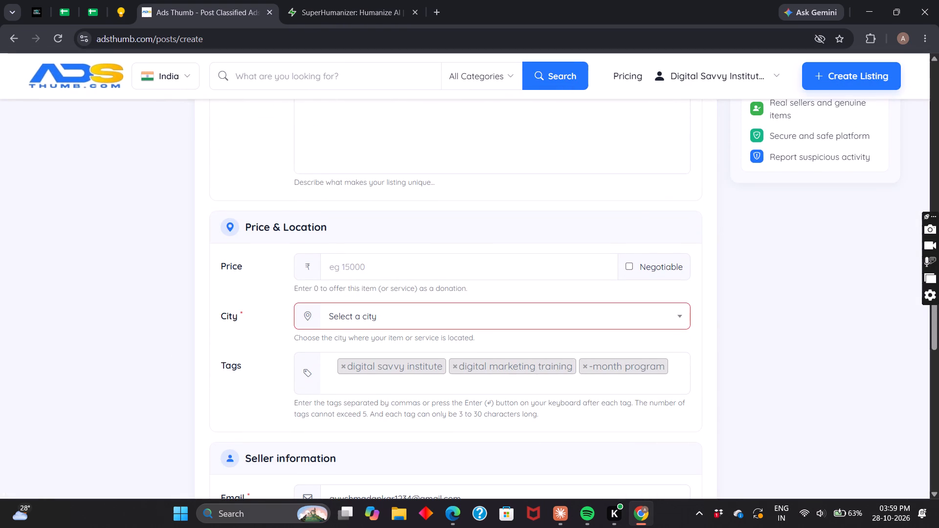
click(548, 307)
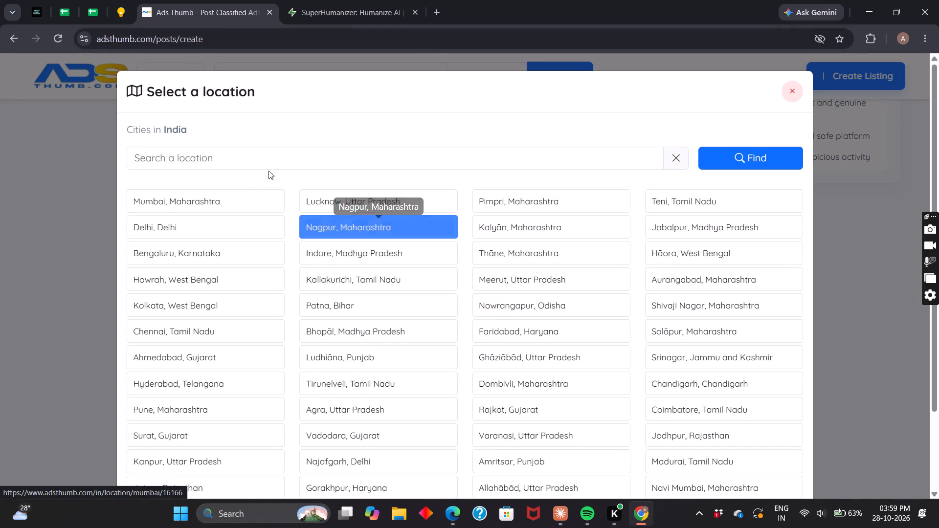
click(268, 157)
text(Nagpur)
key(Return)
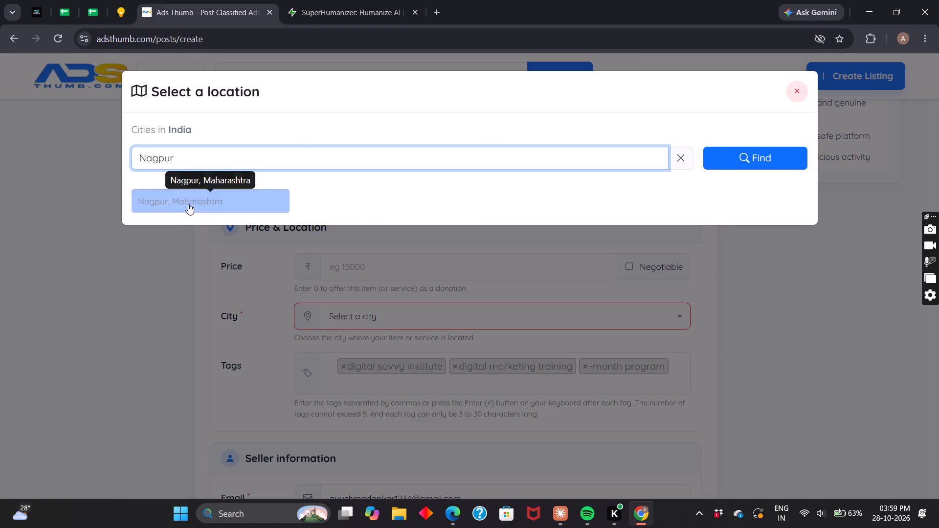
click(188, 204)
Submit the completed listing details and continue to the Photos stage.
scroll(363, 370, down, 6)
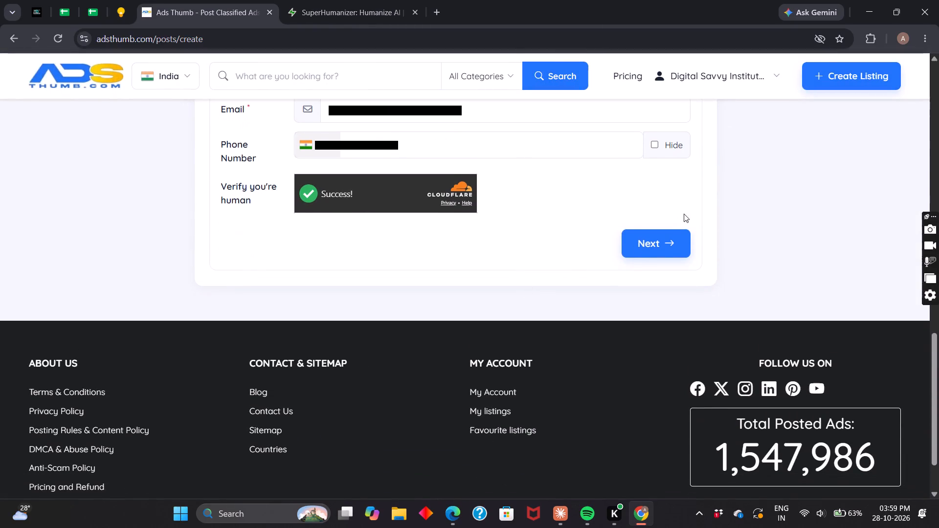
click(660, 241)
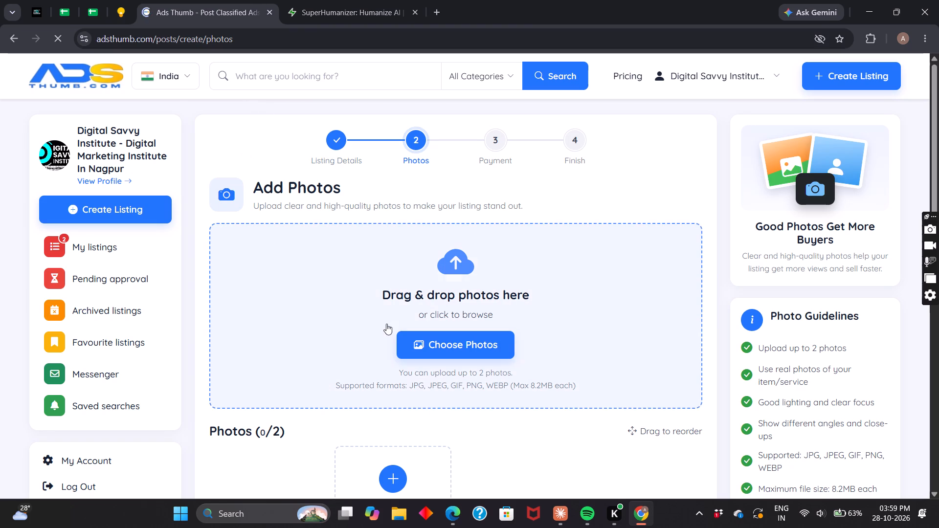
Upload the image "Digital savvy logo background black" from the recent files as the listing photo.
click(428, 341)
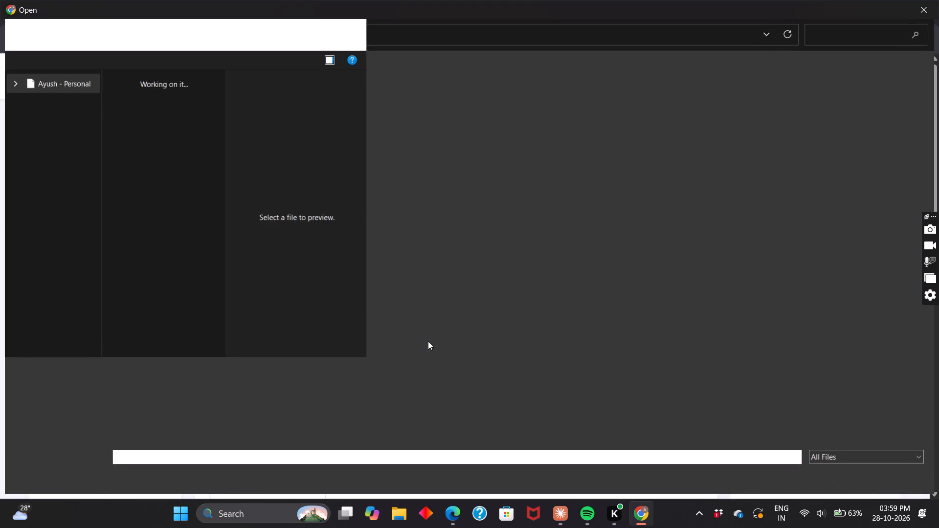
triple_click(81, 92)
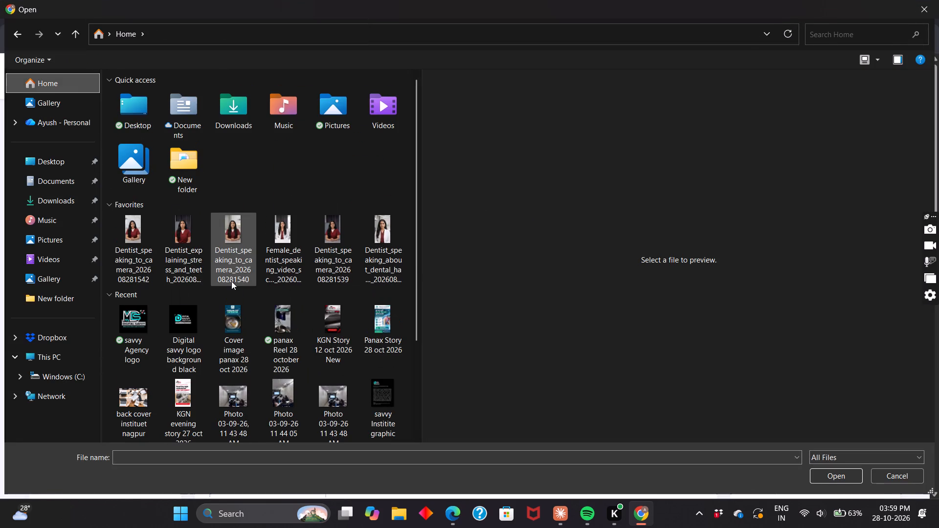
click(172, 347)
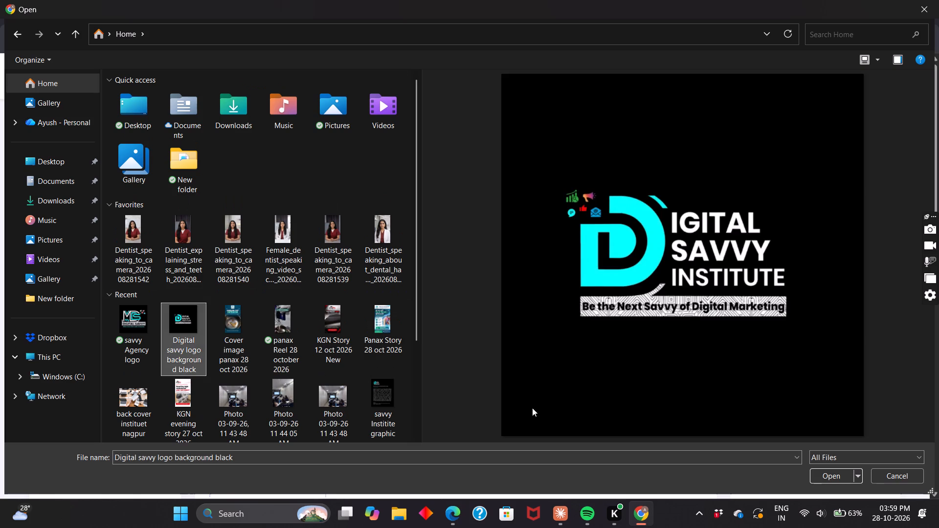
click(840, 481)
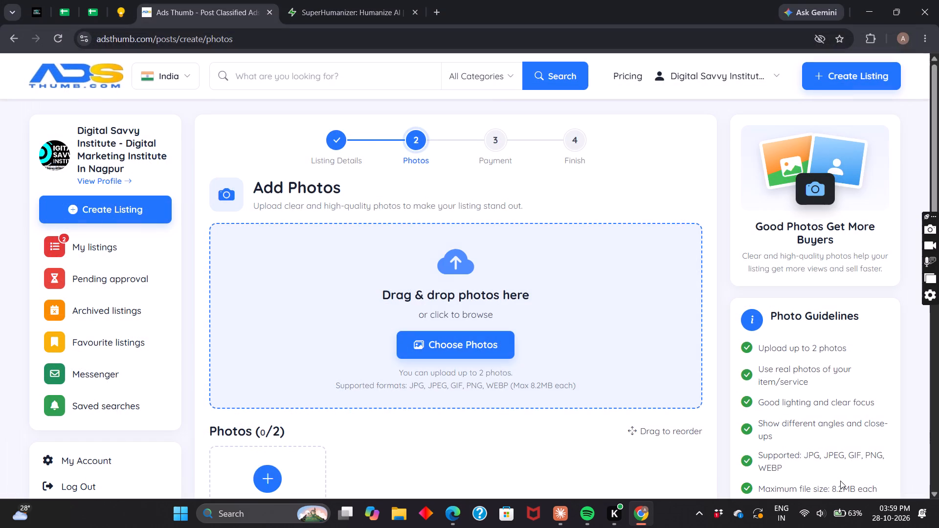
Finish the Photos stage and continue to the Payment stage.
scroll(574, 392, down, 4)
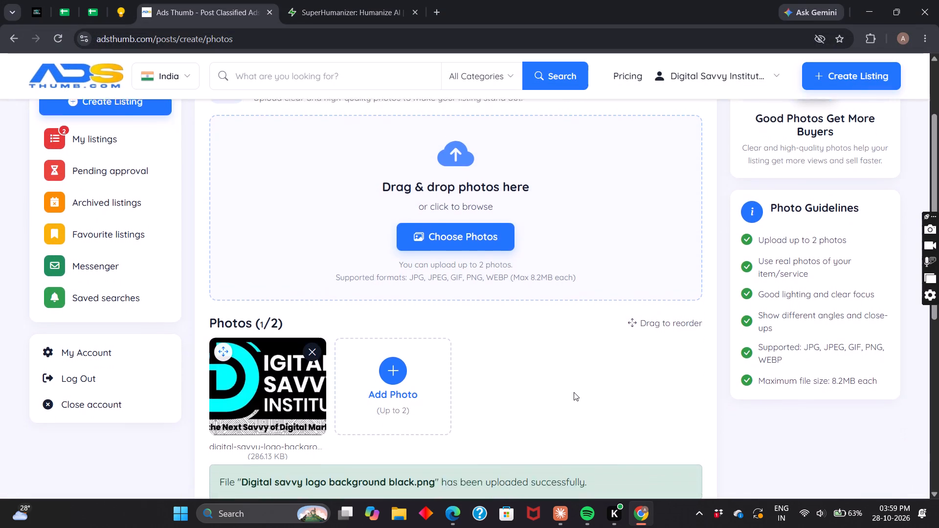
scroll(574, 392, down, 3)
click(668, 280)
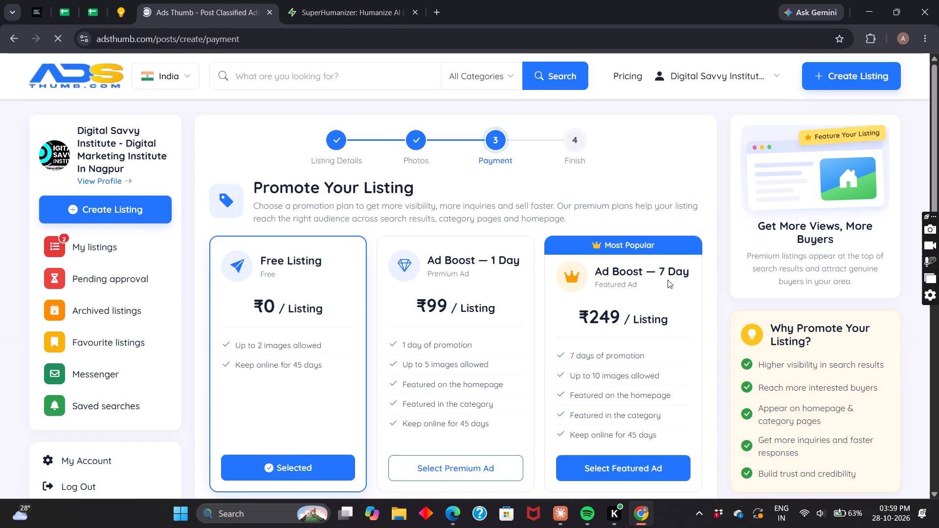
Submit the listing with the ₹0 Free Listing plan.
scroll(668, 280, down, 3)
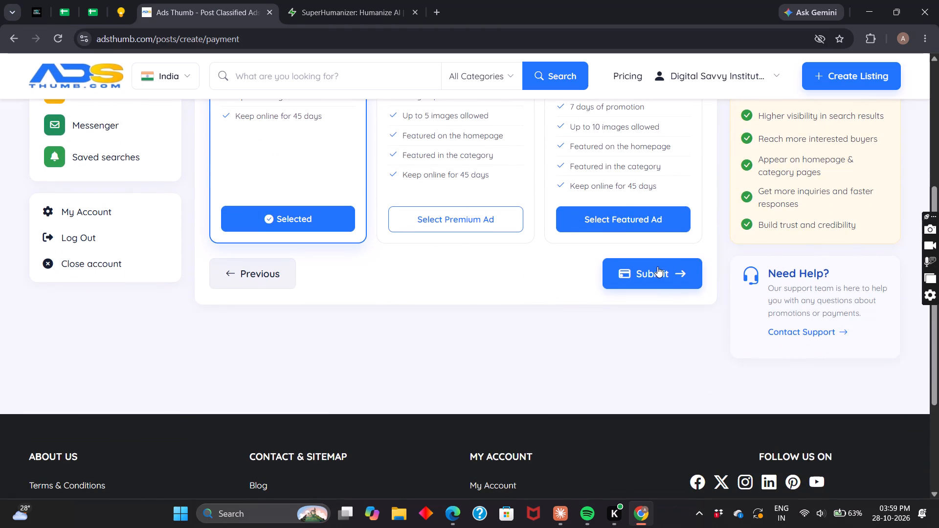
click(657, 266)
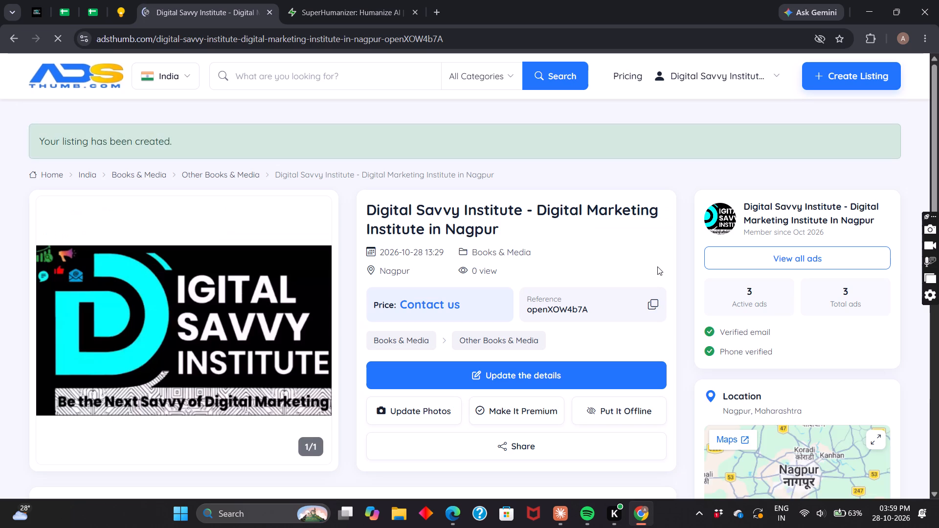
Copy the full web address of the newly created Digital Savvy Institute listing.
drag(473, 46, 455, 34)
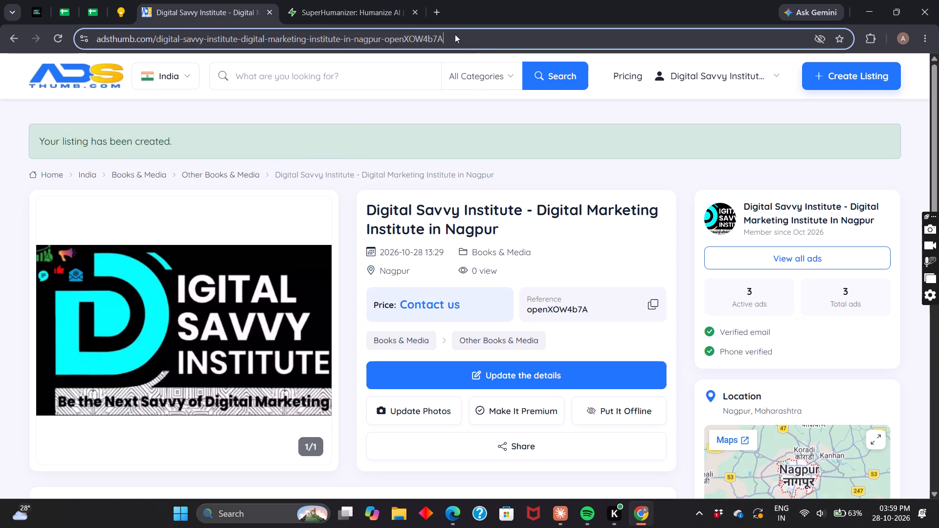
drag(455, 34, 87, 62)
key(ctrl+c)
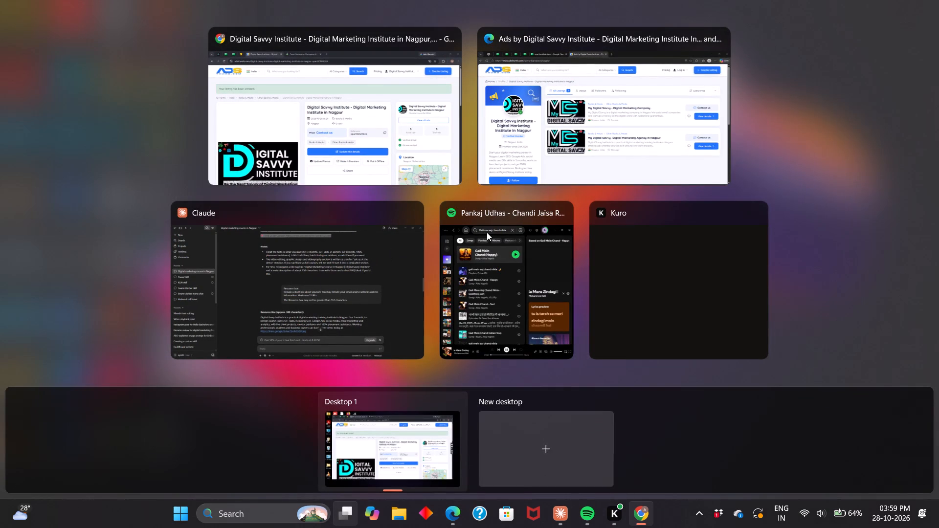
Look over the published Digital Savvy Institute listing page in Chrome.
click(419, 115)
scroll(425, 351, down, 1)
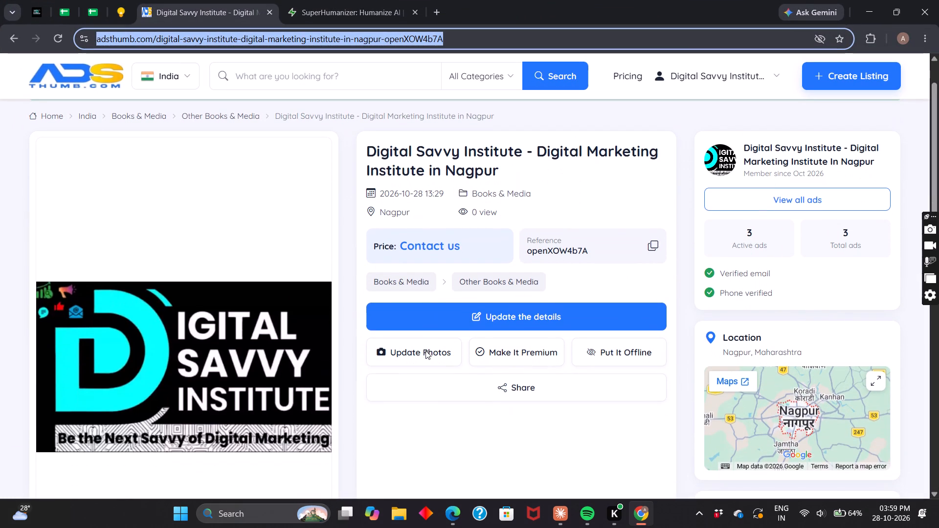
scroll(425, 351, down, 2)
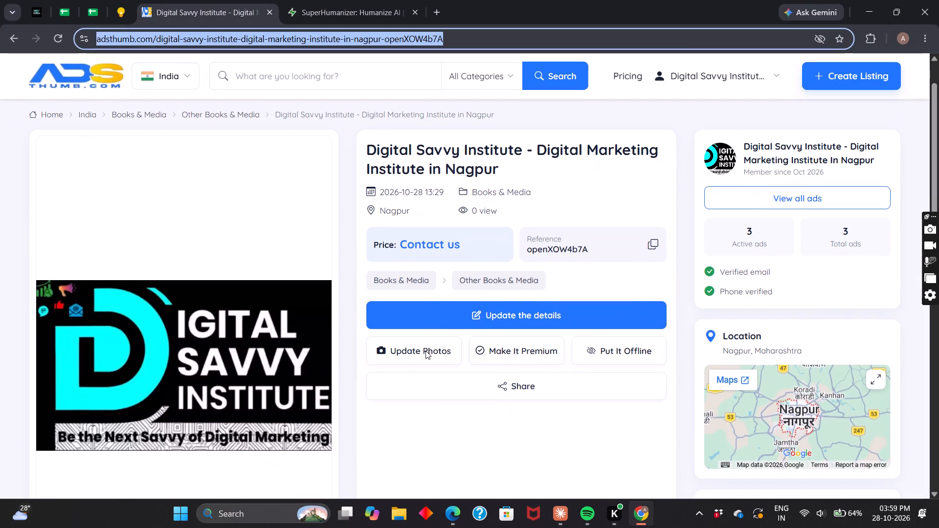
scroll(425, 351, down, 1)
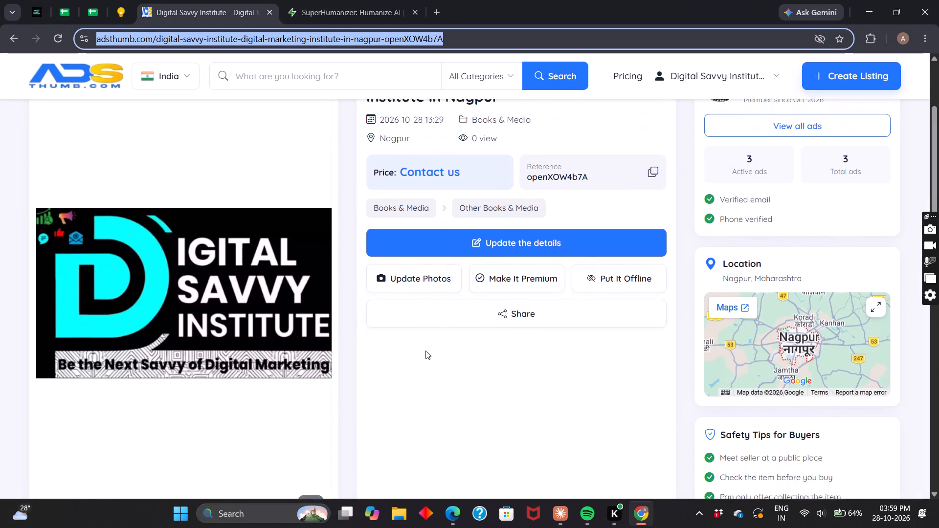
scroll(425, 351, down, 1)
scroll(425, 351, up, 1)
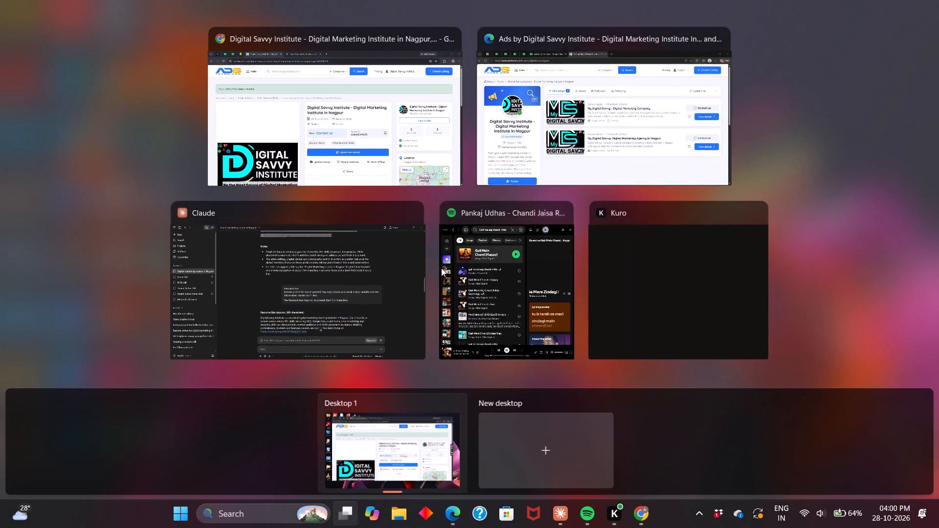
Switch to the new backlink sheet in Edge and replace the link in MDS Institute cell B9 with the copied listing address.
click(592, 112)
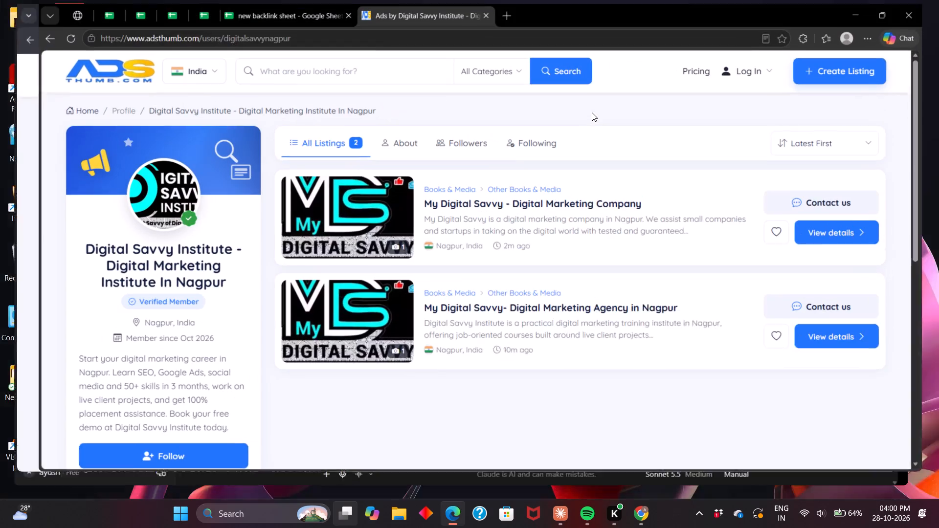
click(275, 20)
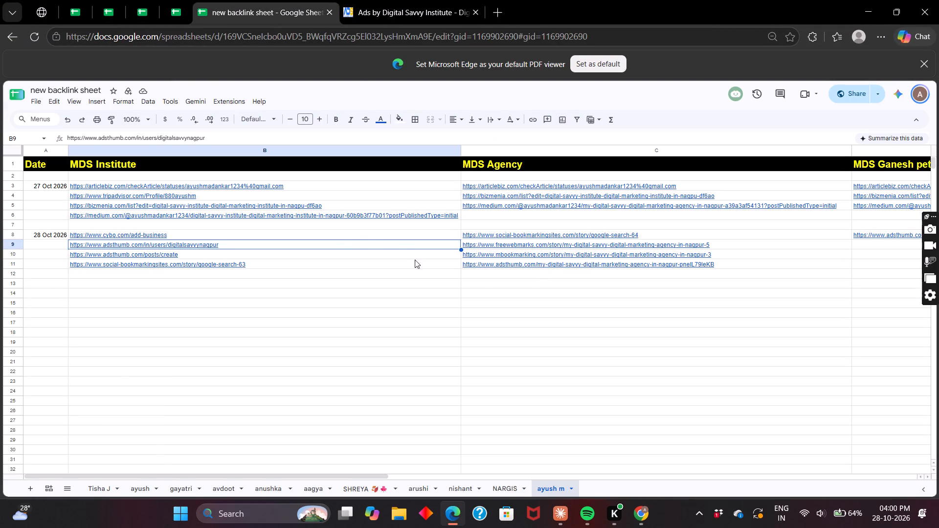
double_click(315, 244)
double_click(315, 244)
double_click(315, 244)
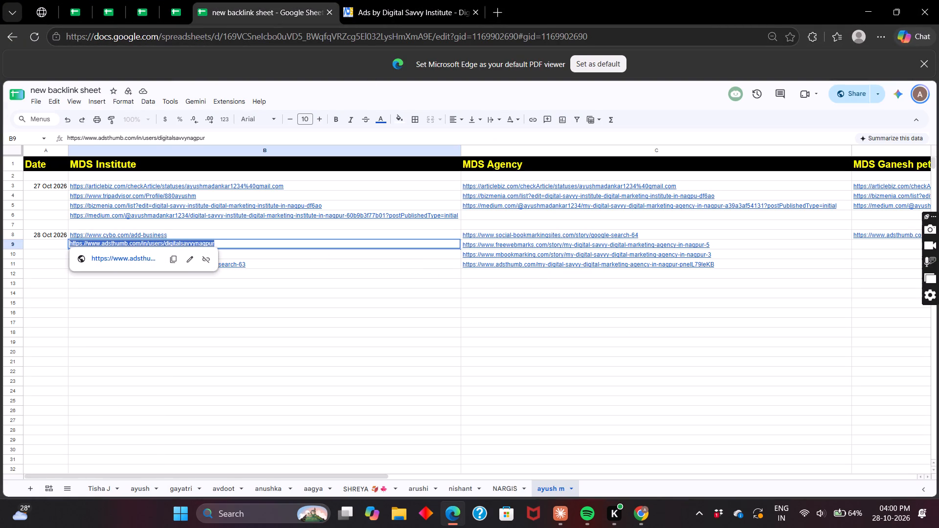
key(ctrl+v)
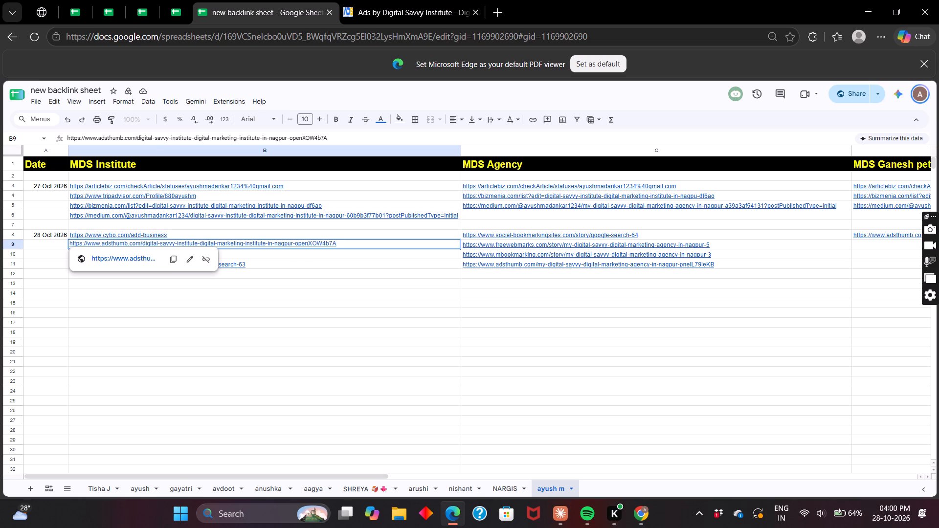
Copy the link held in cell B10 of the MDS Institute column.
click(294, 257)
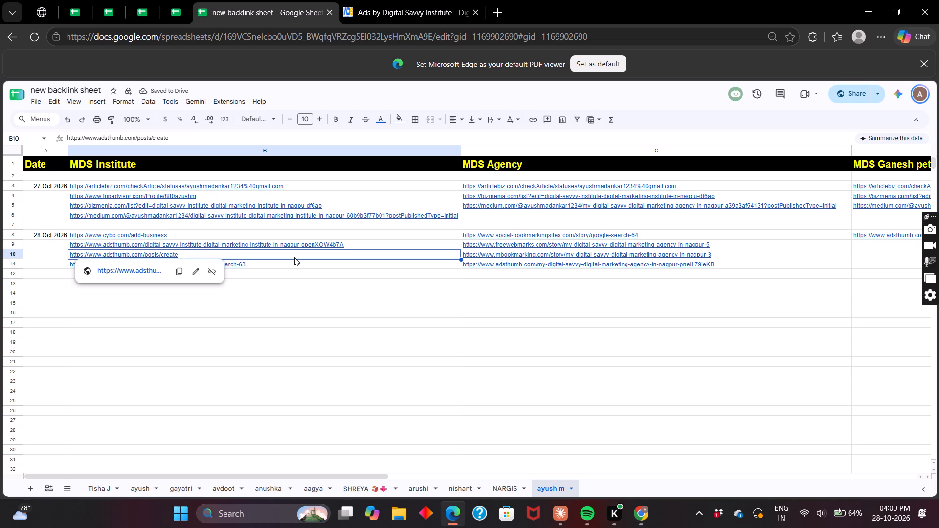
click(179, 265)
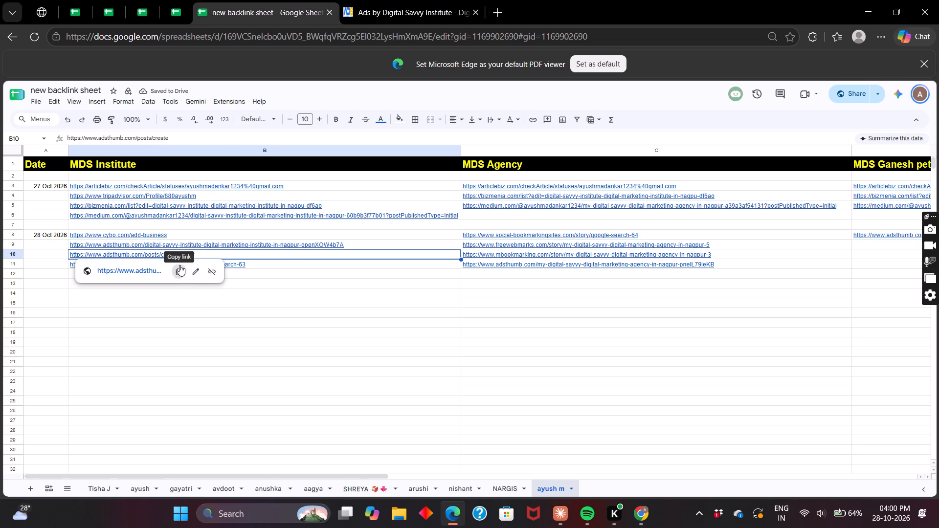
Reload the Digital Savvy Institute profile page on Ads Thumb to check its current listings.
click(436, 0)
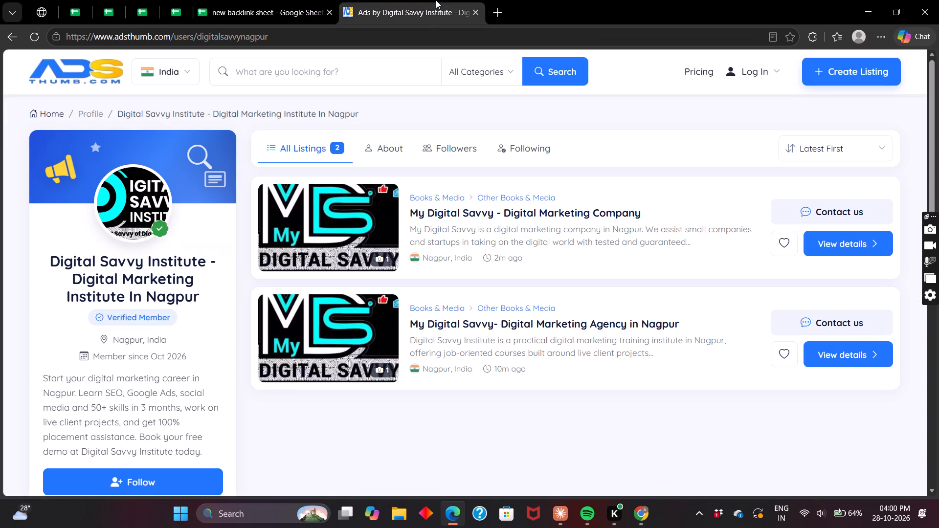
click(38, 35)
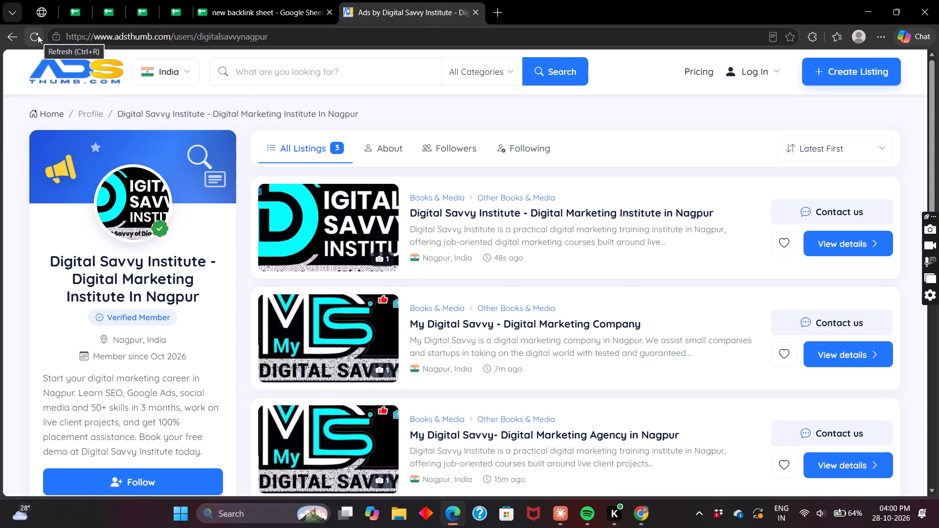
Look over the listings on the Digital Savvy Institute profile page, finishing by closing that page.
scroll(38, 35, down, 1)
scroll(164, 226, down, 1)
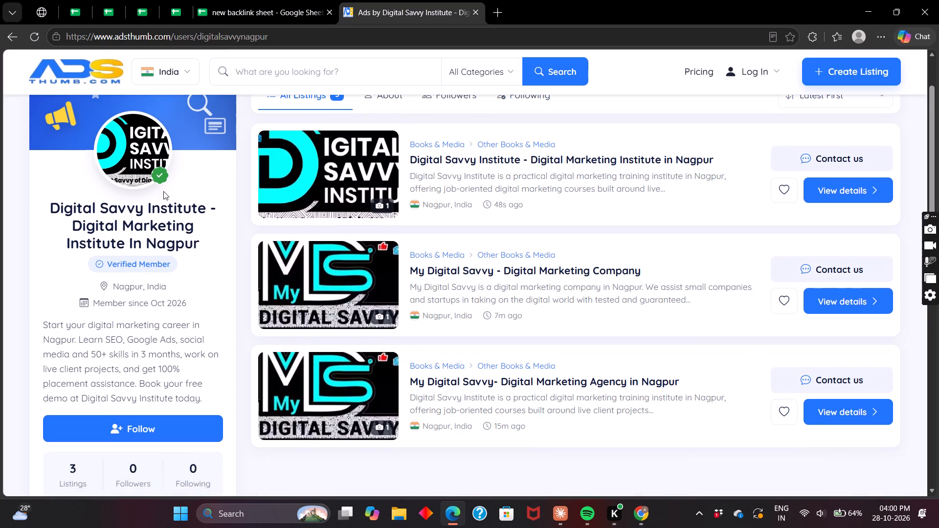
scroll(288, 347, up, 1)
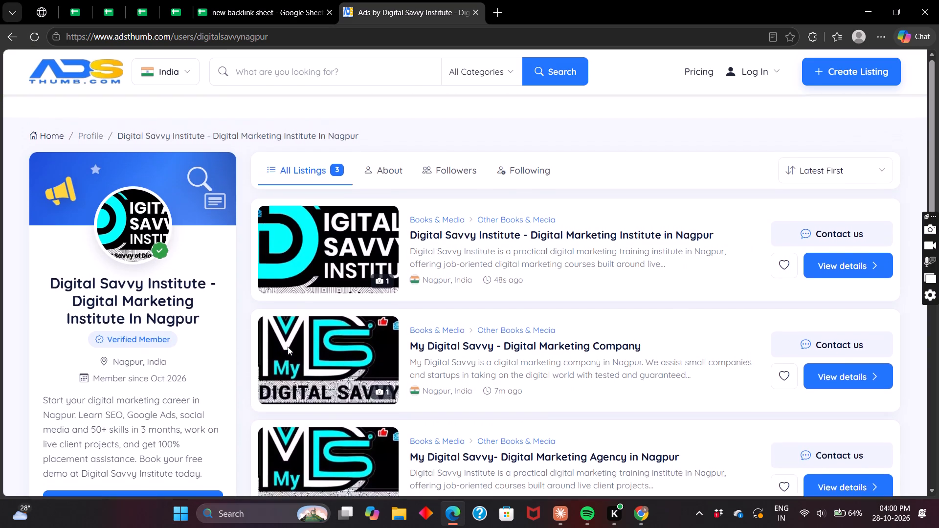
scroll(288, 347, down, 6)
scroll(288, 347, up, 9)
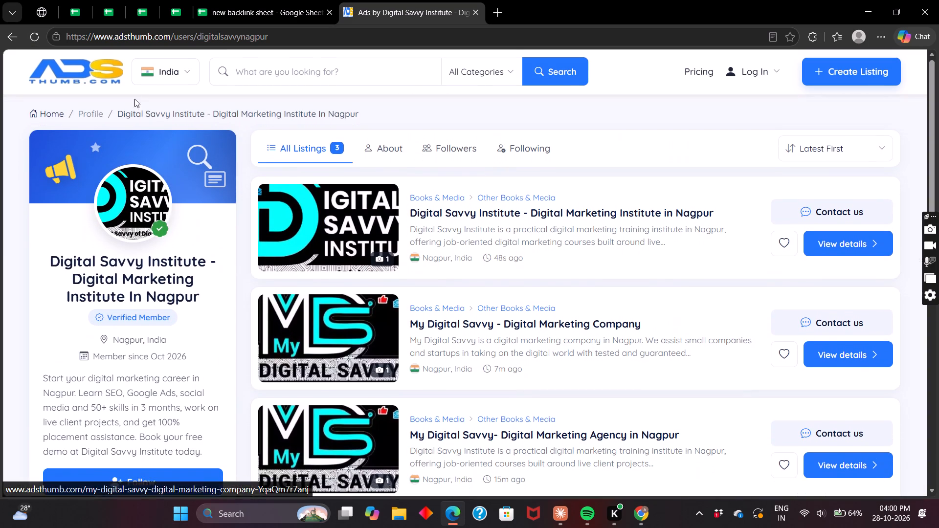
click(474, 11)
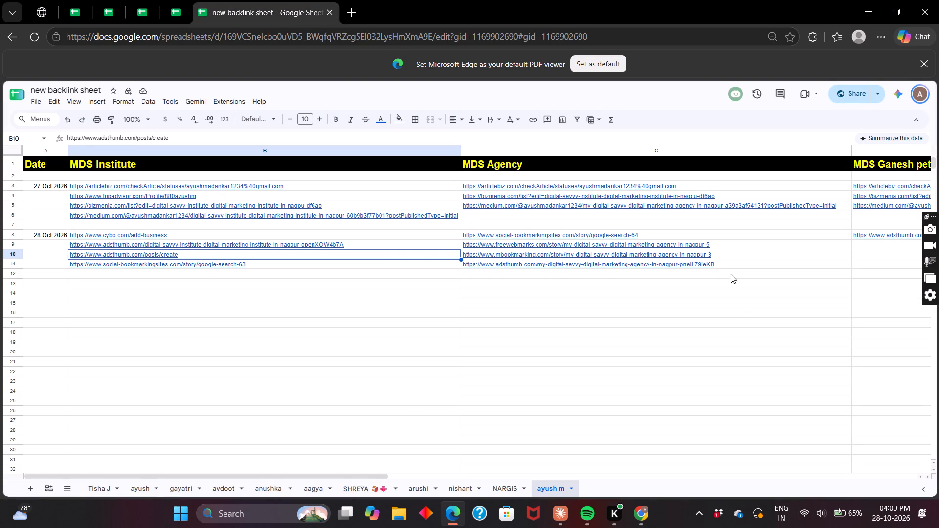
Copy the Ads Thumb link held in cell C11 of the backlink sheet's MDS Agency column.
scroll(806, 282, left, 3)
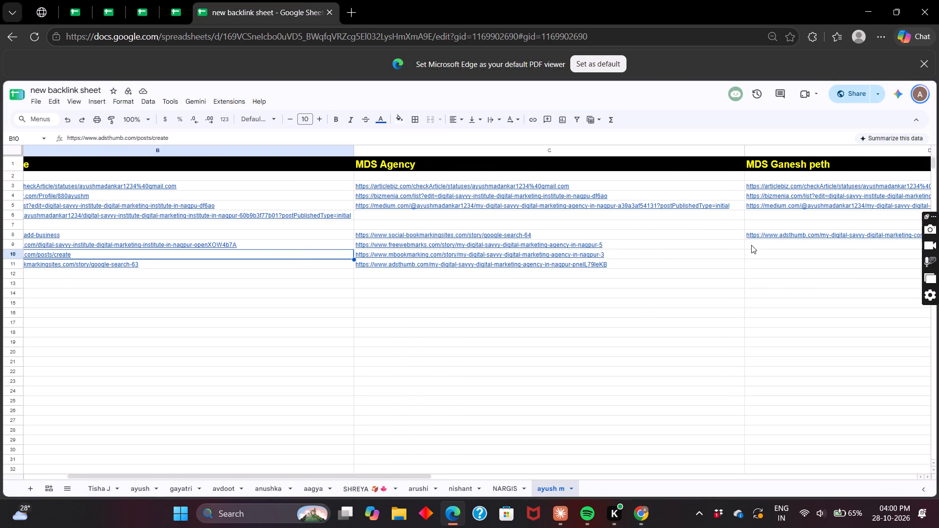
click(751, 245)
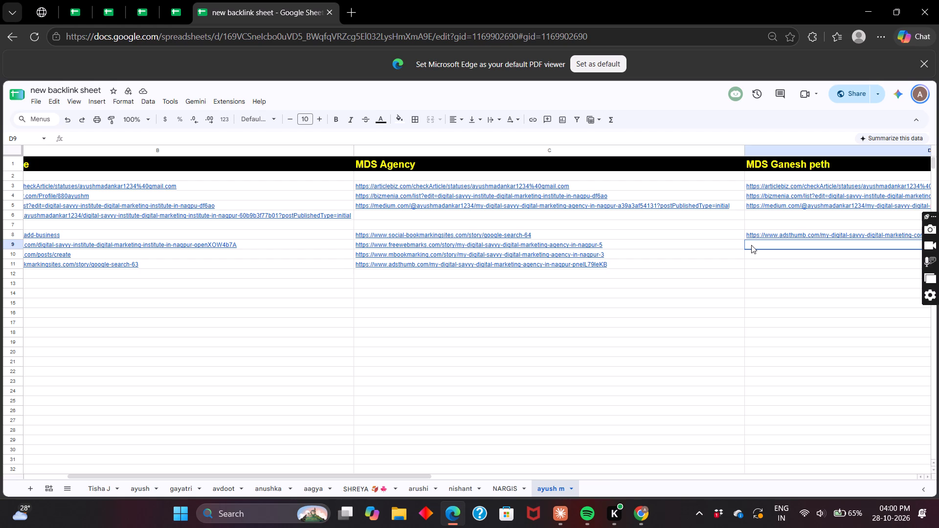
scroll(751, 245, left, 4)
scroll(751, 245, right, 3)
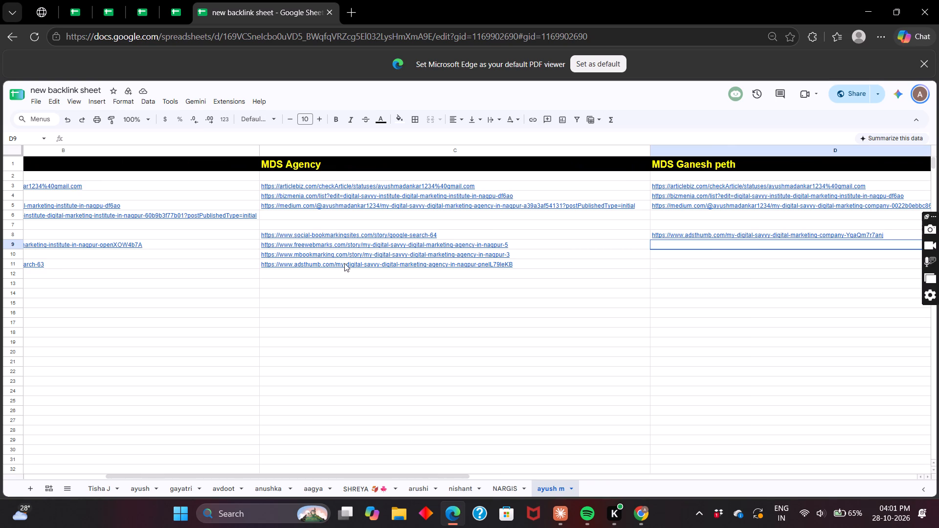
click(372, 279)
Switch to Chrome and open a new blank tab.
click(535, 86)
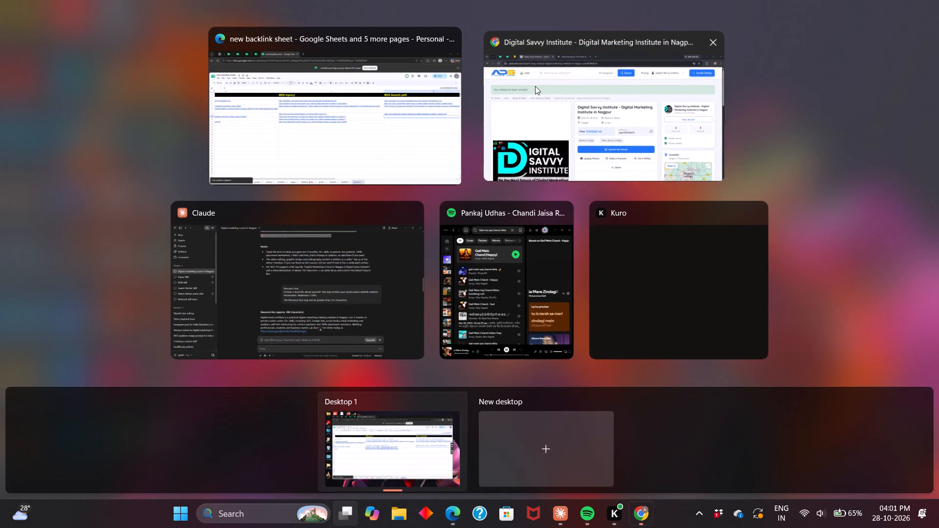
click(442, 12)
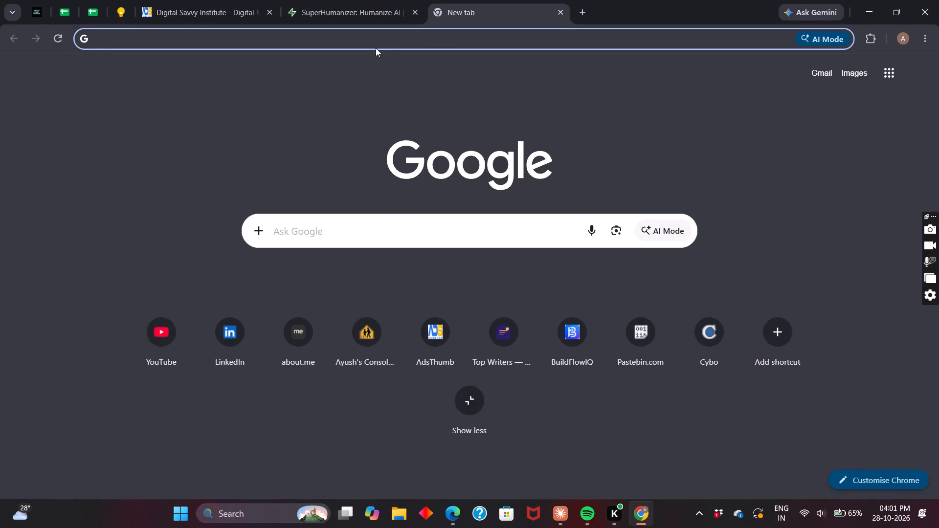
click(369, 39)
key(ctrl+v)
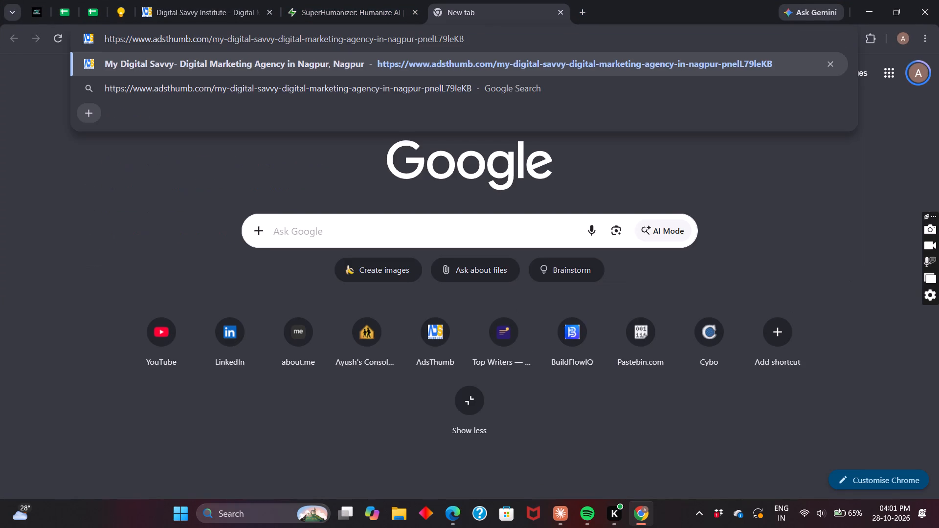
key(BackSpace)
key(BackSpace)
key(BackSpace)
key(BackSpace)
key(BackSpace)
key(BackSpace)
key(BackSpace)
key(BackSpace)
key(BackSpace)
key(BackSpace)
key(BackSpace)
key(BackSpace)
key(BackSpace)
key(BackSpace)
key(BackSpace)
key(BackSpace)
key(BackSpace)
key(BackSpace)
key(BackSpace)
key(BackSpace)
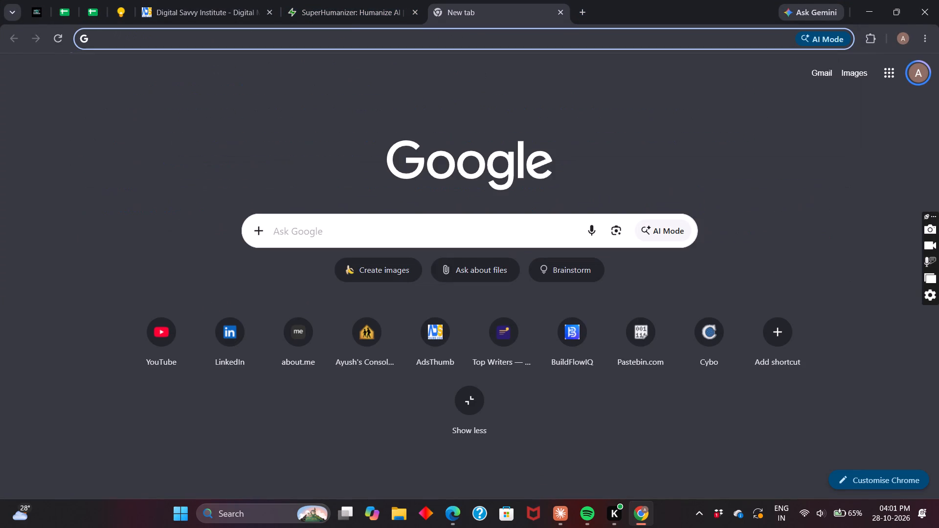
Close the Digital Savvy Institute listing page in Chrome.
click(268, 12)
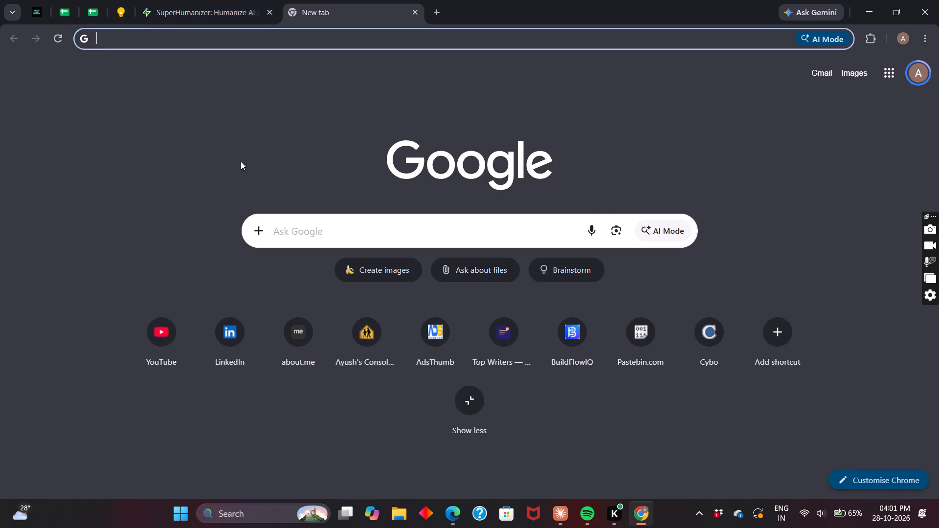
Switch to the backlink sheet in Edge and copy the mbookmarking.com link from MDS Agency cell C10.
click(517, 135)
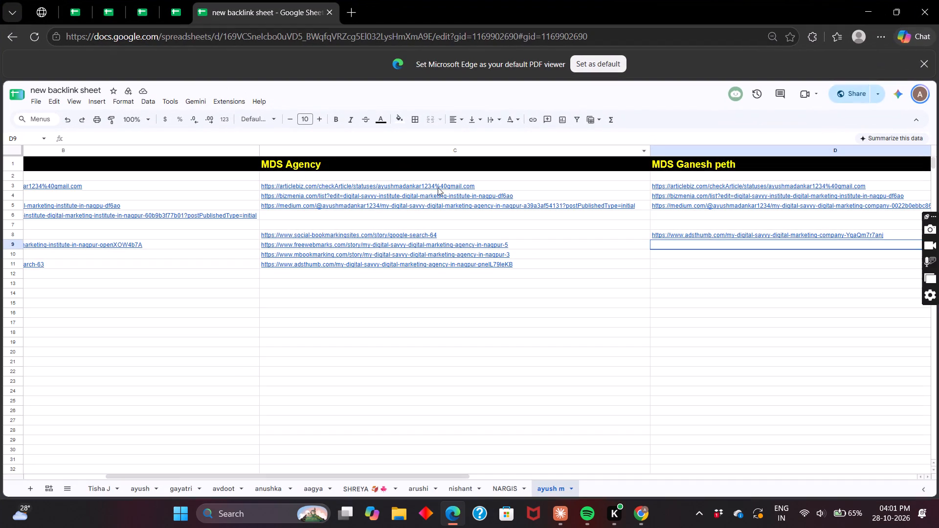
scroll(378, 239, right, 3)
scroll(378, 239, up, 1)
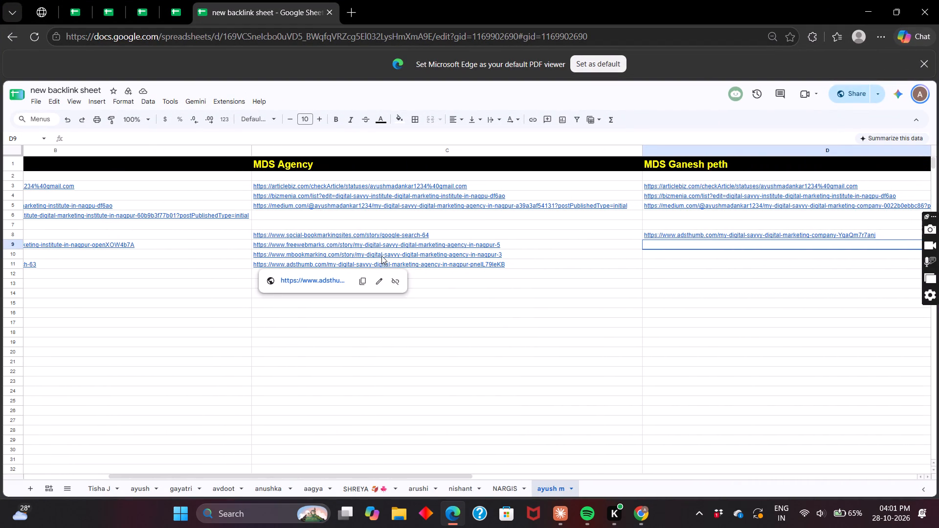
click(379, 255)
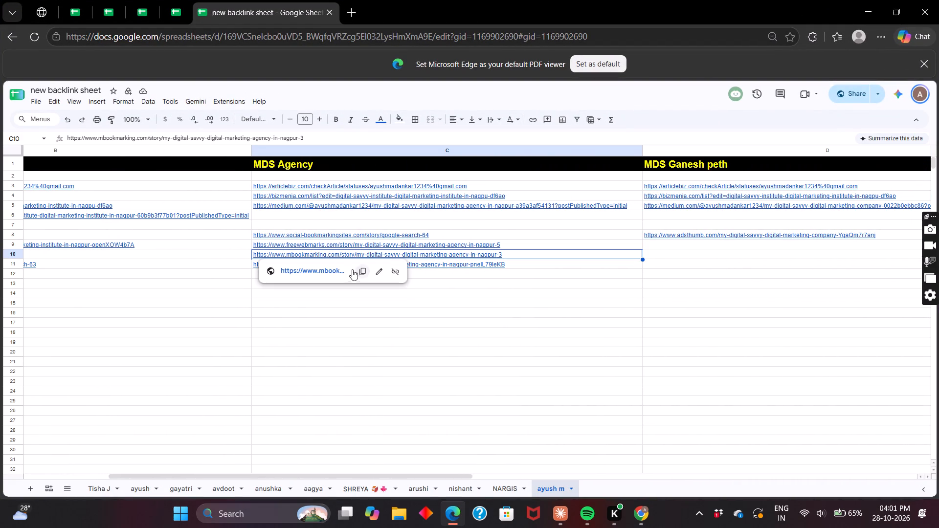
click(357, 272)
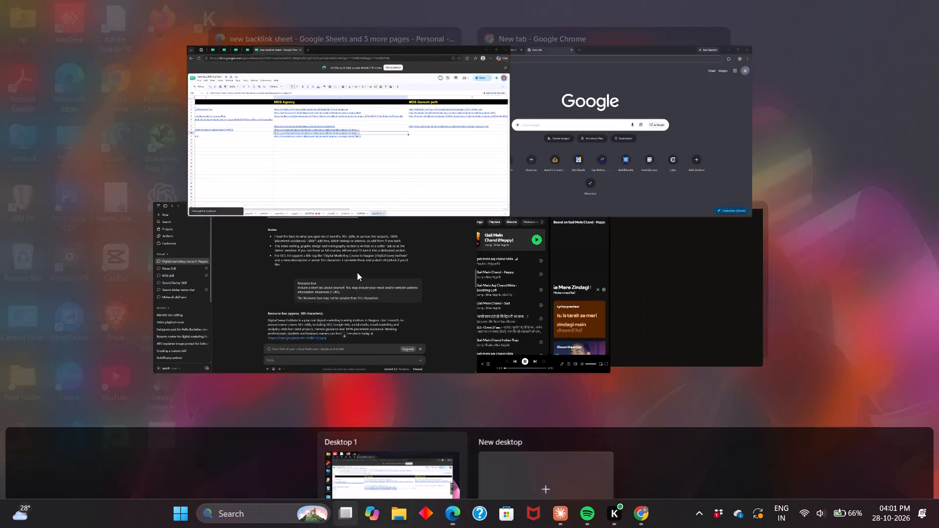
Switch to Chrome and open the mbookmarking.com home page using the copied link trimmed to its site address.
click(560, 79)
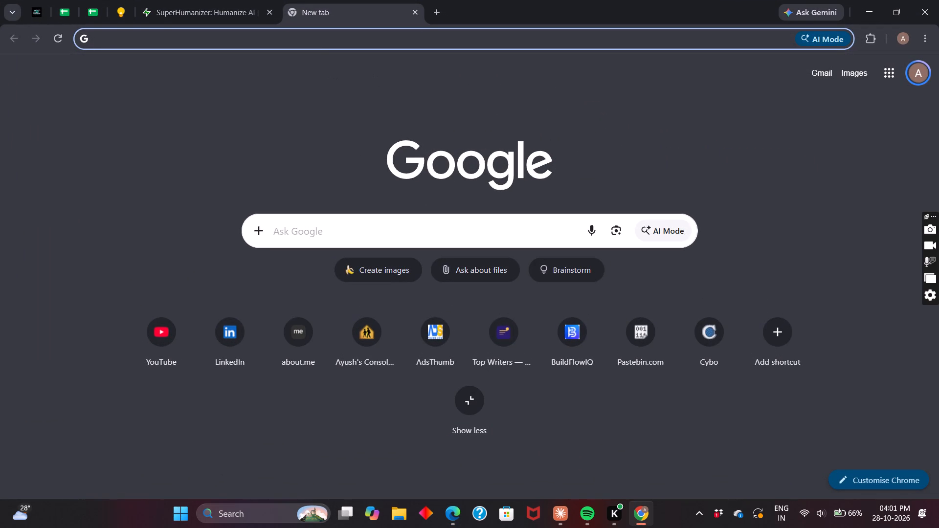
key(ctrl+v)
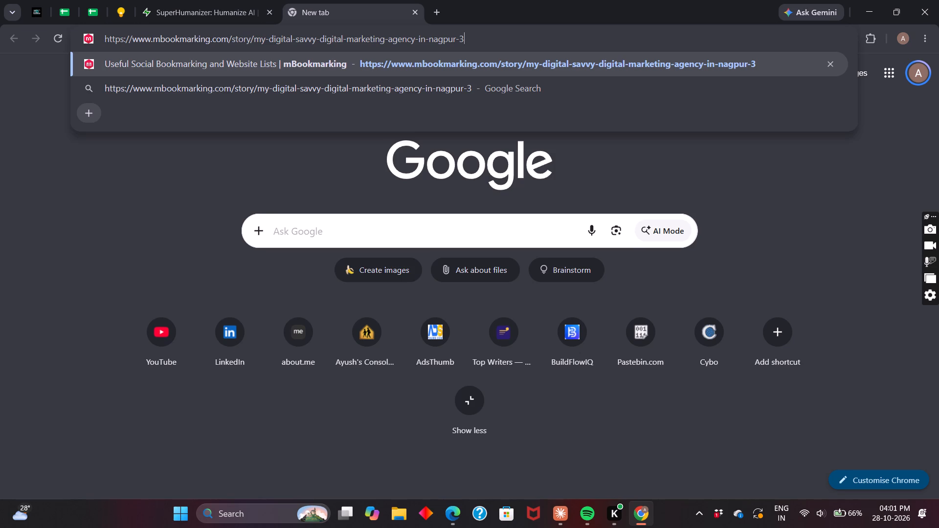
key(BackSpace)
key(BackSpace)
key(BackSpace)
key(BackSpace)
key(BackSpace)
key(BackSpace)
key(BackSpace)
key(BackSpace)
key(BackSpace)
key(BackSpace)
key(BackSpace)
key(BackSpace)
key(BackSpace)
key(BackSpace)
key(BackSpace)
key(BackSpace)
key(BackSpace)
key(BackSpace)
key(BackSpace)
key(BackSpace)
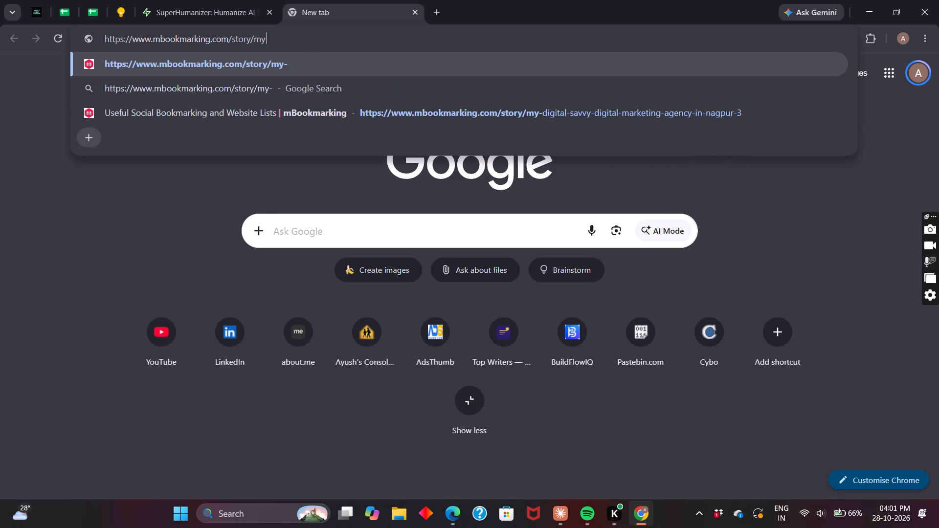
key(BackSpace)
key(Return)
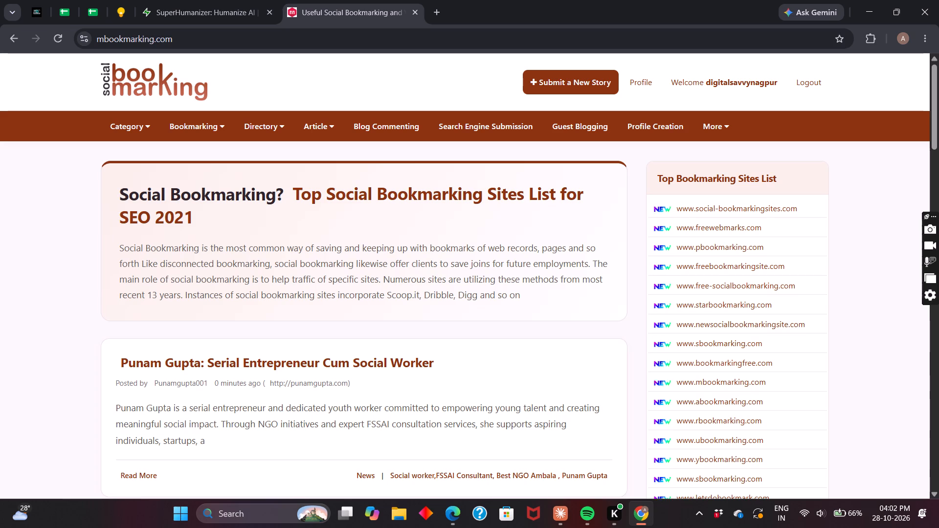
Browse the recently posted stories on the mBookmarking home page.
scroll(427, 282, down, 3)
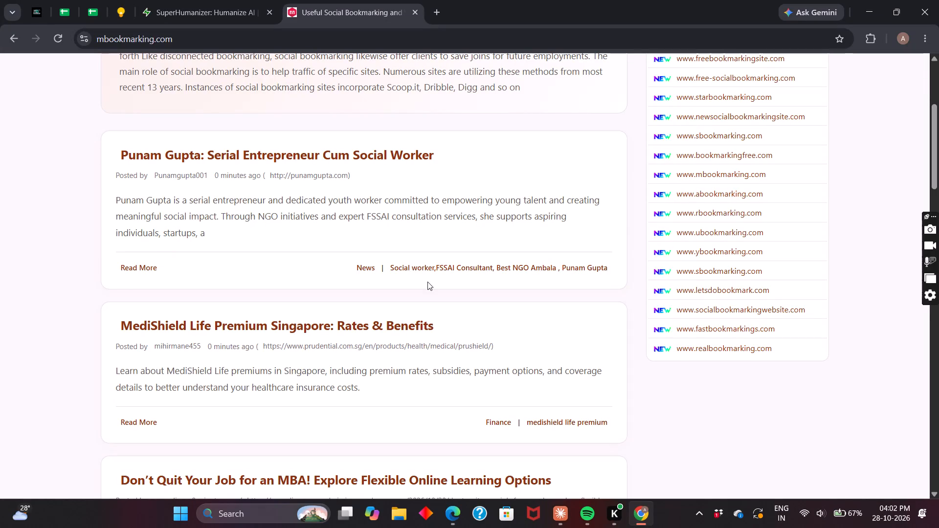
scroll(427, 282, down, 1)
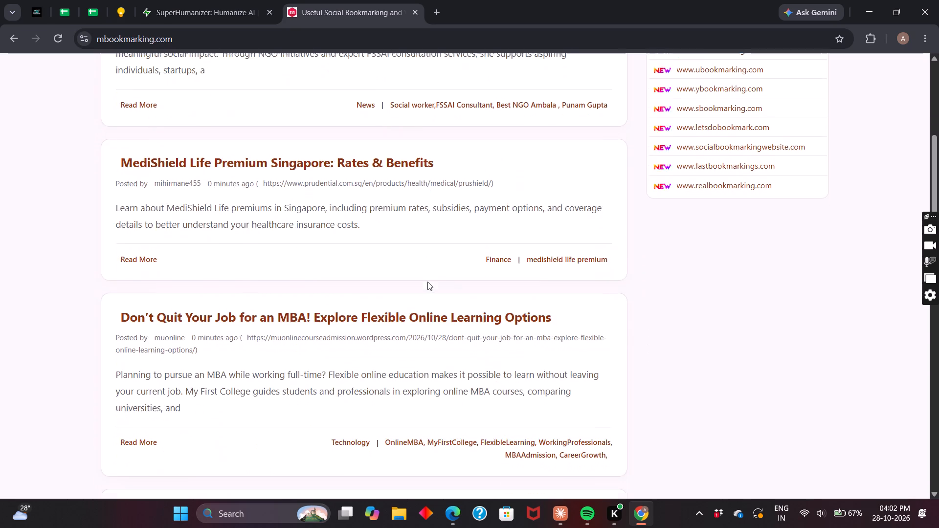
scroll(427, 282, down, 5)
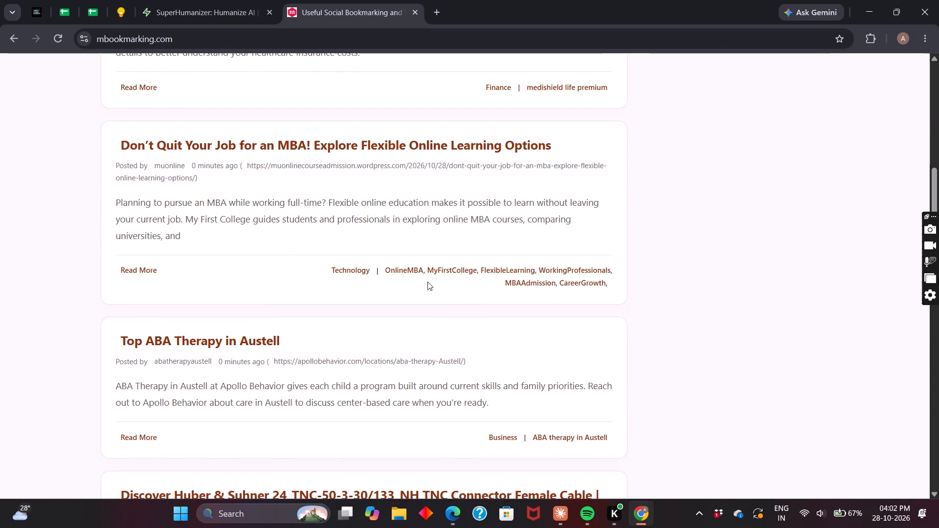
scroll(427, 282, down, 3)
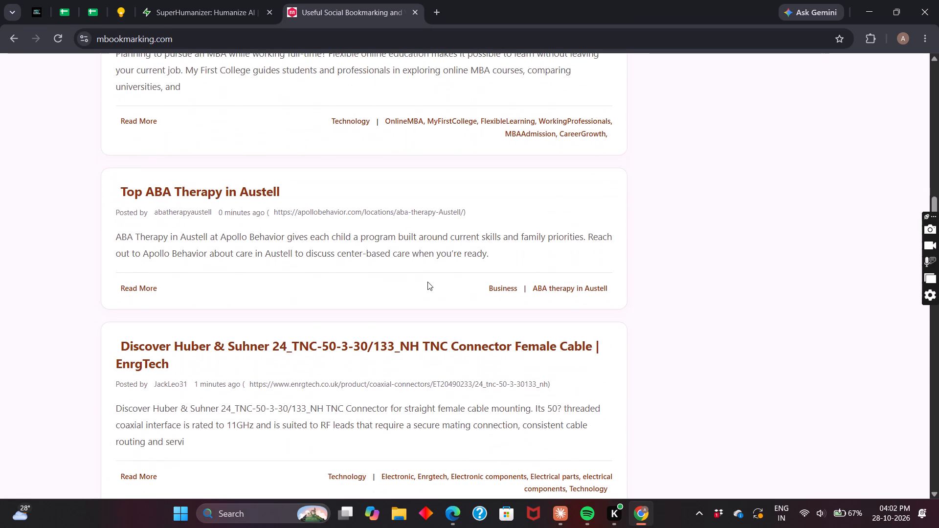
scroll(427, 282, down, 2)
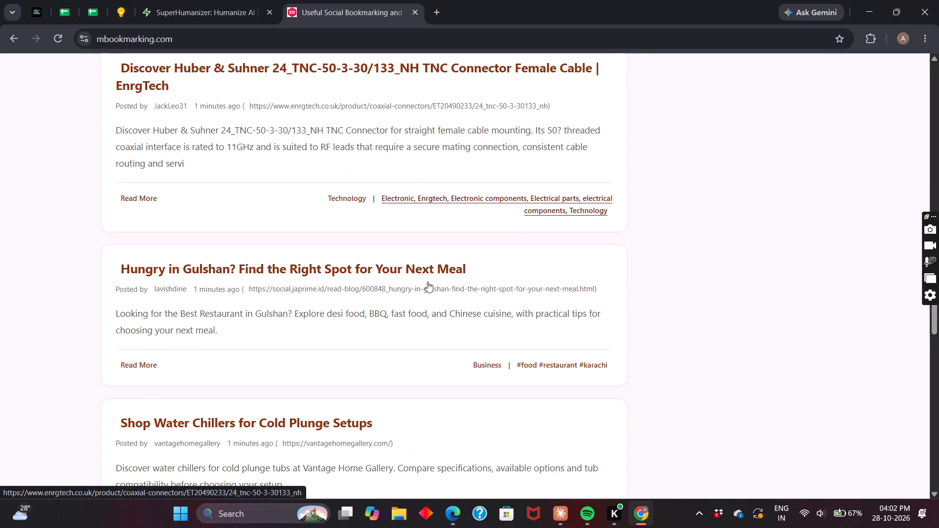
scroll(427, 282, down, 1)
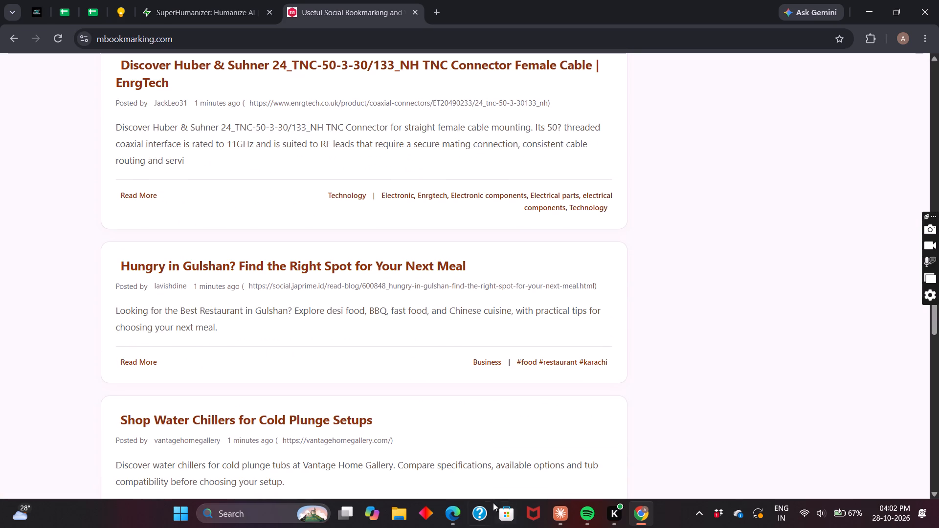